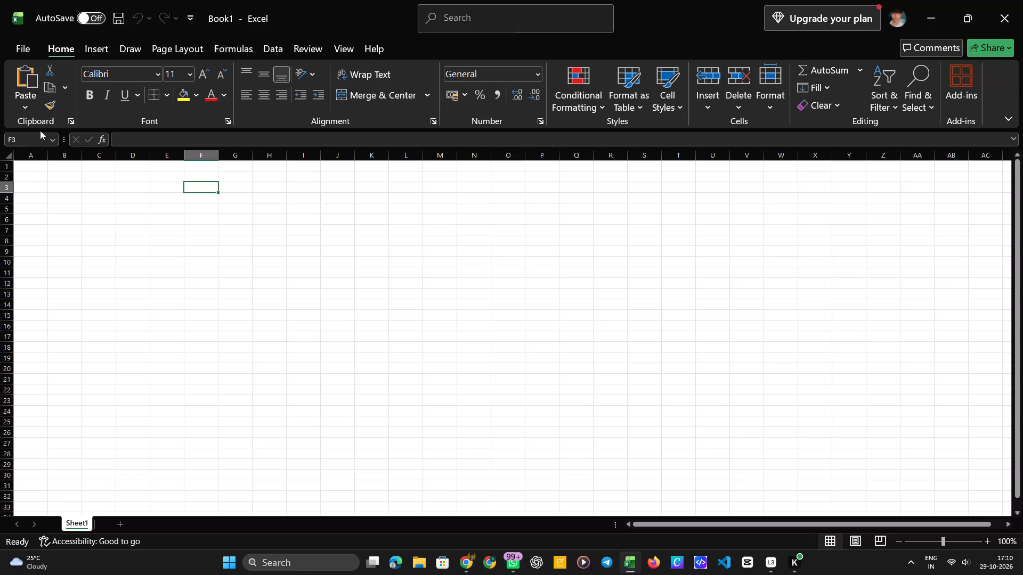
Widen column A of the empty sheet to about three times its default width.
{"action": "left_click", "coordinate": [948, 539]}
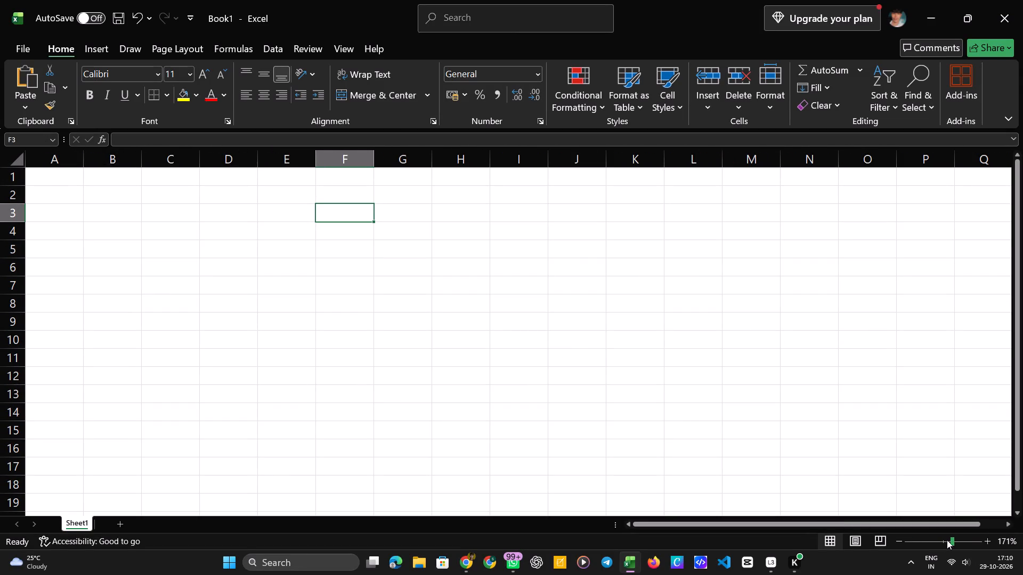
{"action": "left_click", "coordinate": [950, 538]}
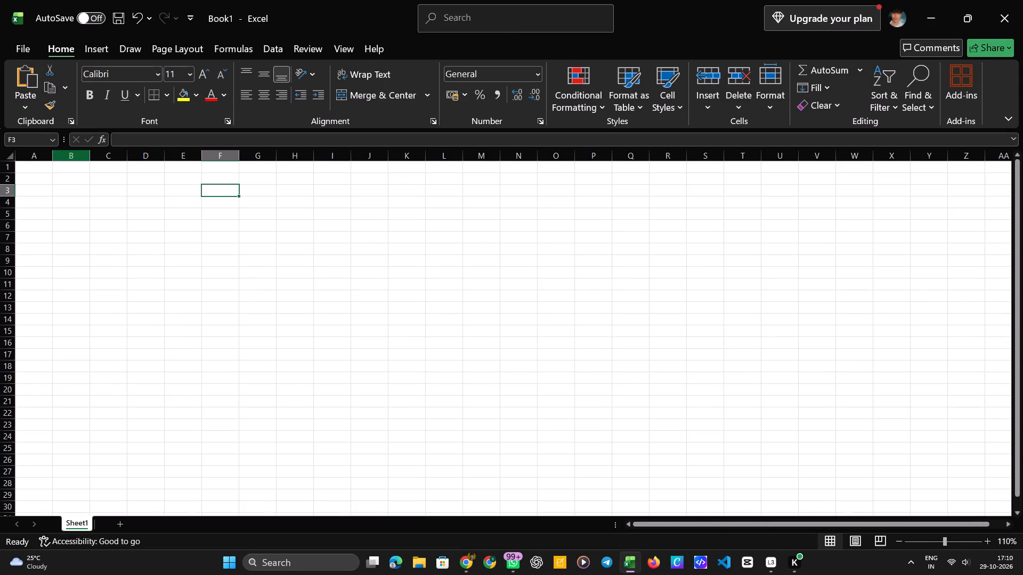
{"action": "left_click", "coordinate": [54, 168]}
{"action": "left_click", "coordinate": [32, 160]}
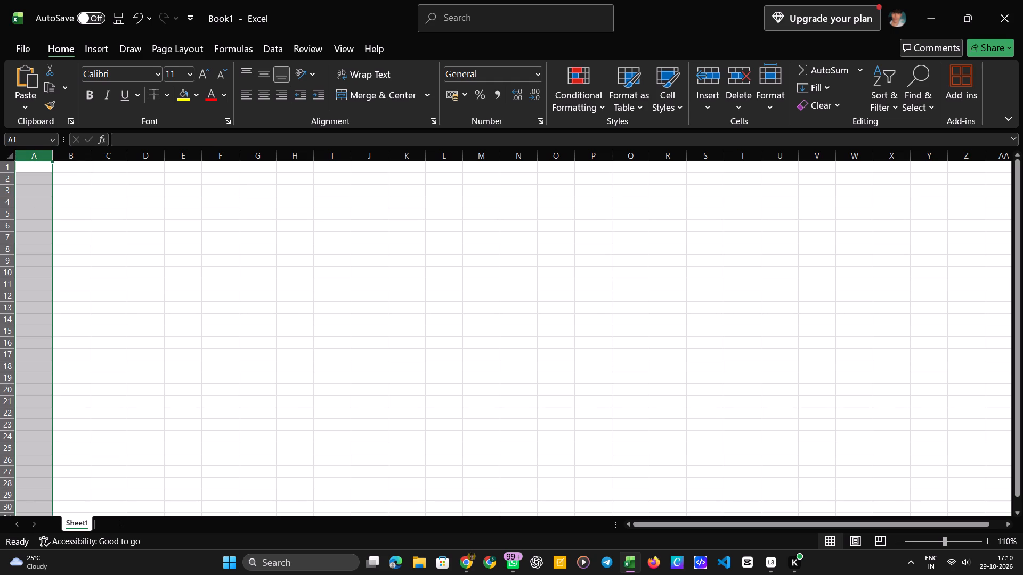
{"action": "left_click_drag", "start_coordinate": [52, 158], "coordinate": [137, 180]}
{"action": "left_click", "coordinate": [51, 182]}
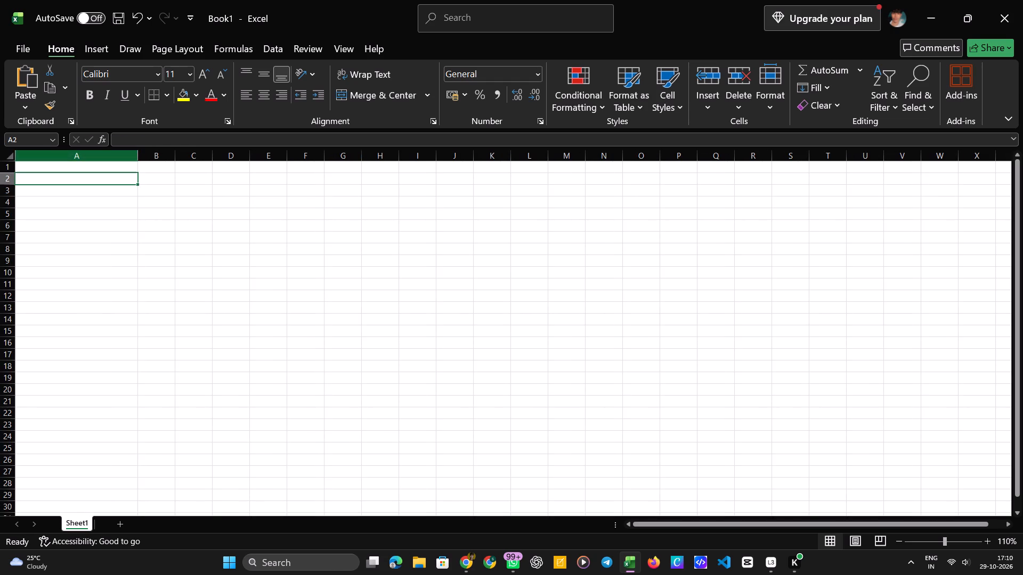
Enter the row label "Year" in cell A1.
{"action": "left_click", "coordinate": [88, 164]}
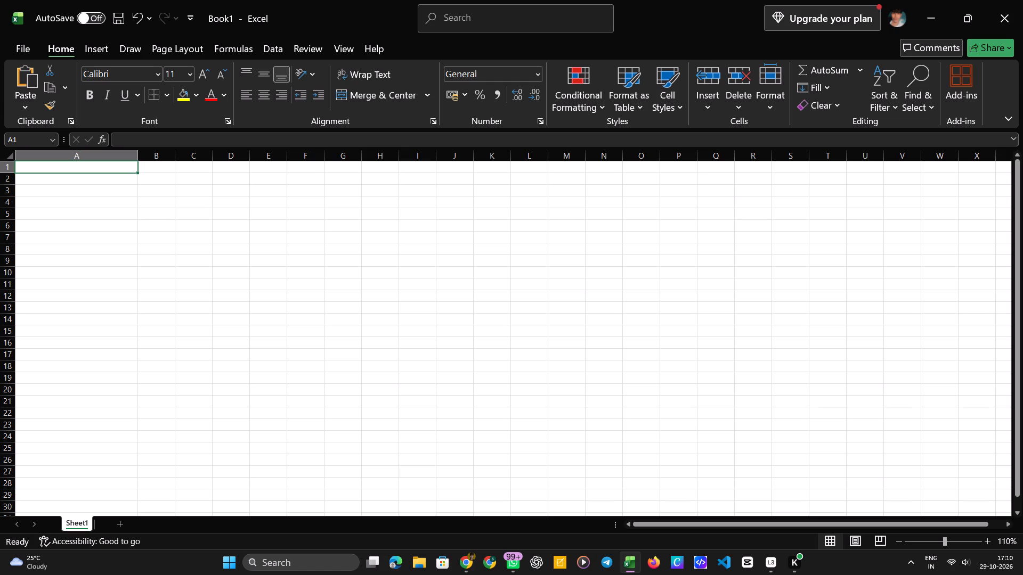
{"action": "key", "text": "y"}
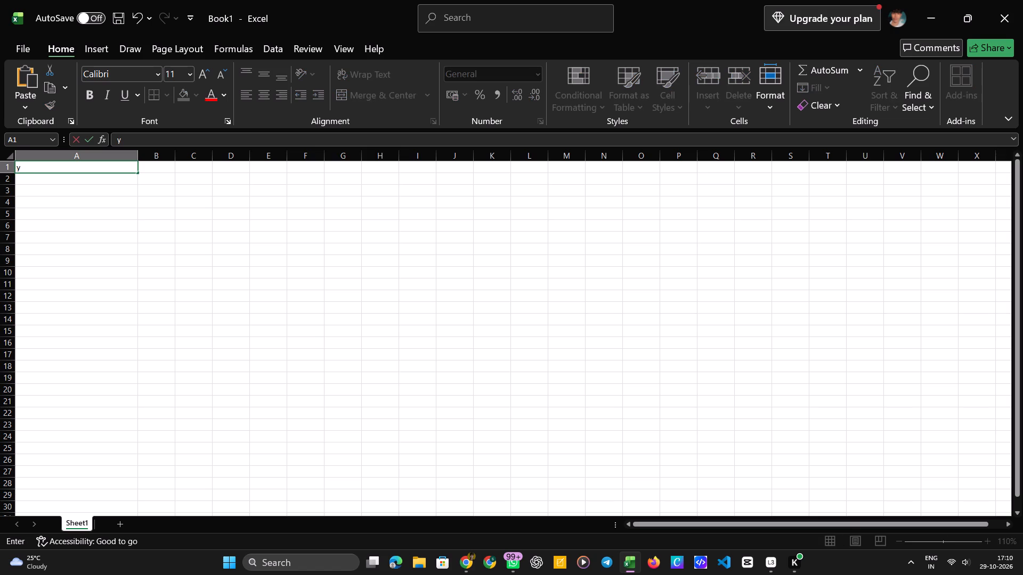
{"action": "key", "text": "y"}
{"action": "type", "text": "ea"}
{"action": "key", "text": "r"}
{"action": "left_click", "coordinate": [155, 168]}
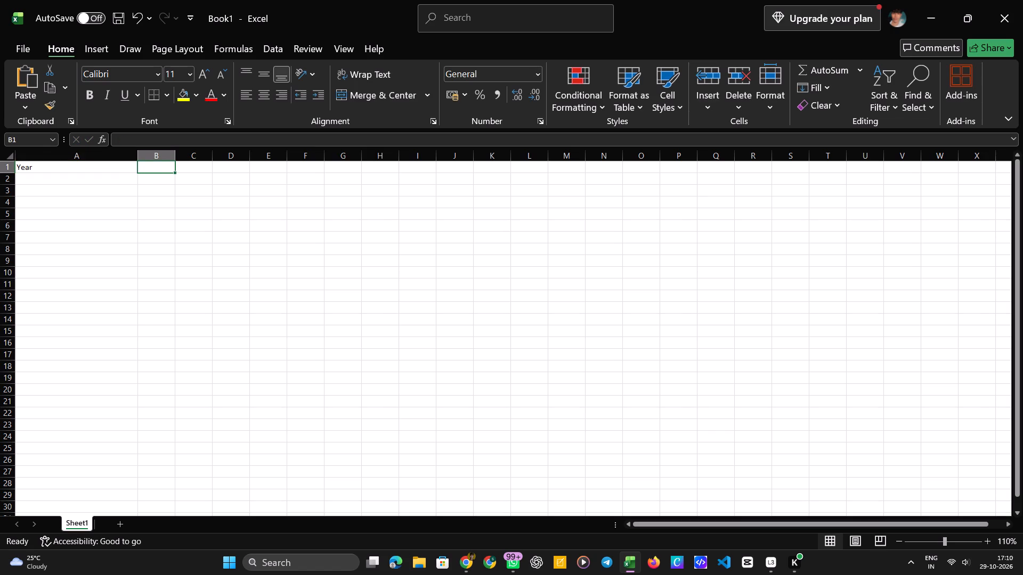
Widen columns B, C and D, making B and C about equal and D slightly wider.
{"action": "left_click_drag", "start_coordinate": [176, 158], "coordinate": [189, 158]}
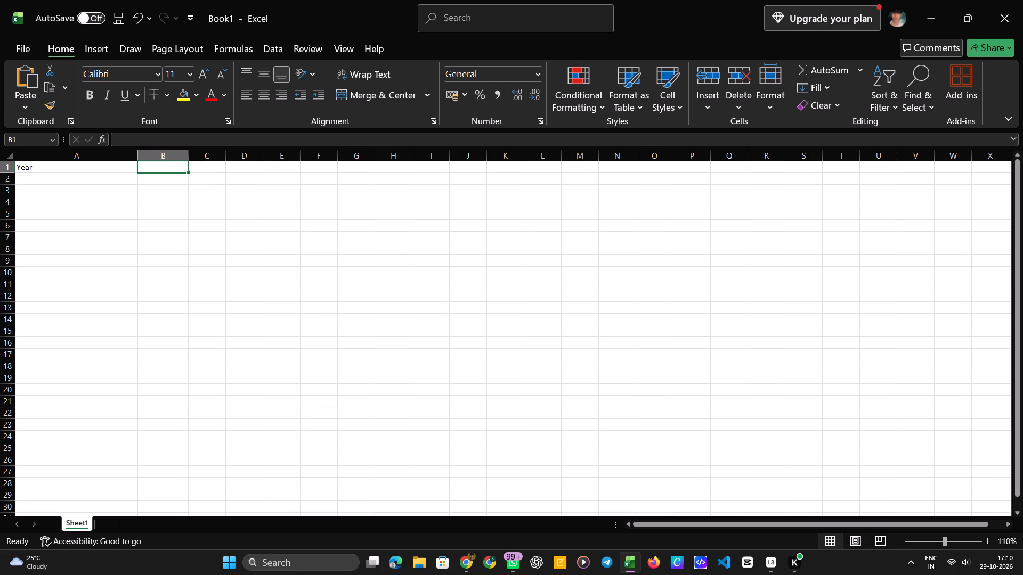
{"action": "left_click_drag", "start_coordinate": [227, 158], "coordinate": [250, 160]}
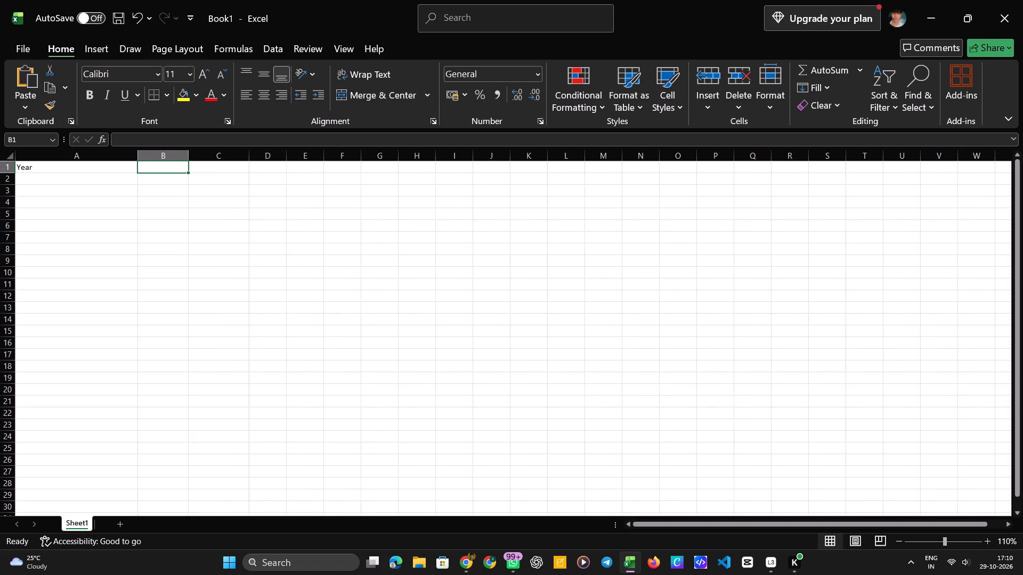
{"action": "left_click", "coordinate": [190, 154]}
{"action": "left_click_drag", "start_coordinate": [190, 154], "coordinate": [197, 155]}
{"action": "left_click", "coordinate": [177, 159]}
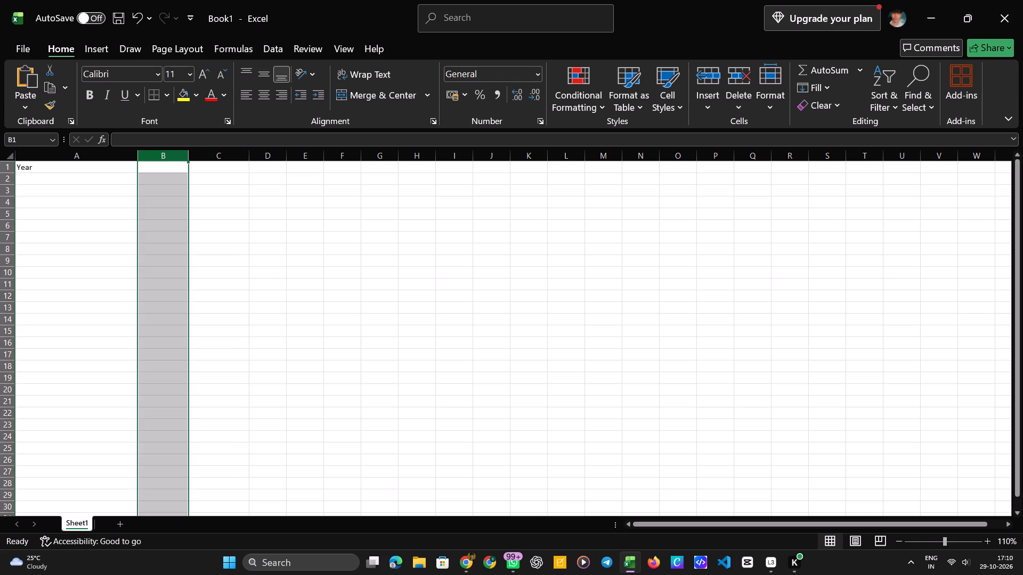
{"action": "left_click", "coordinate": [185, 158]}
{"action": "left_click", "coordinate": [186, 158]}
{"action": "left_click_drag", "start_coordinate": [188, 155], "coordinate": [190, 155]}
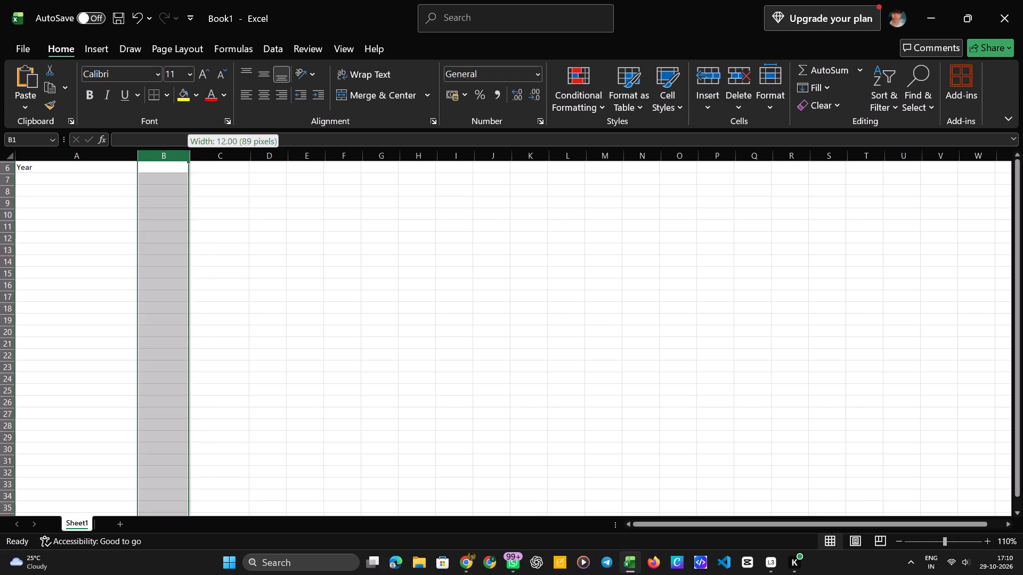
{"action": "left_click_drag", "start_coordinate": [190, 155], "coordinate": [197, 153]}
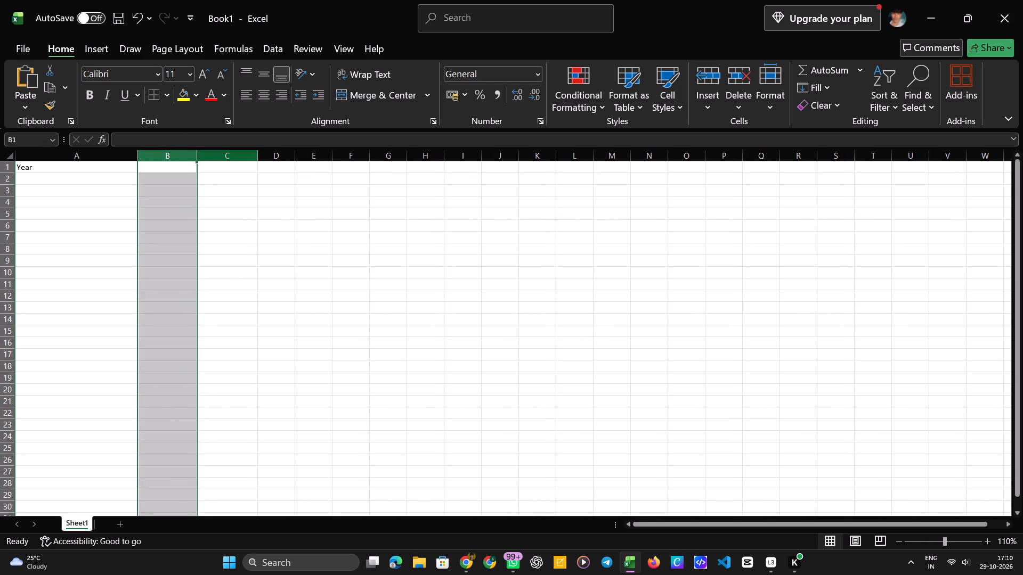
{"action": "left_click", "coordinate": [244, 159]}
{"action": "left_click", "coordinate": [329, 195]}
{"action": "left_click", "coordinate": [283, 163]}
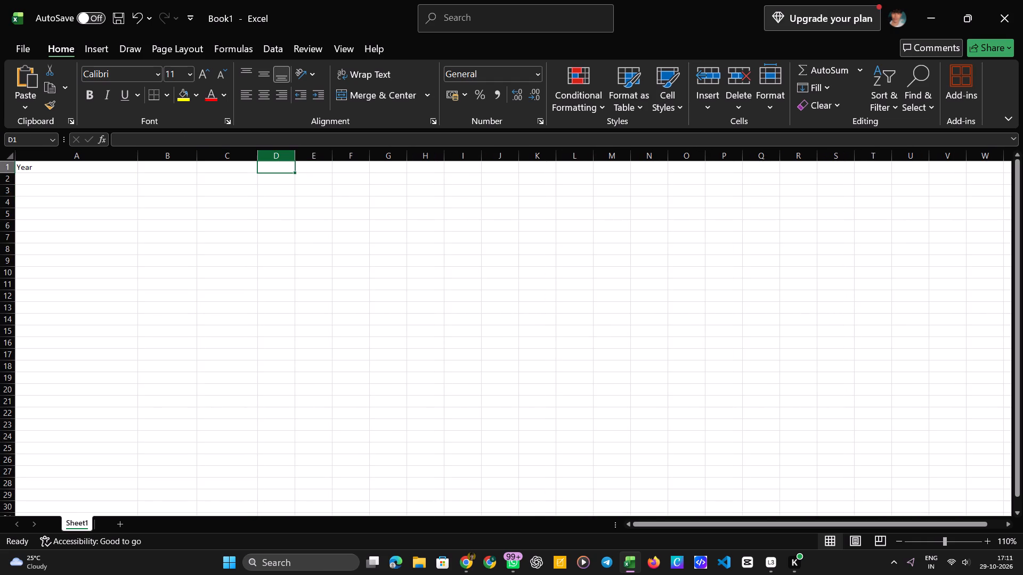
{"action": "left_click_drag", "start_coordinate": [295, 155], "coordinate": [325, 155]}
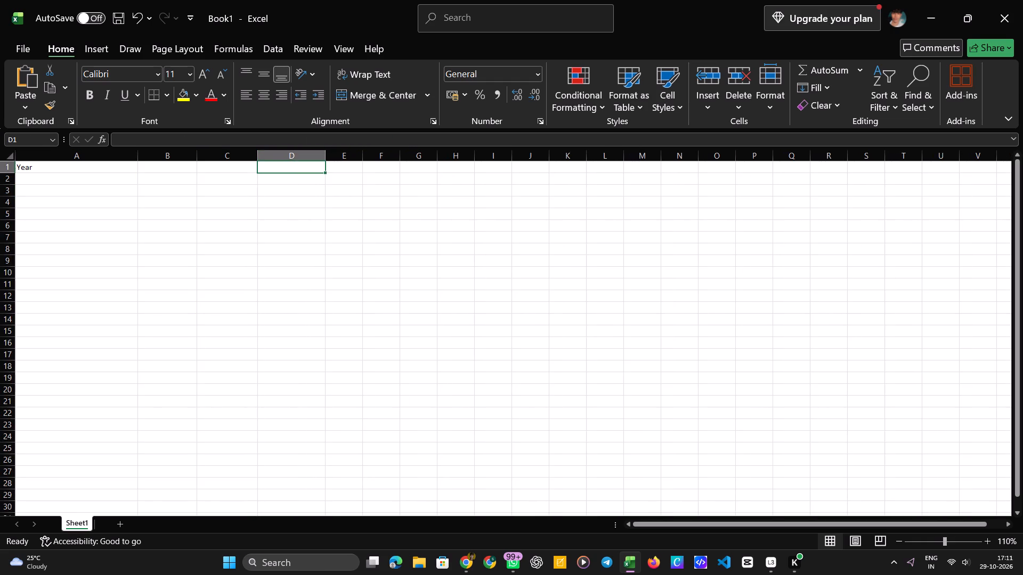
Enter 1960 in cell B1 as the first year beside the Year label.
{"action": "left_click", "coordinate": [160, 166]}
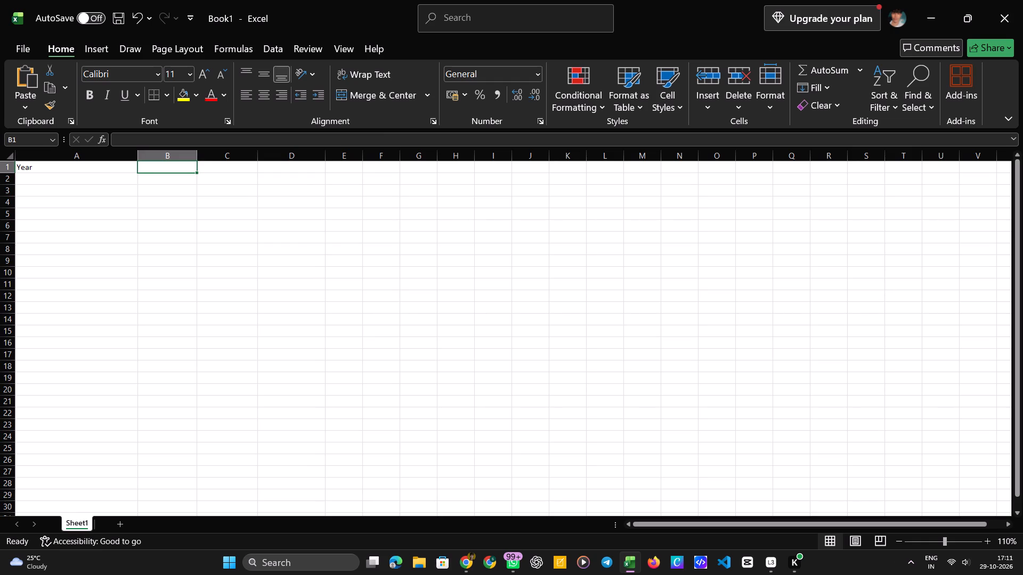
{"action": "key", "text": "1"}
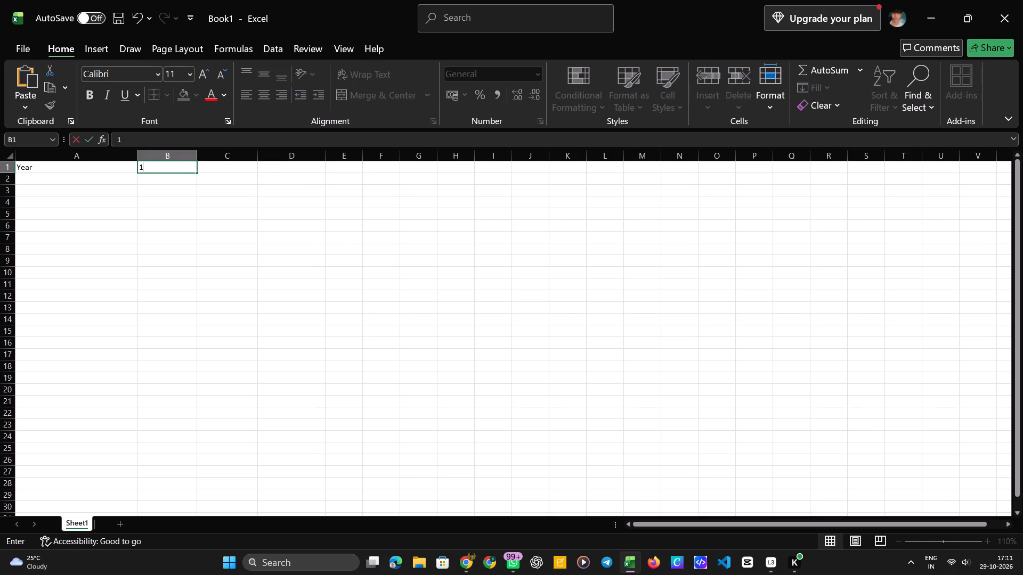
{"action": "key", "text": "9"}
{"action": "type", "text": "60"}
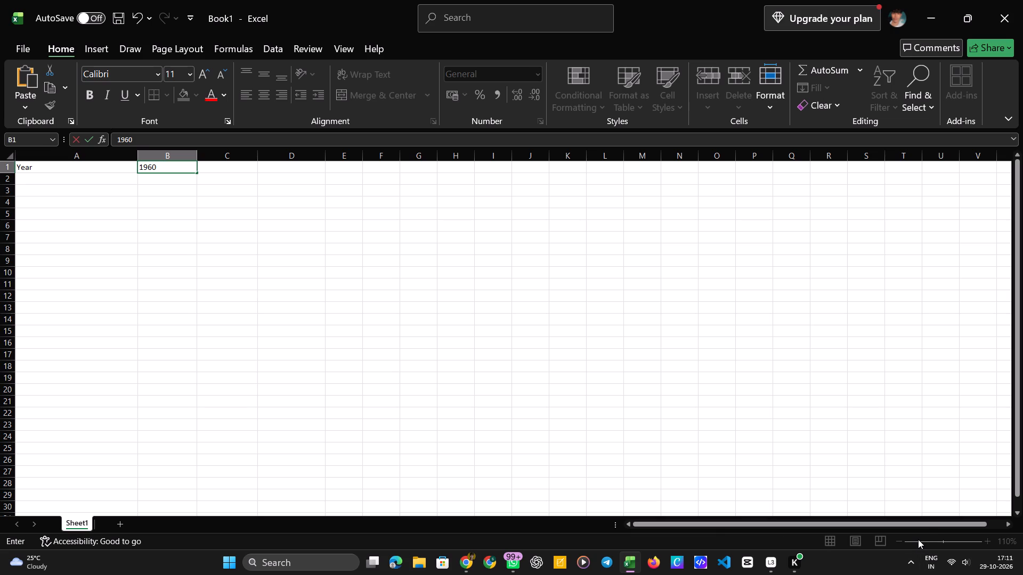
{"action": "left_click", "coordinate": [565, 355]}
{"action": "left_click", "coordinate": [116, 200]}
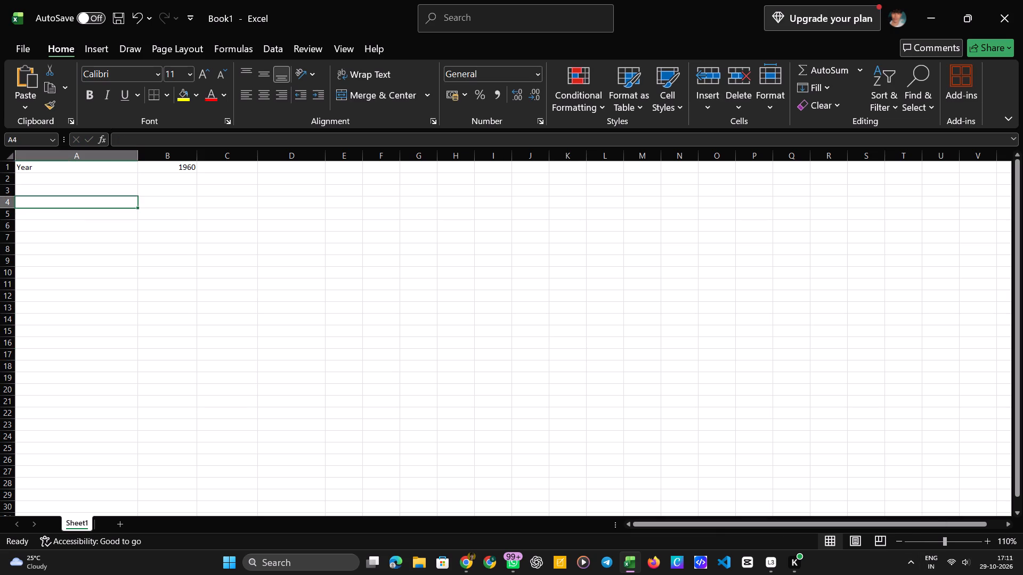
Enter 1970 in cell C1 of the Year row.
{"action": "left_click", "coordinate": [945, 538]}
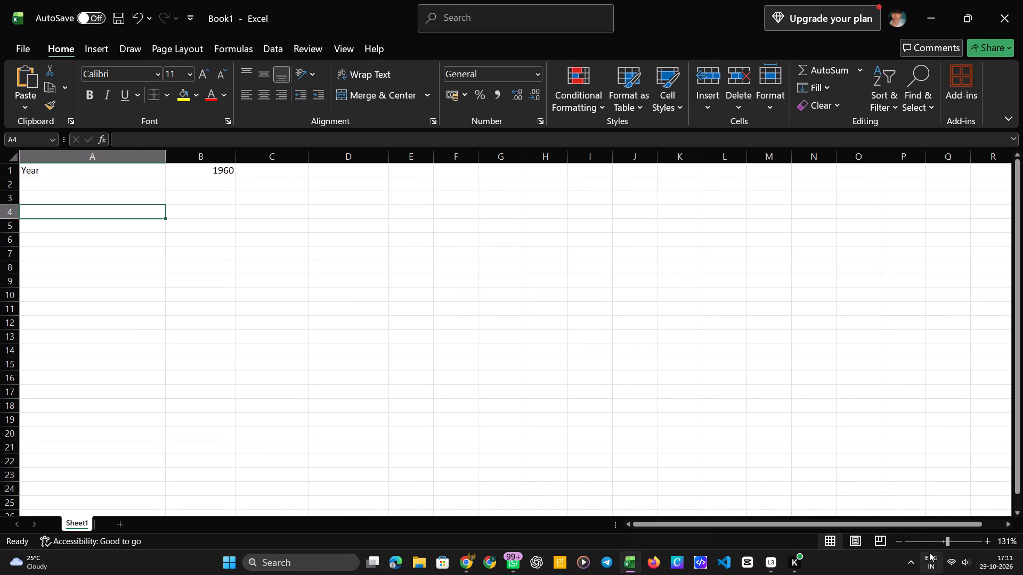
{"action": "left_click_drag", "start_coordinate": [946, 543], "coordinate": [953, 541]}
{"action": "left_click", "coordinate": [391, 187]}
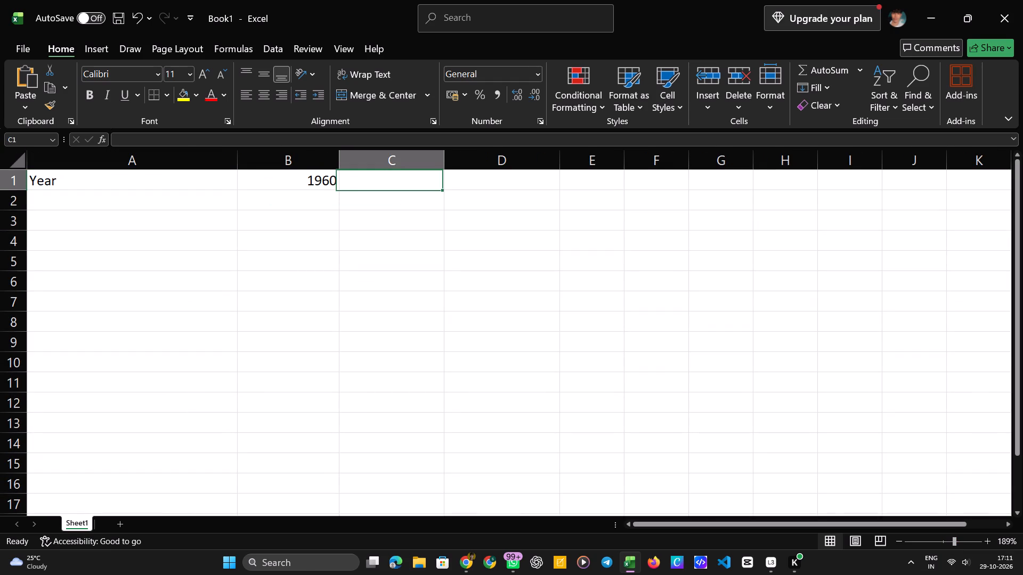
{"action": "key", "text": "1"}
{"action": "key", "text": "9"}
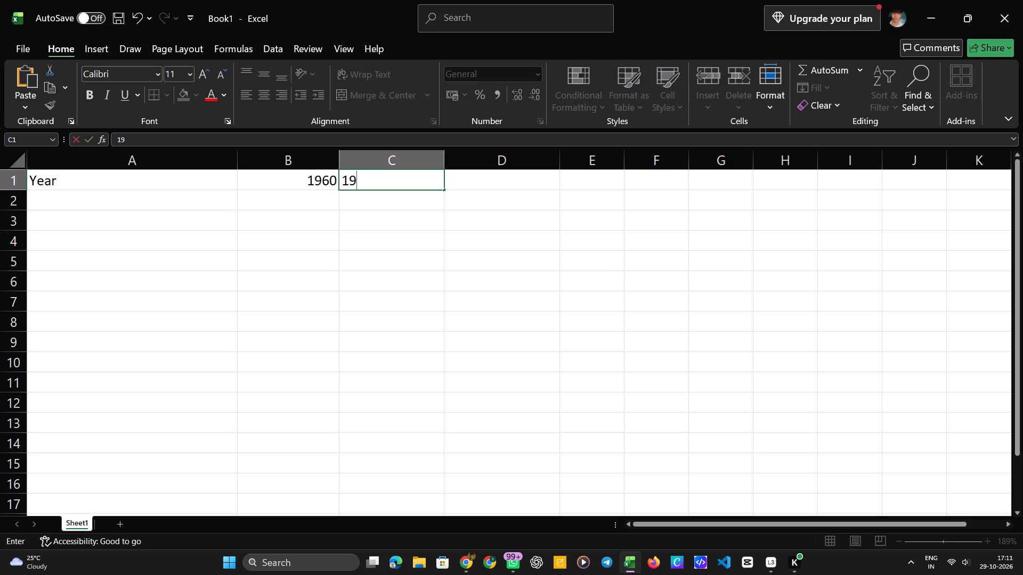
{"action": "type", "text": "70"}
{"action": "key", "text": "space"}
{"action": "key", "text": "BackSpace"}
{"action": "left_click", "coordinate": [469, 177]}
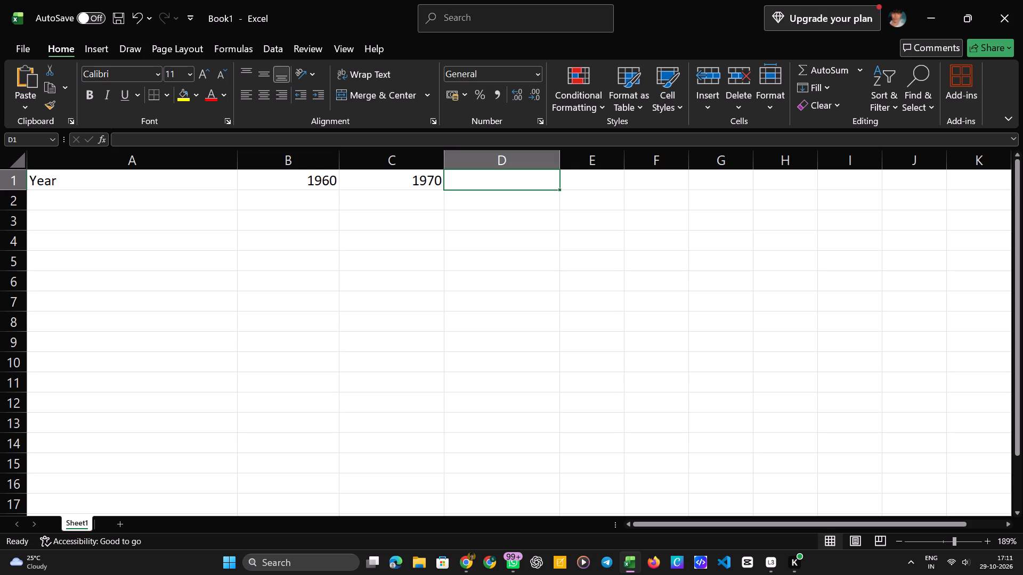
Enter 1980 in cell D1 of the Year row.
{"action": "type", "text": "18"}
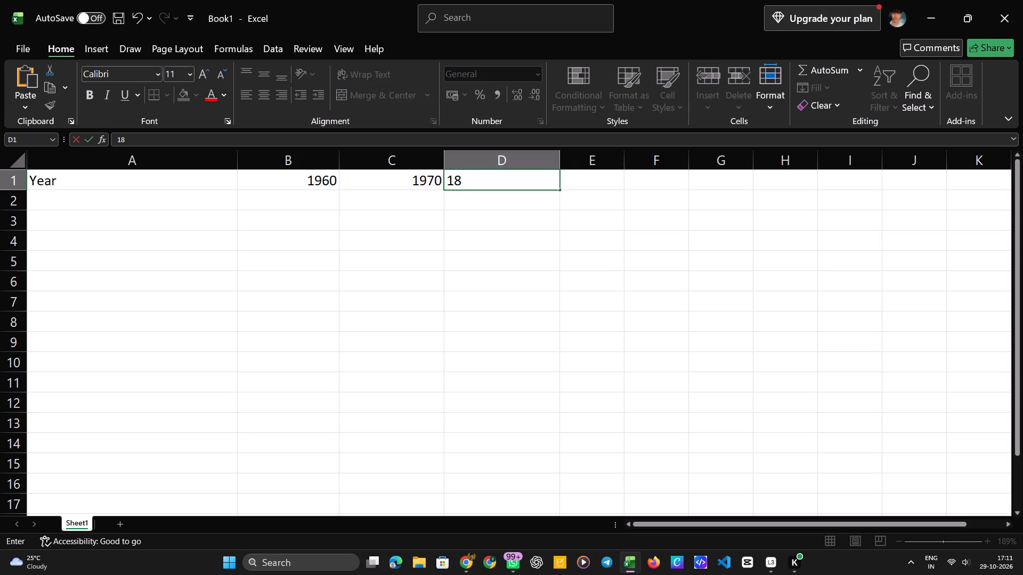
{"action": "key", "text": "BackSpace"}
{"action": "key", "text": "9"}
{"action": "type", "text": "80"}
{"action": "left_click", "coordinate": [609, 176]}
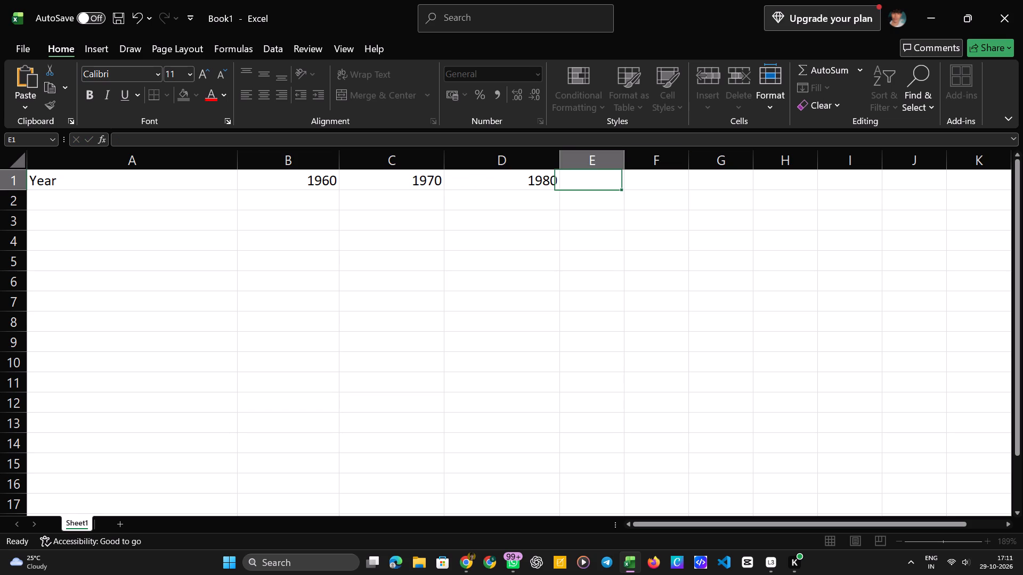
Widen column E to about the width of column B and enter 2000 in cell E1.
{"action": "left_click_drag", "start_coordinate": [626, 156], "coordinate": [661, 165]}
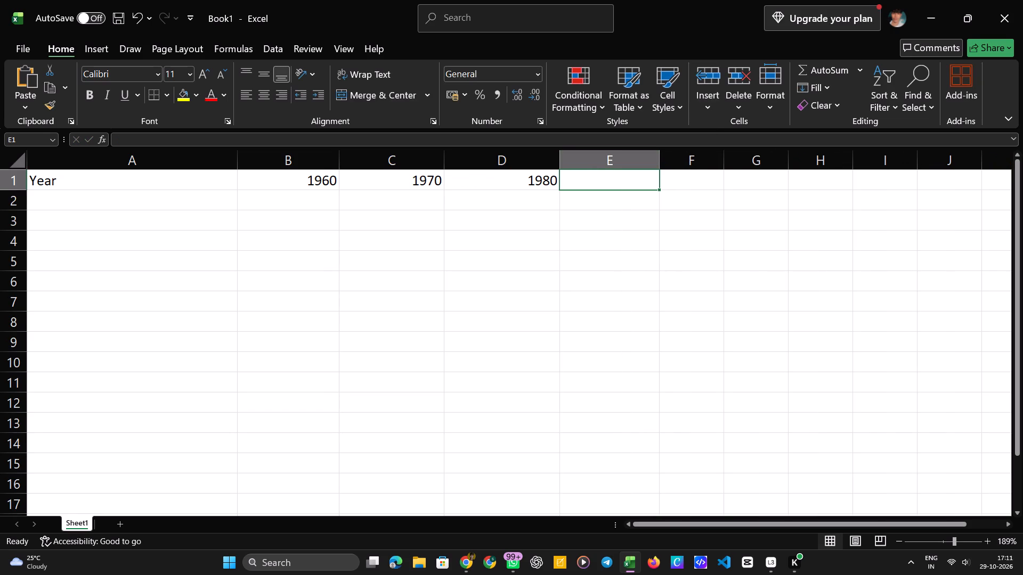
{"action": "double_click", "coordinate": [616, 182]}
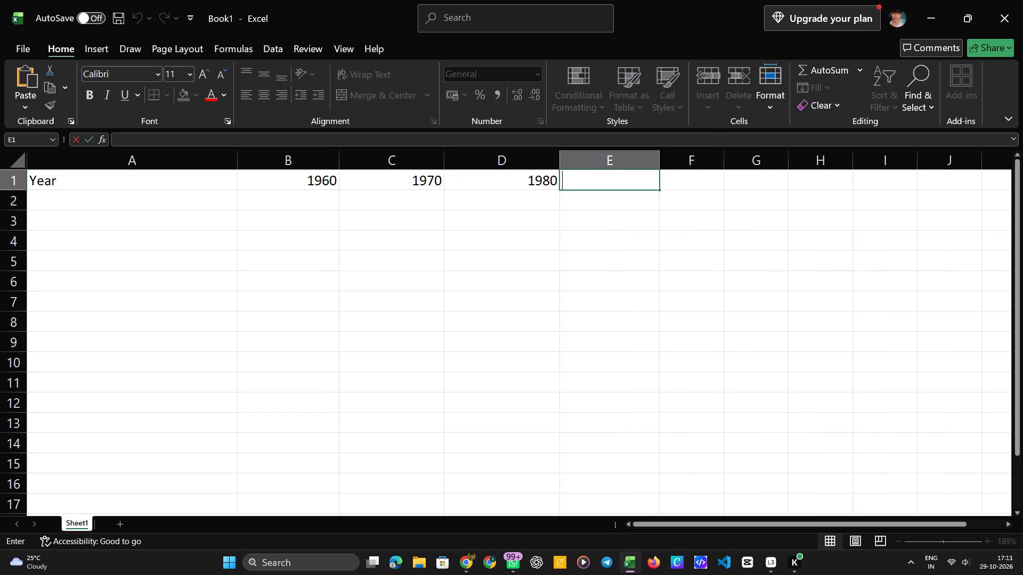
{"action": "key", "text": "2"}
{"action": "key", "text": "0"}
{"action": "key", "text": "0"}
{"action": "key", "text": "0"}
{"action": "left_click", "coordinate": [688, 182]}
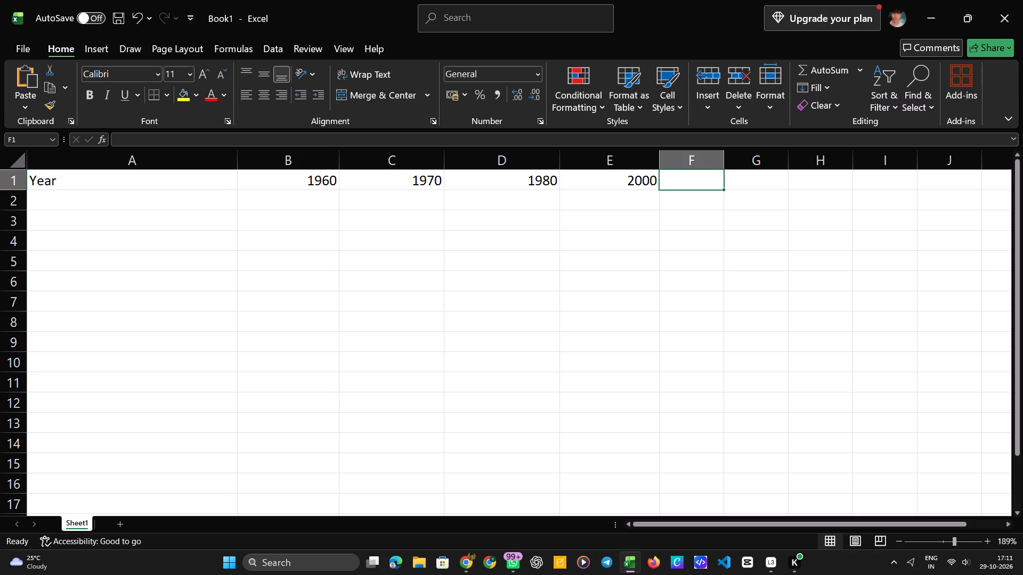
Widen column F to about 11.7 and enter 2010 in cell F1 of the Year row.
{"action": "left_click_drag", "start_coordinate": [725, 161], "coordinate": [748, 177]}
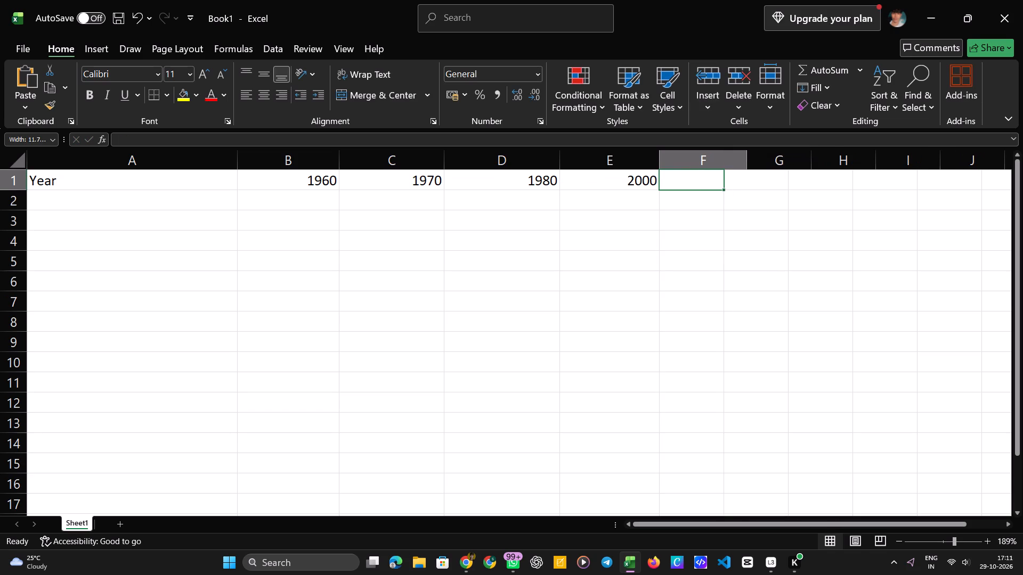
{"action": "left_click", "coordinate": [719, 182]}
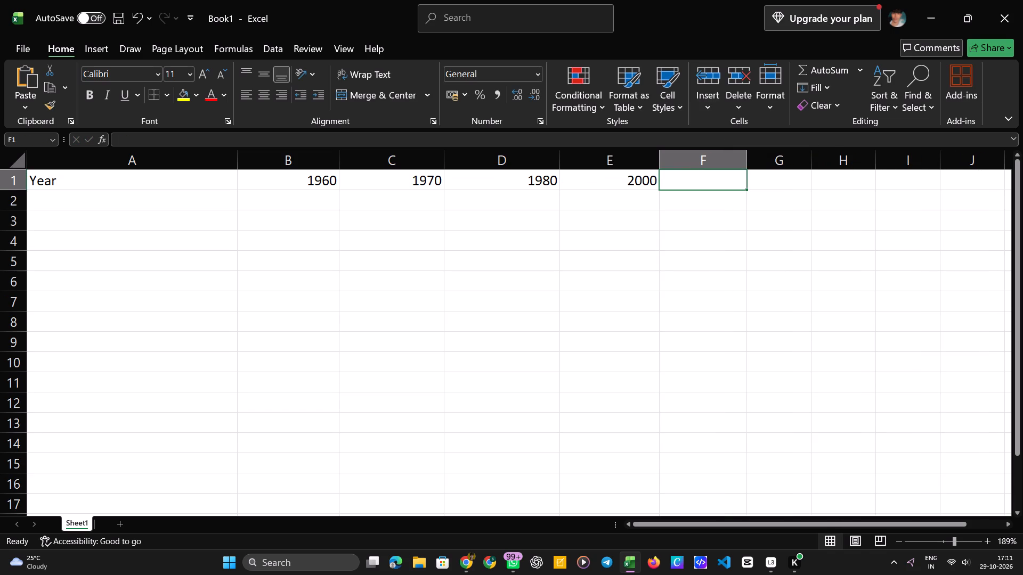
{"action": "key", "text": "2"}
{"action": "key", "text": "0"}
{"action": "key", "text": "1"}
{"action": "key", "text": "0"}
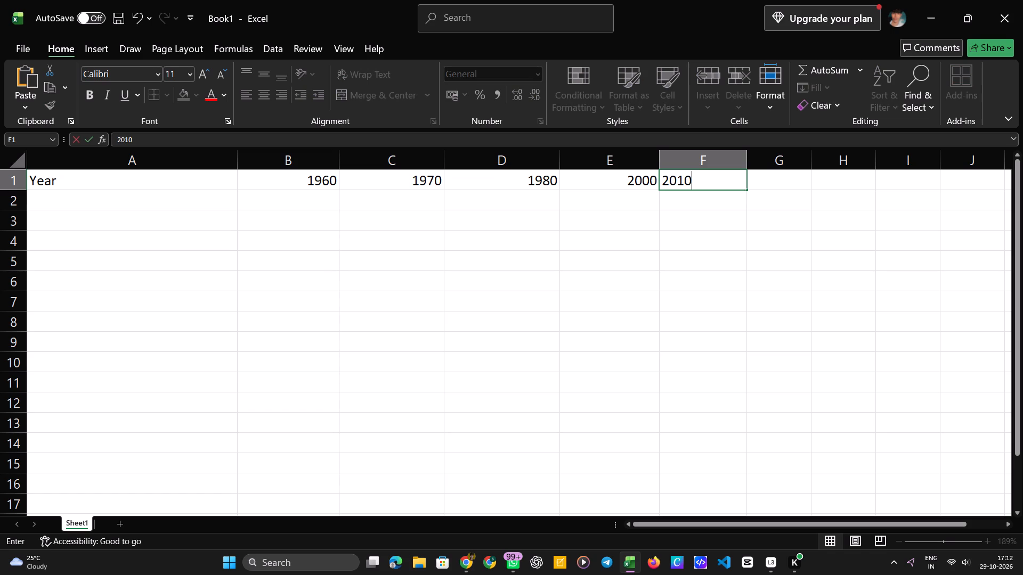
{"action": "left_click", "coordinate": [761, 180]}
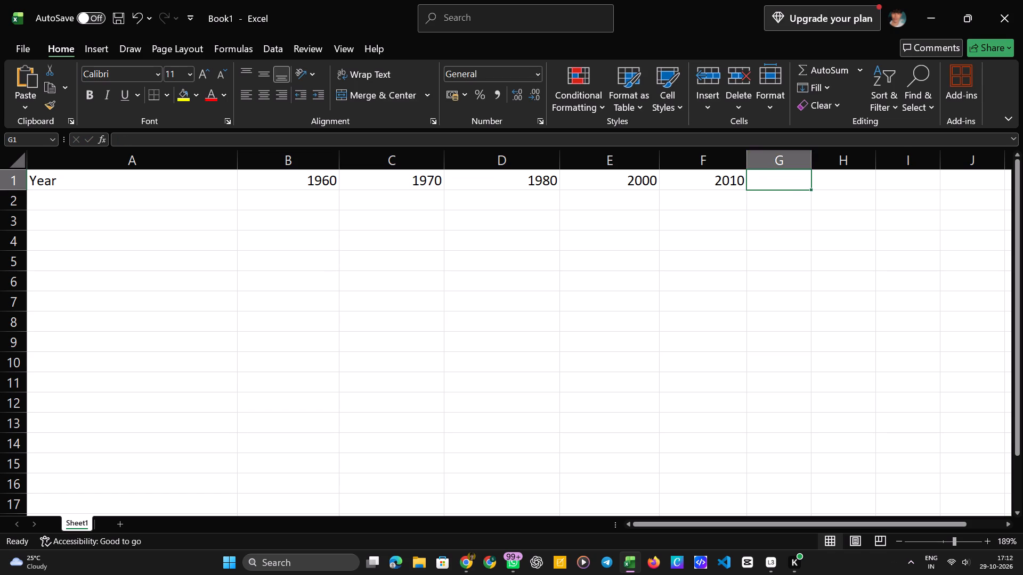
Widen column G to slightly more than column F's width and enter 2023 in cell G1.
{"action": "left_click_drag", "start_coordinate": [813, 160], "coordinate": [850, 166]}
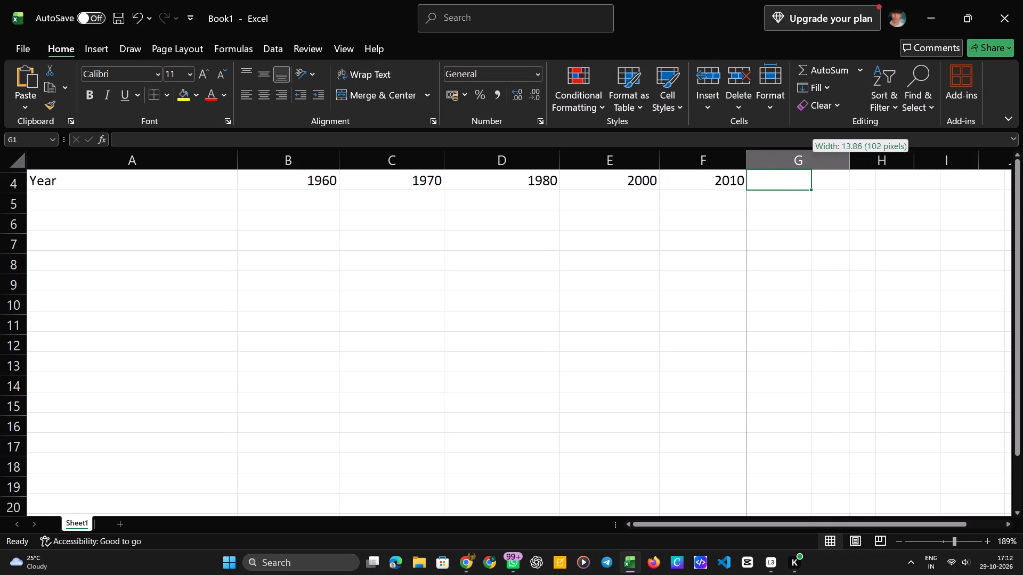
{"action": "left_click_drag", "start_coordinate": [850, 166], "coordinate": [840, 172]}
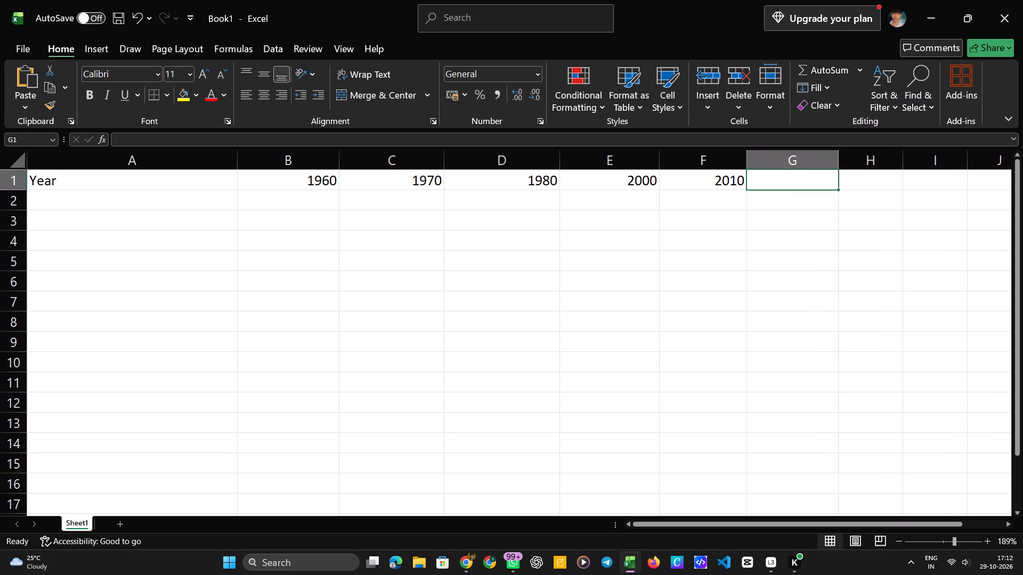
{"action": "key", "text": "2"}
{"action": "key", "text": "0"}
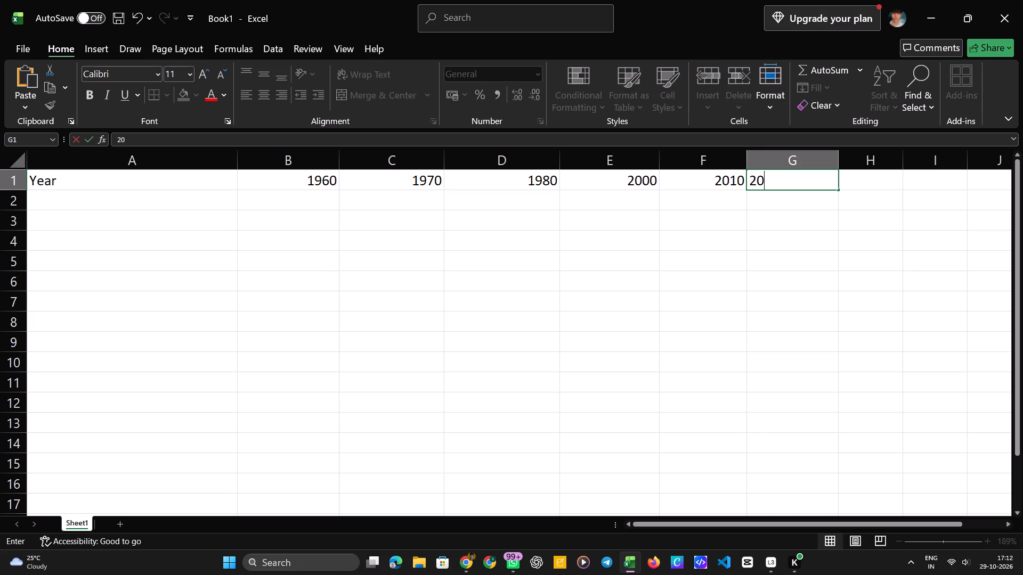
{"action": "key", "text": "2"}
{"action": "key", "text": "3"}
{"action": "left_click", "coordinate": [273, 199]}
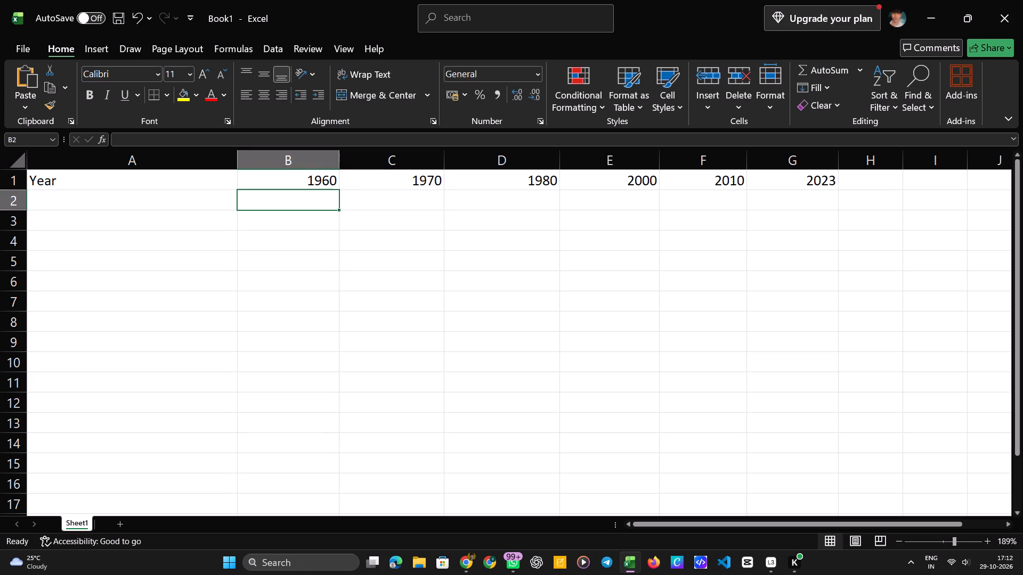
Left-align the years in cells B1 to G1.
{"action": "left_click_drag", "start_coordinate": [261, 170], "coordinate": [289, 169]}
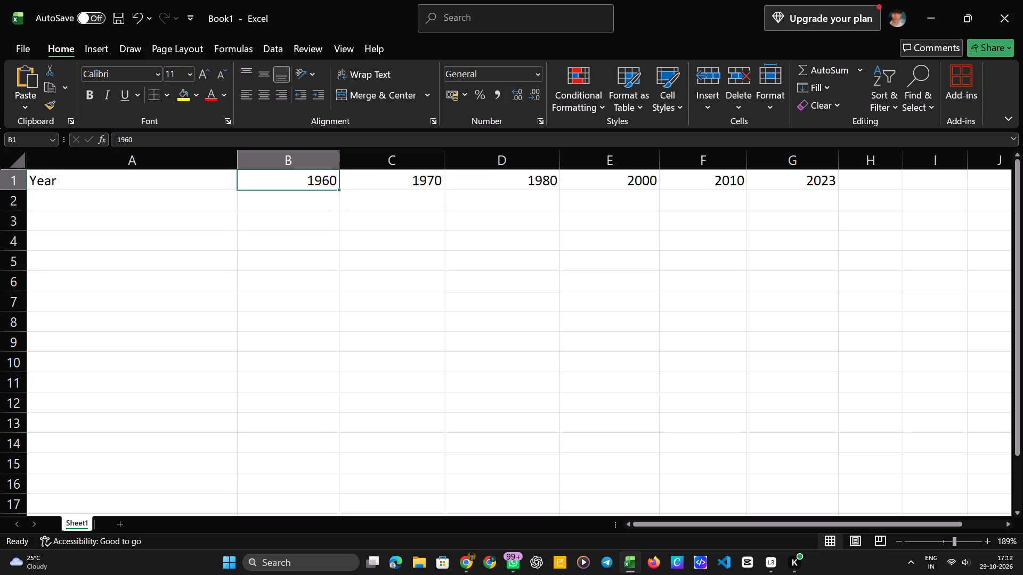
{"action": "left_click_drag", "start_coordinate": [289, 169], "coordinate": [787, 189]}
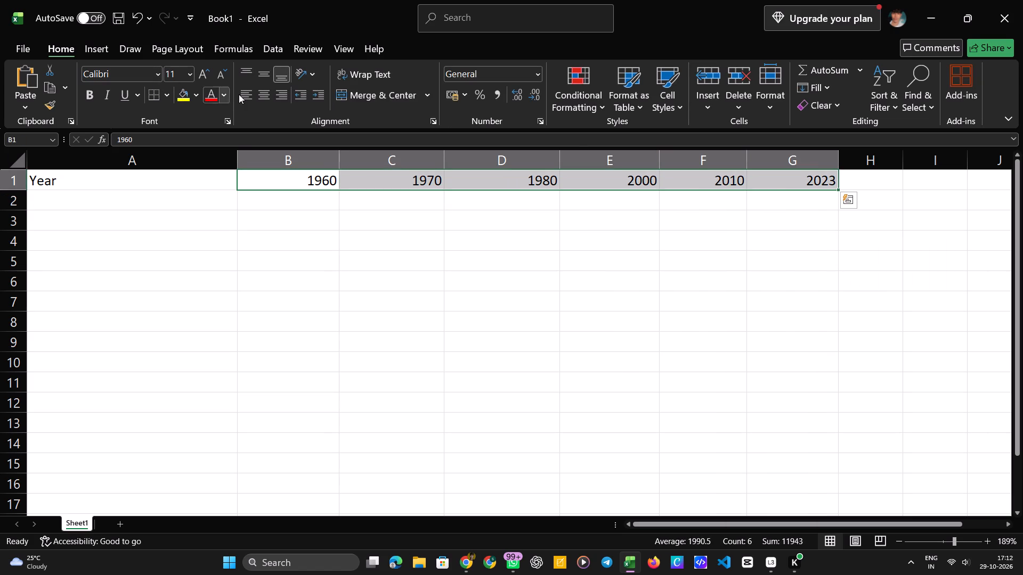
{"action": "left_click", "coordinate": [239, 94]}
{"action": "left_click", "coordinate": [152, 226]}
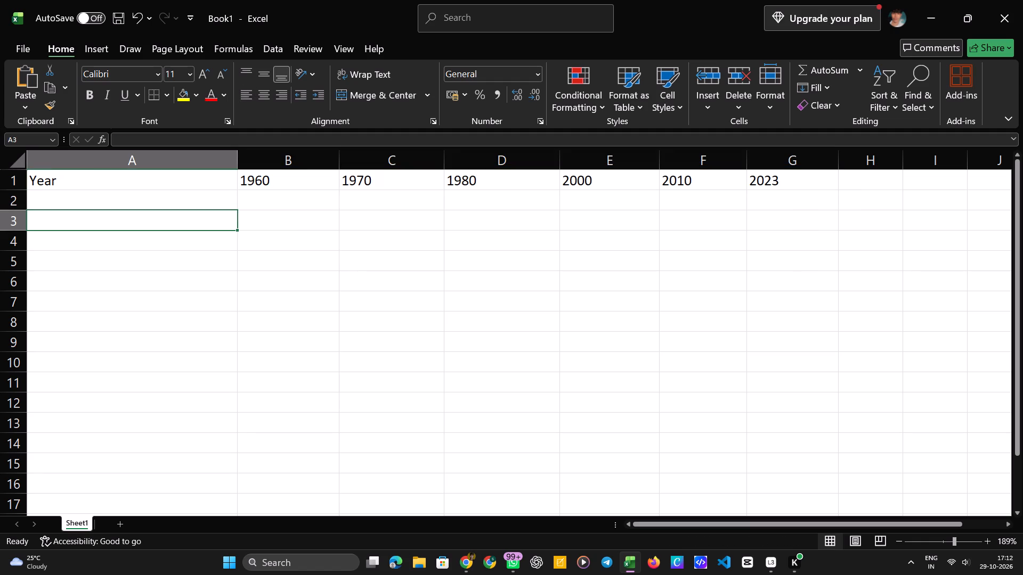
Write "No . Of Countries" in cell A2 as the row label below Year.
{"action": "left_click", "coordinate": [121, 204]}
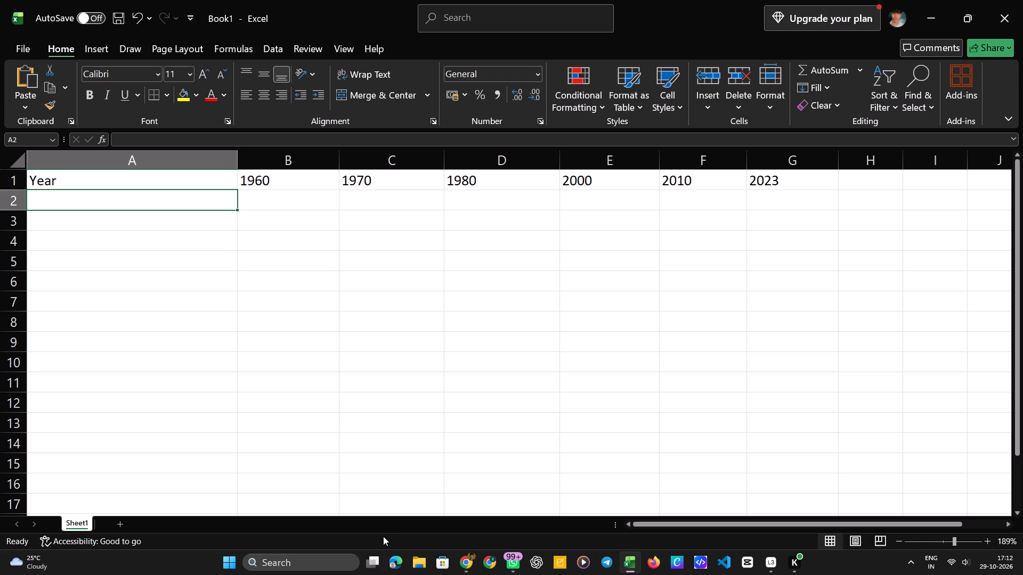
{"action": "key", "text": "n"}
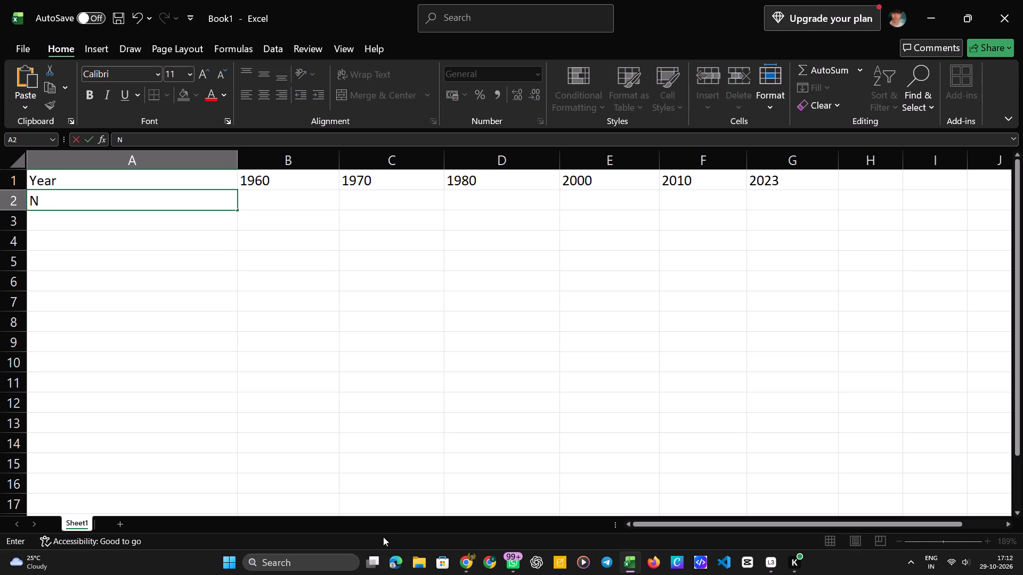
{"action": "key", "text": "space"}
{"action": "type", "text": "."}
{"action": "key", "text": "space"}
{"action": "key", "text": "o"}
{"action": "key", "text": "BackSpace"}
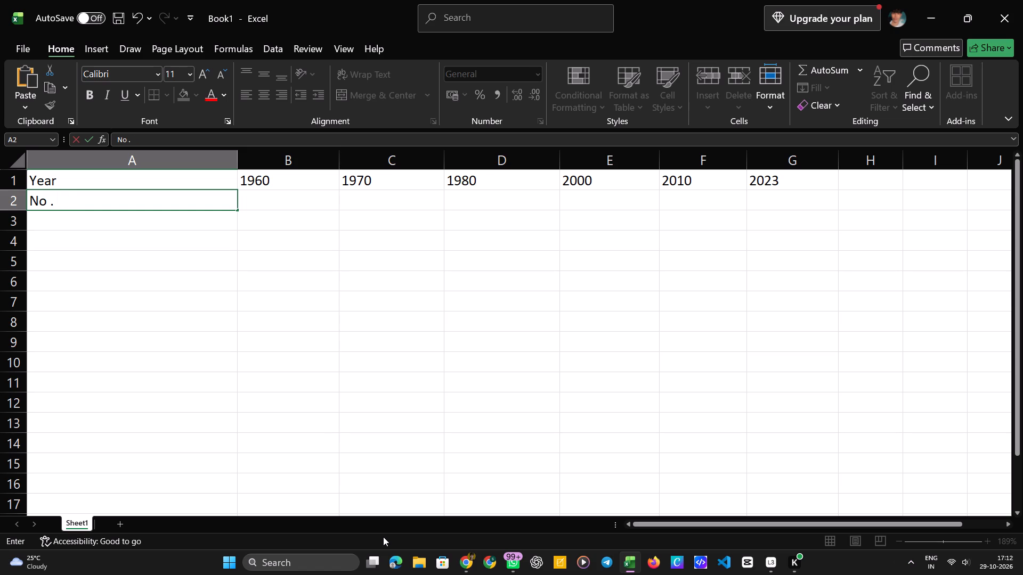
{"action": "key", "text": "o"}
{"action": "key", "text": "f"}
{"action": "key", "text": "space"}
{"action": "key", "text": "c"}
{"action": "type", "text": "ou"}
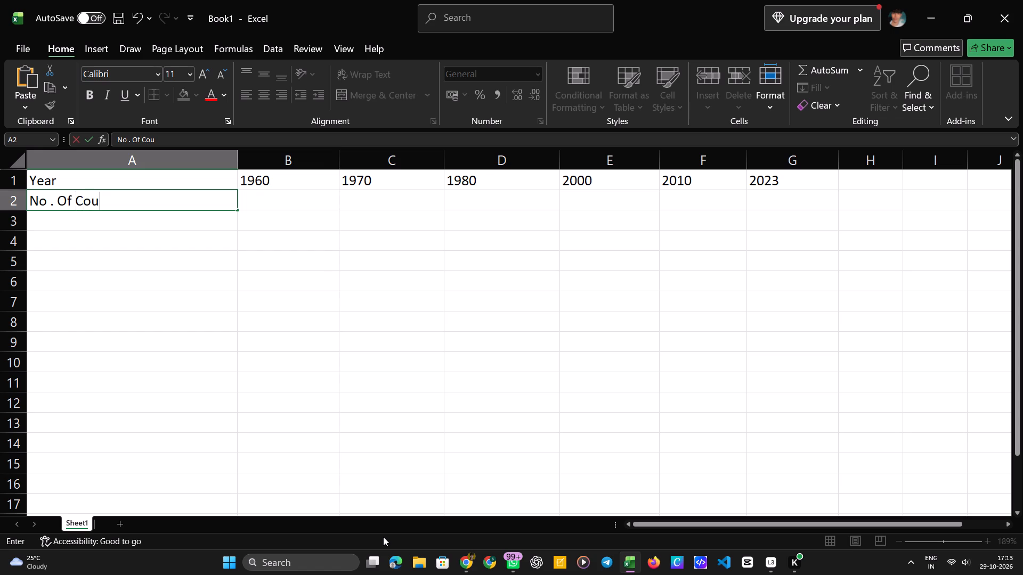
{"action": "key", "text": "n"}
{"action": "key", "text": "t"}
{"action": "key", "text": "r"}
{"action": "key", "text": "i"}
{"action": "key", "text": "e"}
{"action": "key", "text": "s"}
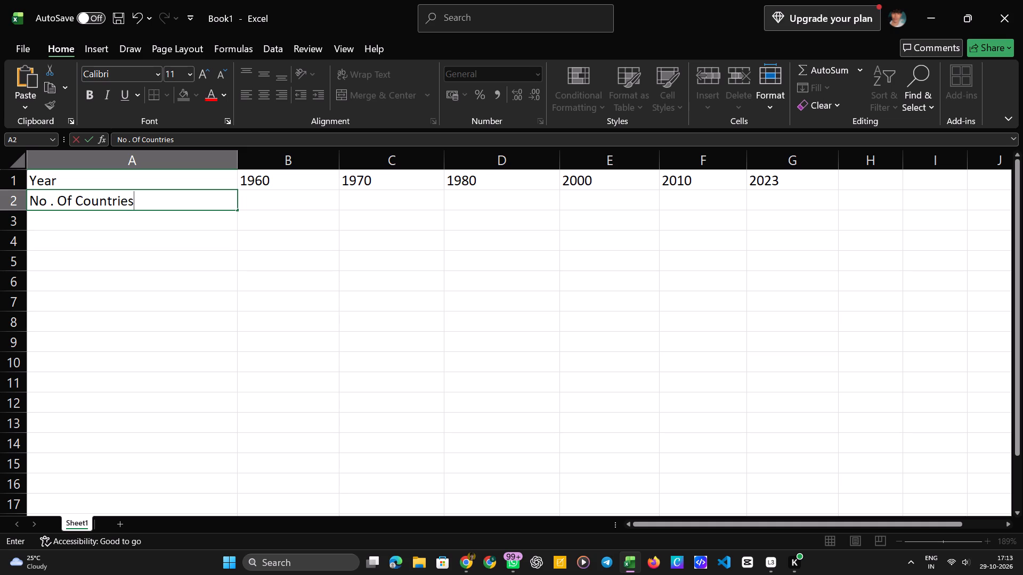
Change "Of" to lowercase "of" in the cell A2 label.
{"action": "left_click", "coordinate": [70, 198]}
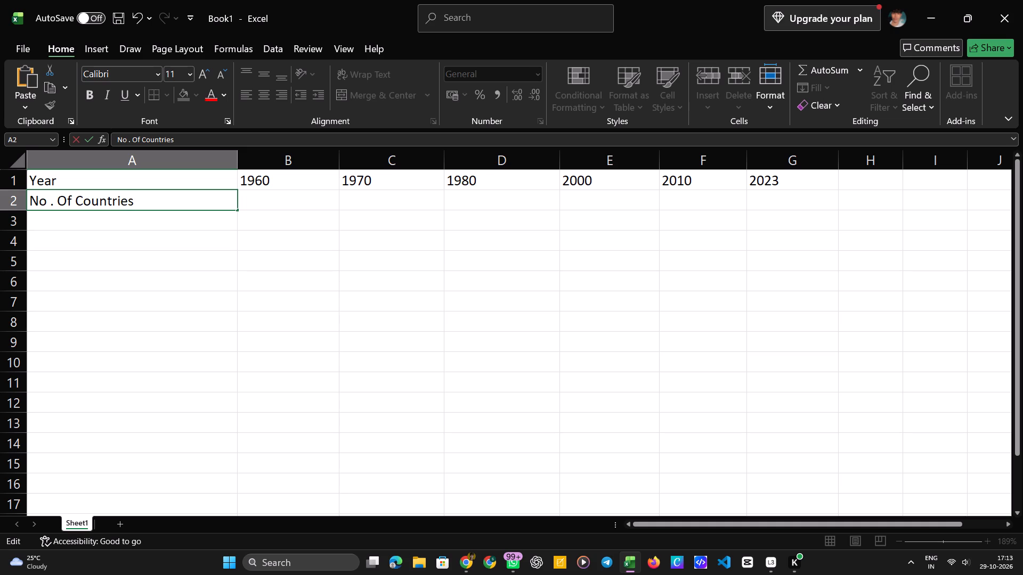
{"action": "left_click", "coordinate": [65, 198]}
{"action": "key", "text": "BackSpace"}
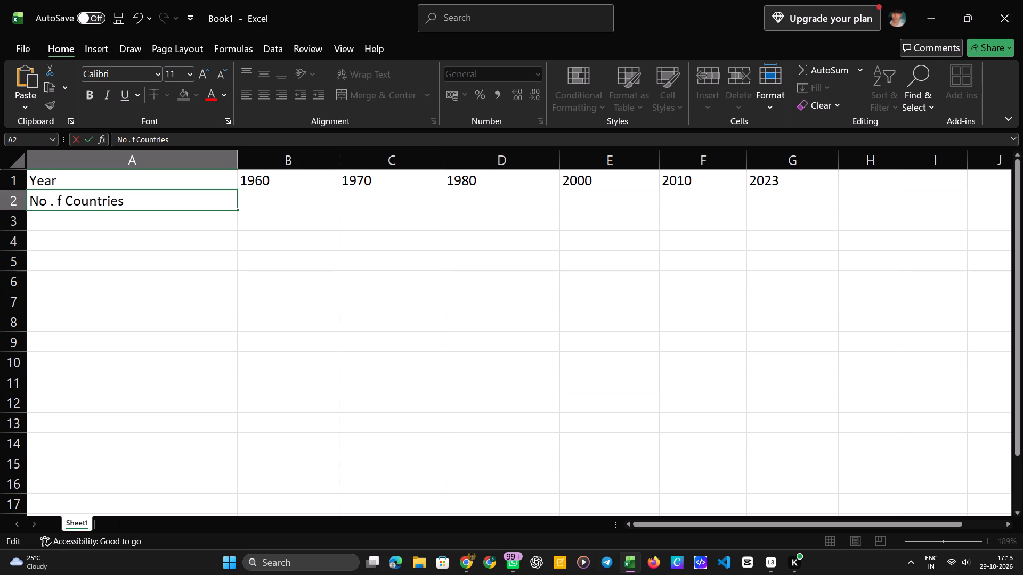
{"action": "key", "text": "o"}
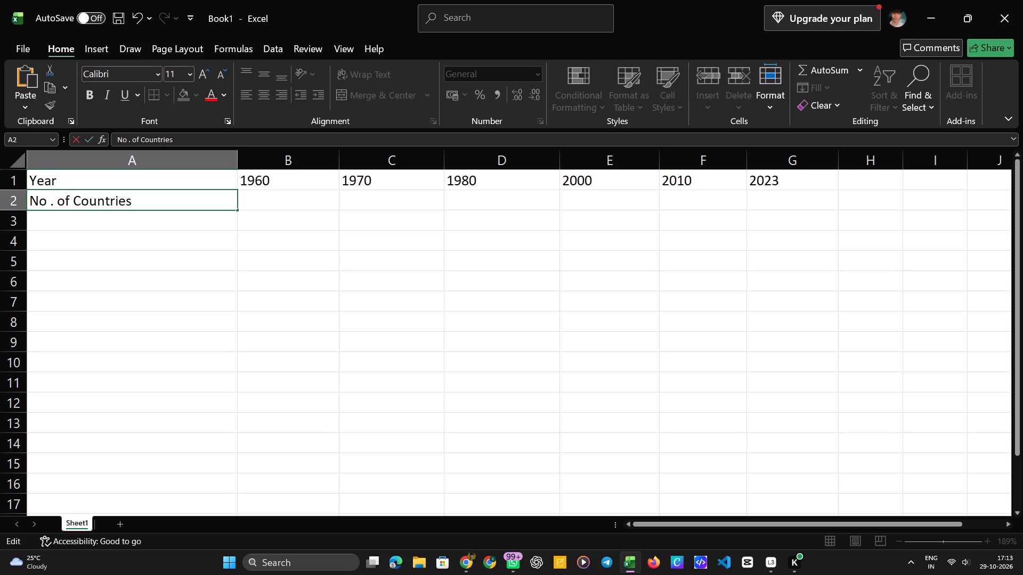
Extend the row label in cell A2 to read "No . of Countries with data".
{"action": "left_click", "coordinate": [157, 204]}
{"action": "key", "text": "space"}
{"action": "type", "text": "wi"}
{"action": "key", "text": "t"}
{"action": "key", "text": "h"}
{"action": "key", "text": "space"}
{"action": "type", "text": "data"}
{"action": "key", "text": "space"}
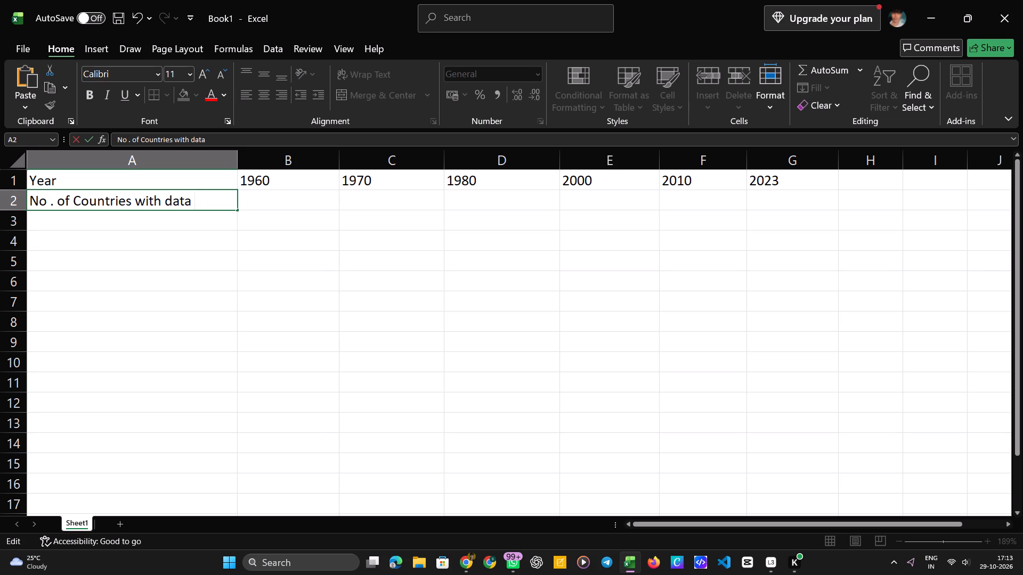
{"action": "left_click", "coordinate": [70, 218]}
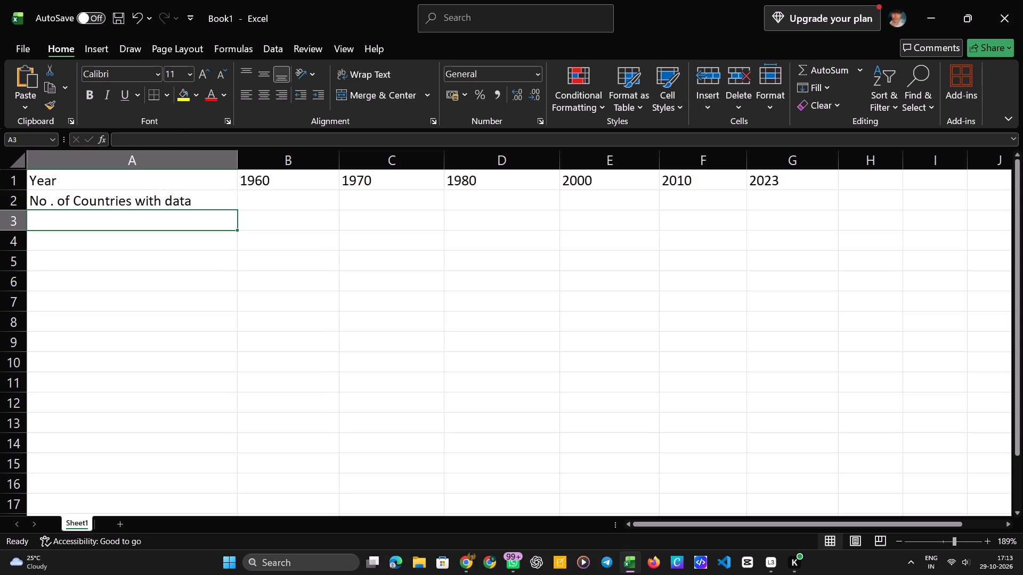
Fill cells A2 to G3 with the theme color Light Gray, Background 2.
{"action": "left_click_drag", "start_coordinate": [188, 196], "coordinate": [745, 217]}
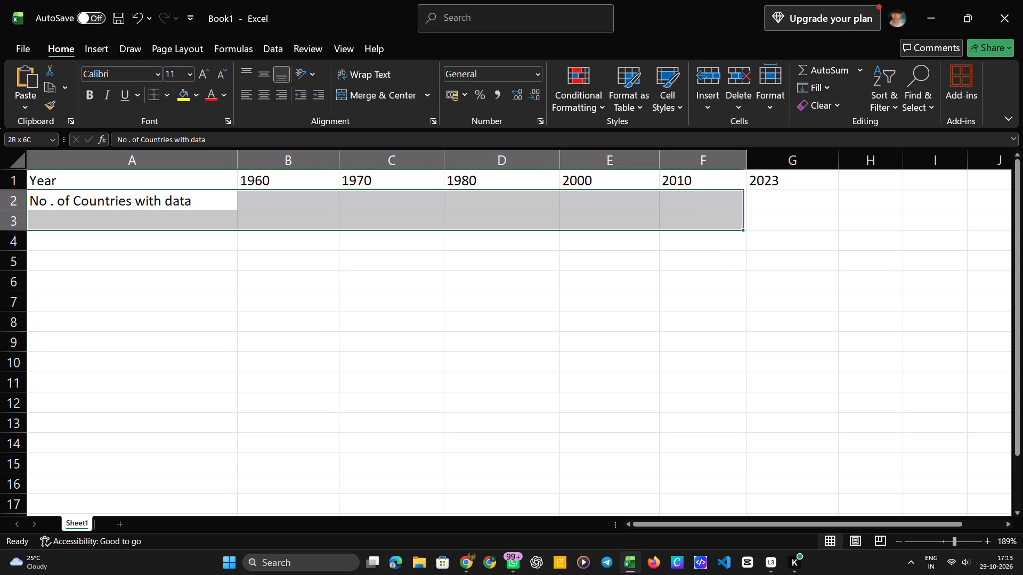
{"action": "left_click_drag", "start_coordinate": [745, 217], "coordinate": [767, 217]}
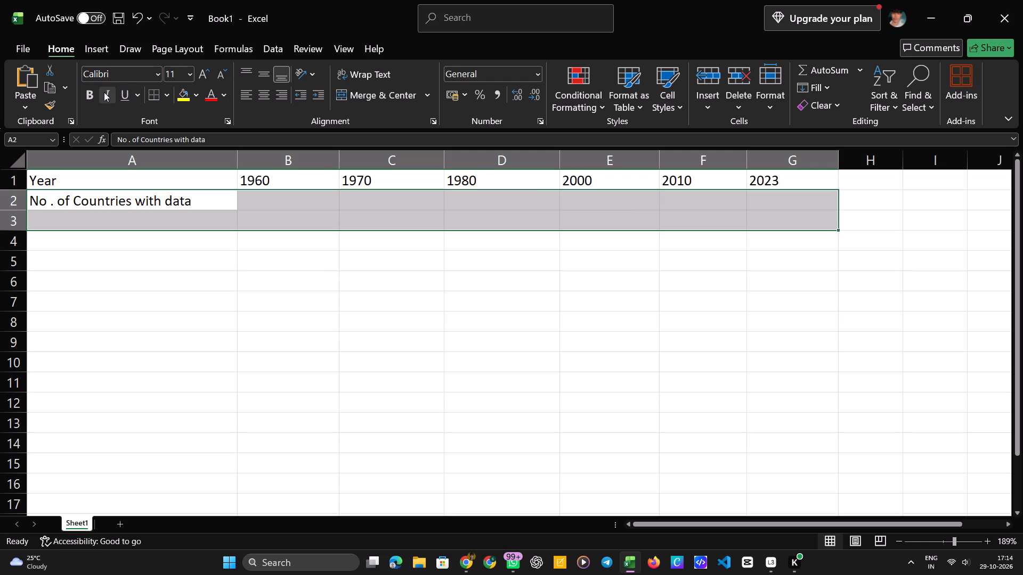
{"action": "left_click", "coordinate": [196, 94]}
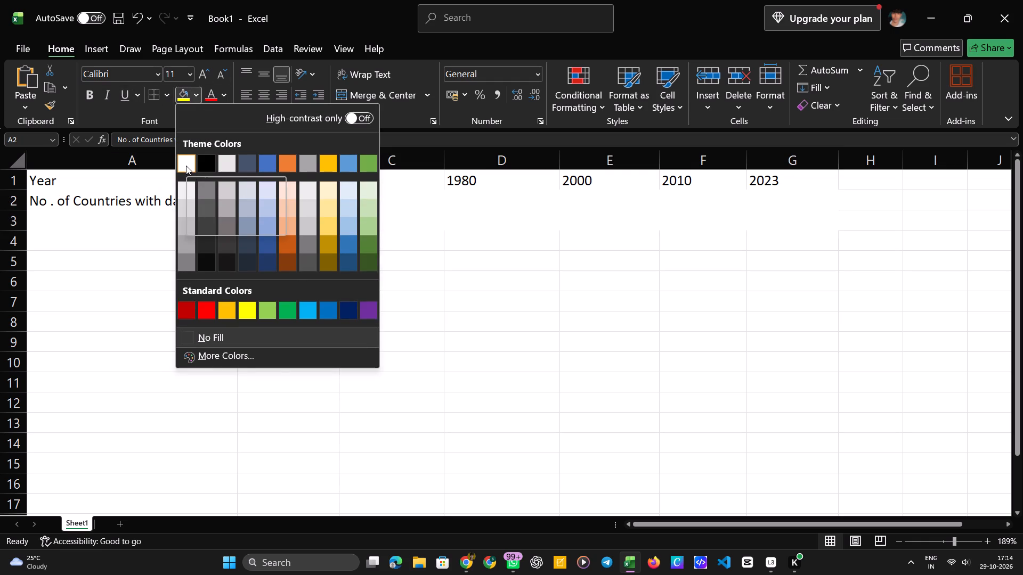
{"action": "left_click", "coordinate": [230, 163]}
{"action": "left_click", "coordinate": [223, 204]}
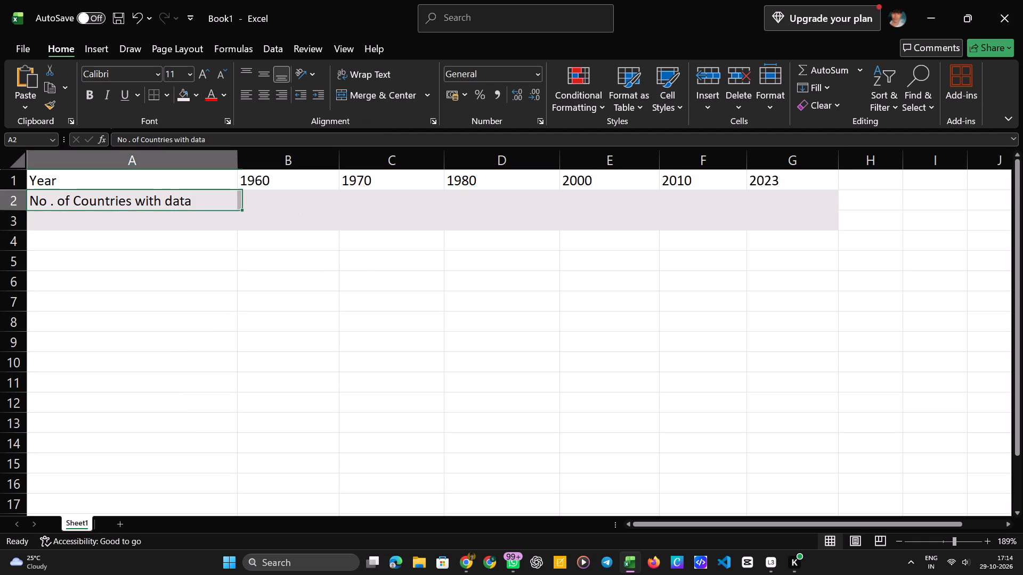
Write "Available" in cell A3 as the continuation of the row label above.
{"action": "left_click", "coordinate": [184, 229]}
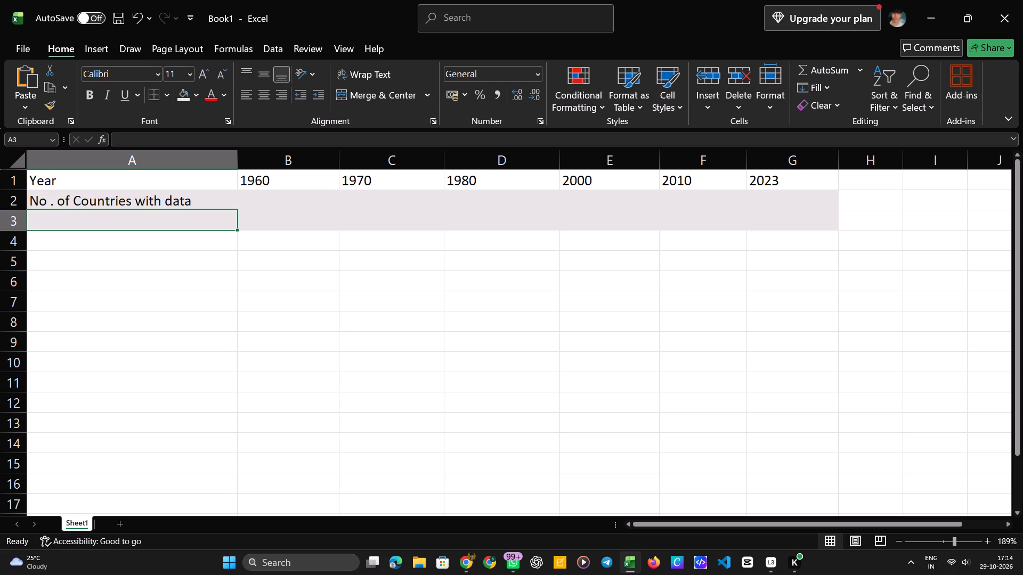
{"action": "key", "text": "a"}
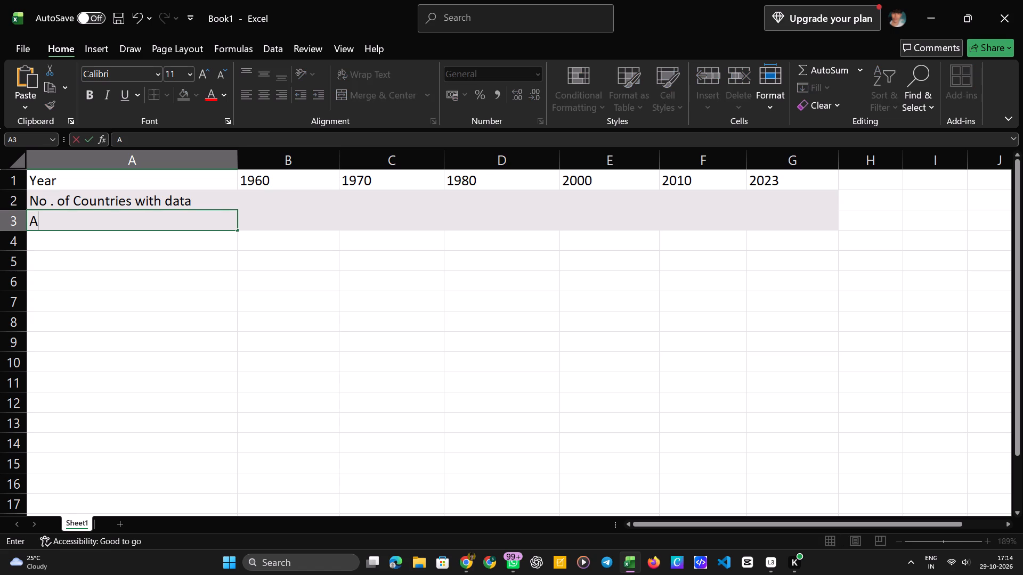
{"action": "type", "text": "va"}
{"action": "type", "text": "il"}
{"action": "key", "text": "a"}
{"action": "key", "text": "b"}
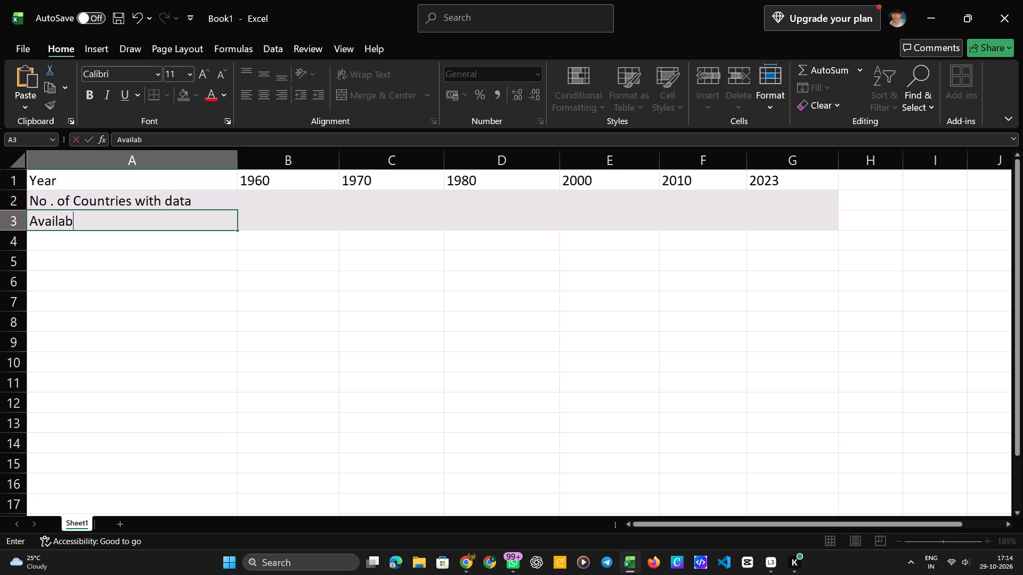
{"action": "type", "text": "le"}
{"action": "scroll", "coordinate": [196, 244], "scroll_direction": "up", "scroll_amount": 1}
Enter the country counts 110 for 1960 in cell B2 and 146 for 1970 in cell C2.
{"action": "left_click", "coordinate": [248, 202]}
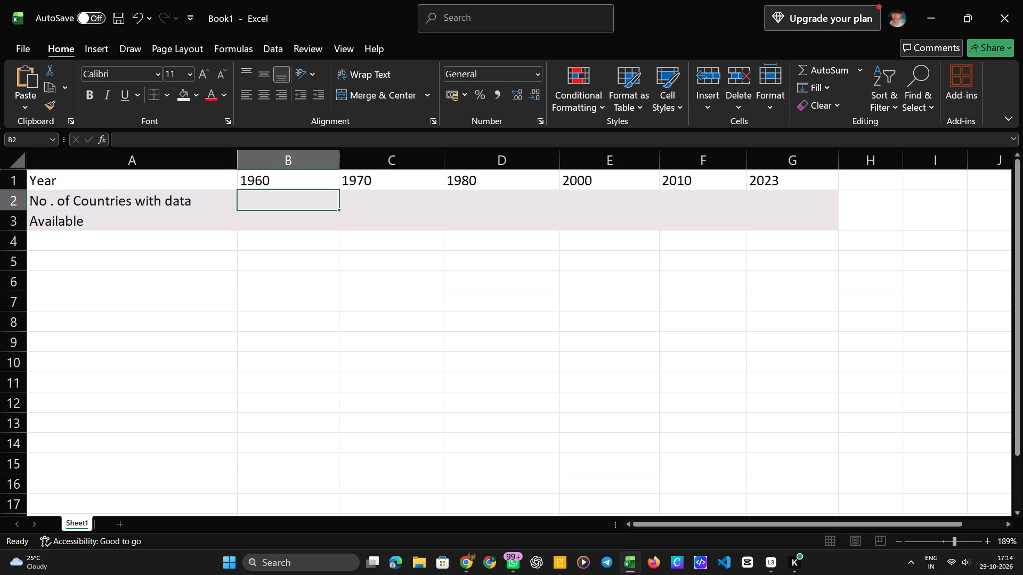
{"action": "key", "text": "1"}
{"action": "type", "text": "10"}
{"action": "scroll", "coordinate": [359, 283], "scroll_direction": "up", "scroll_amount": 3}
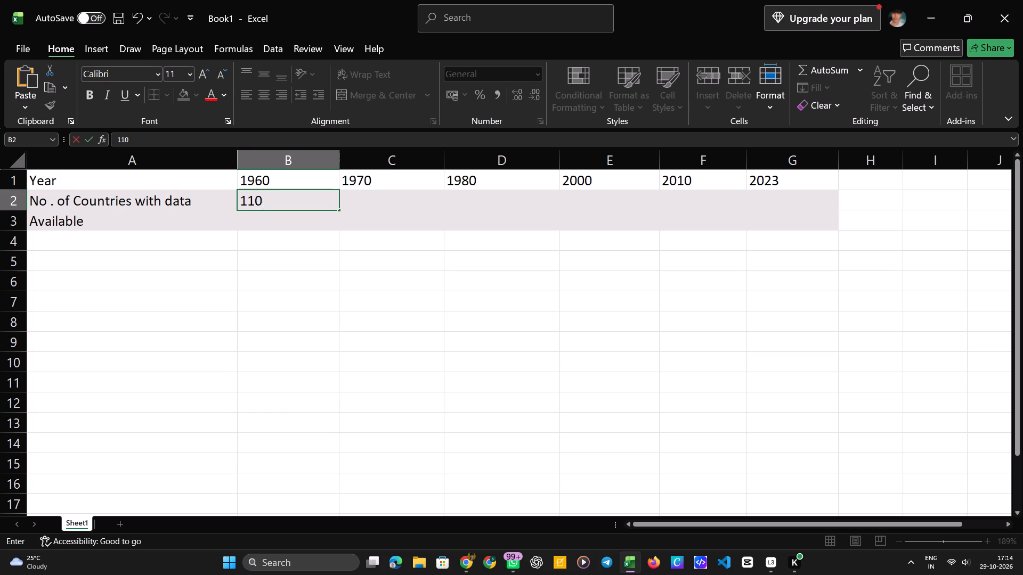
{"action": "left_click", "coordinate": [373, 207]}
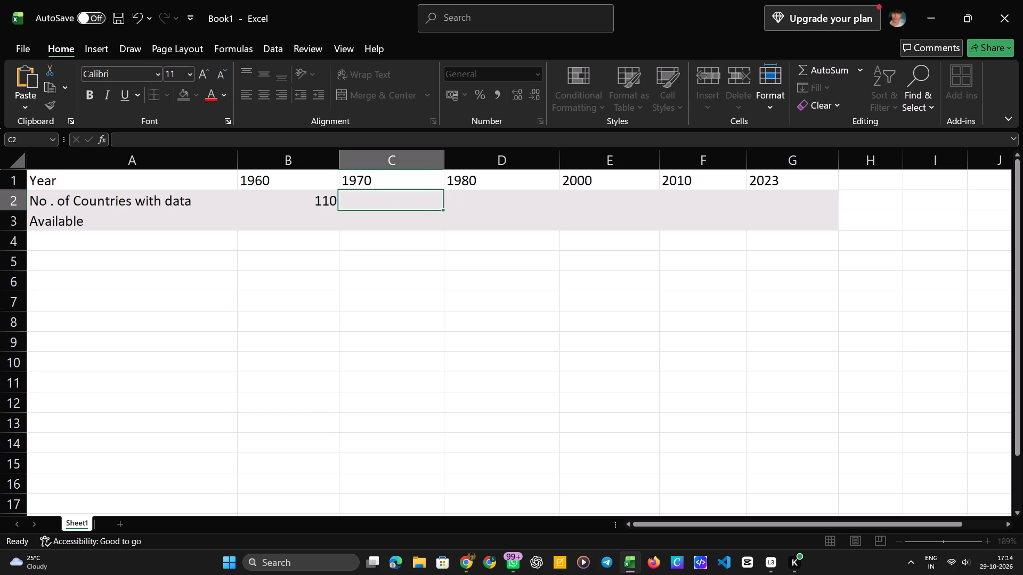
{"action": "type", "text": "14"}
{"action": "key", "text": "6"}
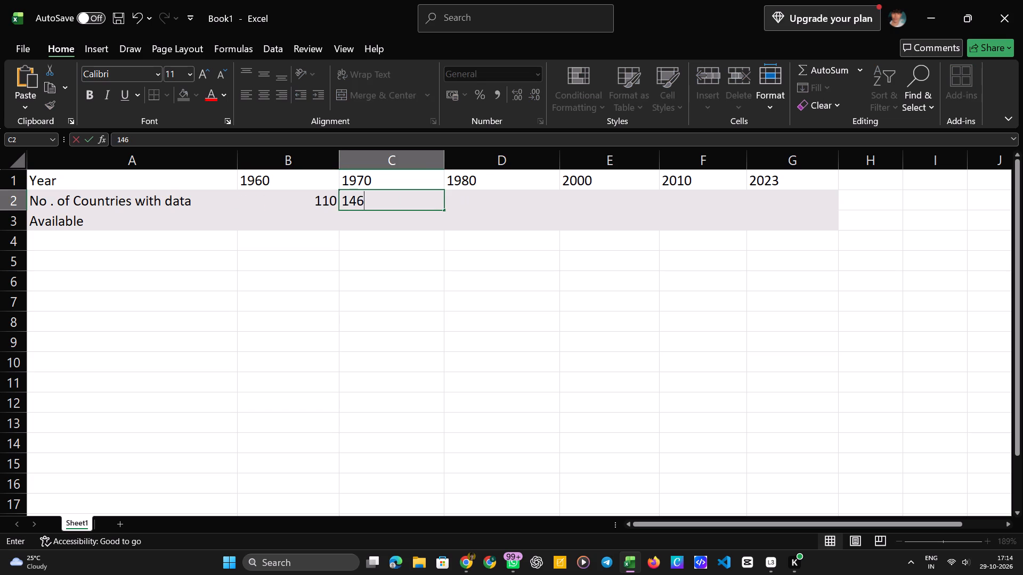
{"action": "key", "text": "Return"}
Enter the country counts 163 for 1980 in cell D2 and 192 for 2000 in cell E2.
{"action": "left_click", "coordinate": [473, 198]}
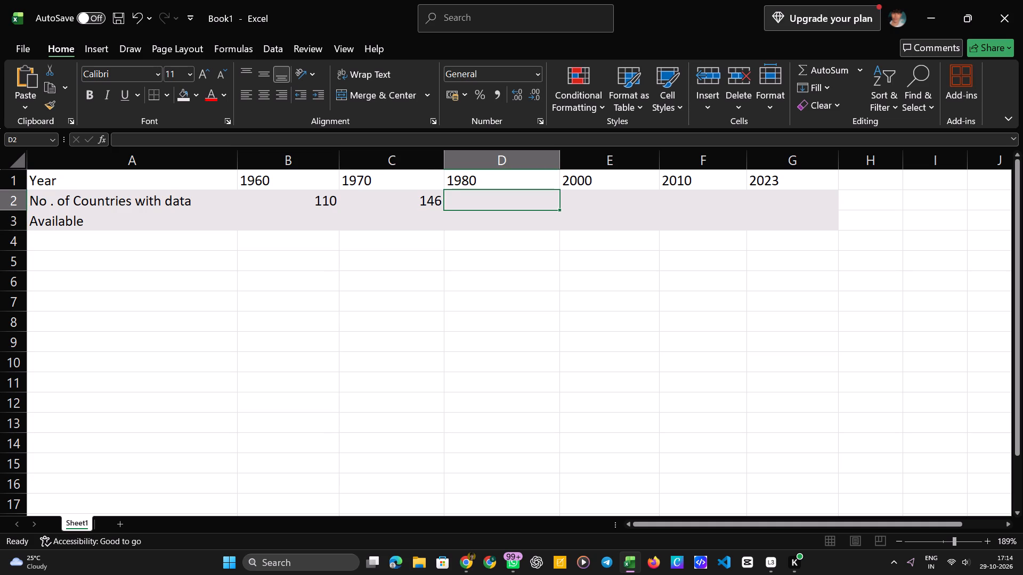
{"action": "key", "text": "1"}
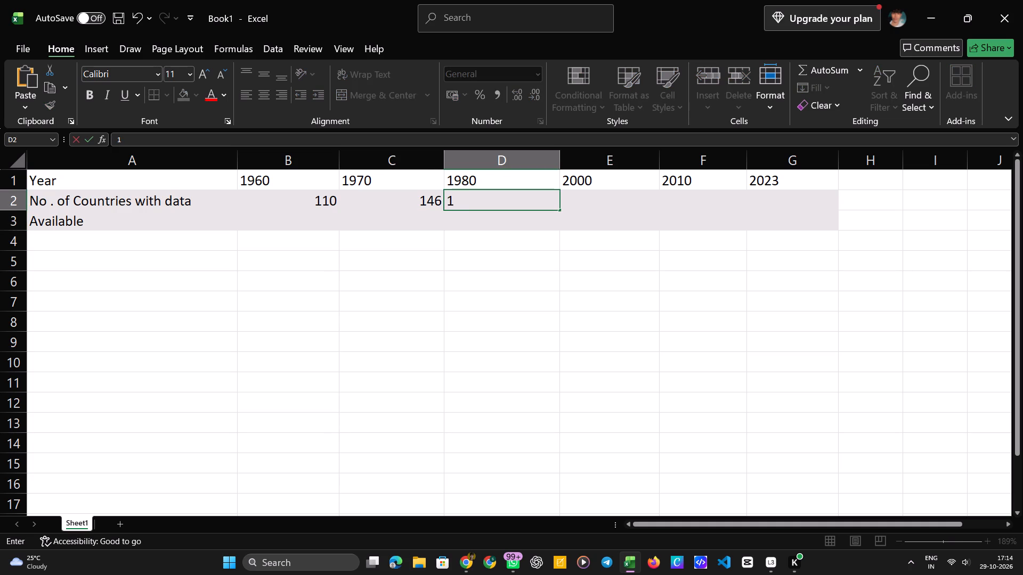
{"action": "key", "text": "6"}
{"action": "key", "text": "3"}
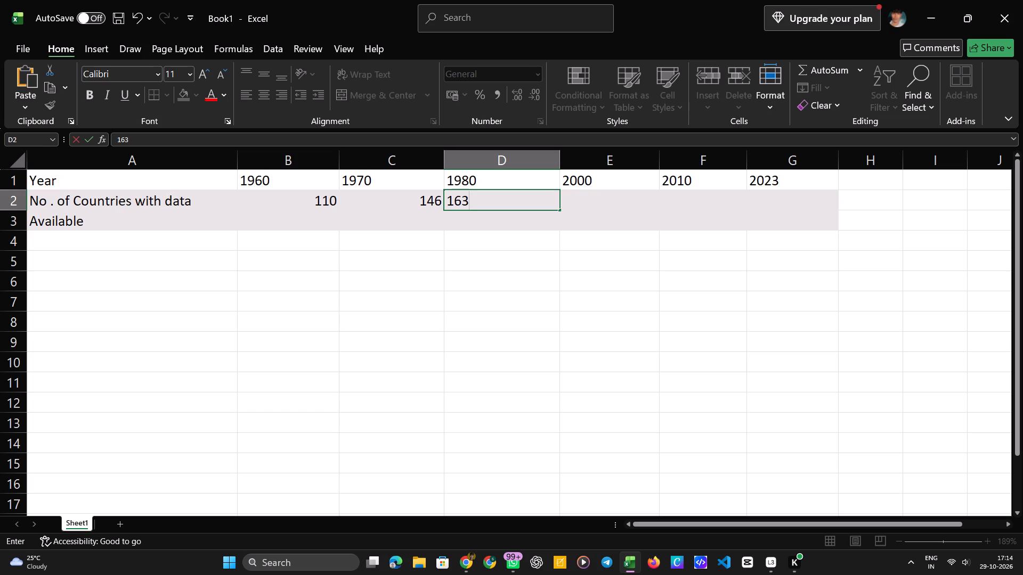
{"action": "left_click", "coordinate": [583, 203]}
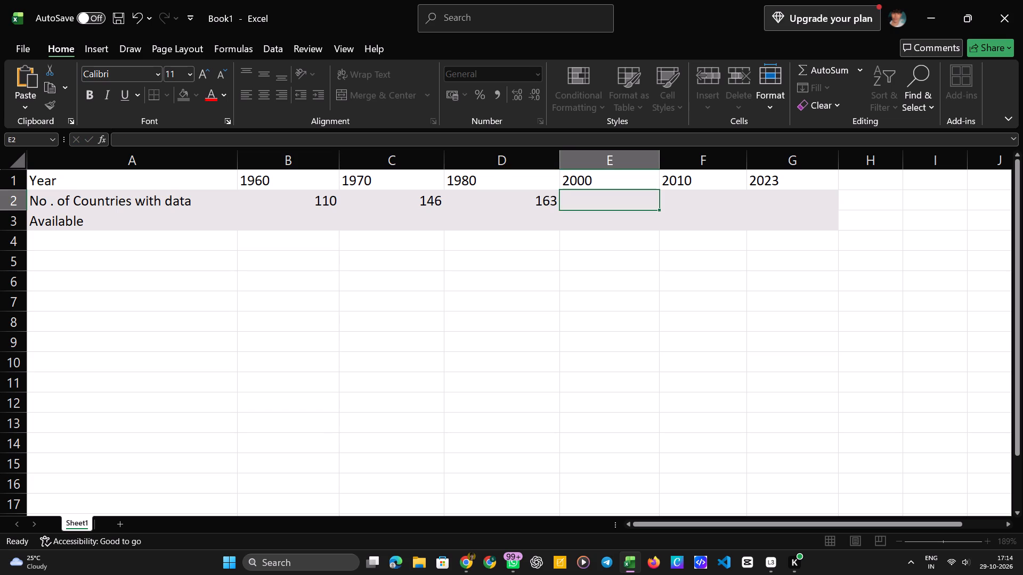
{"action": "key", "text": "1"}
{"action": "key", "text": "9"}
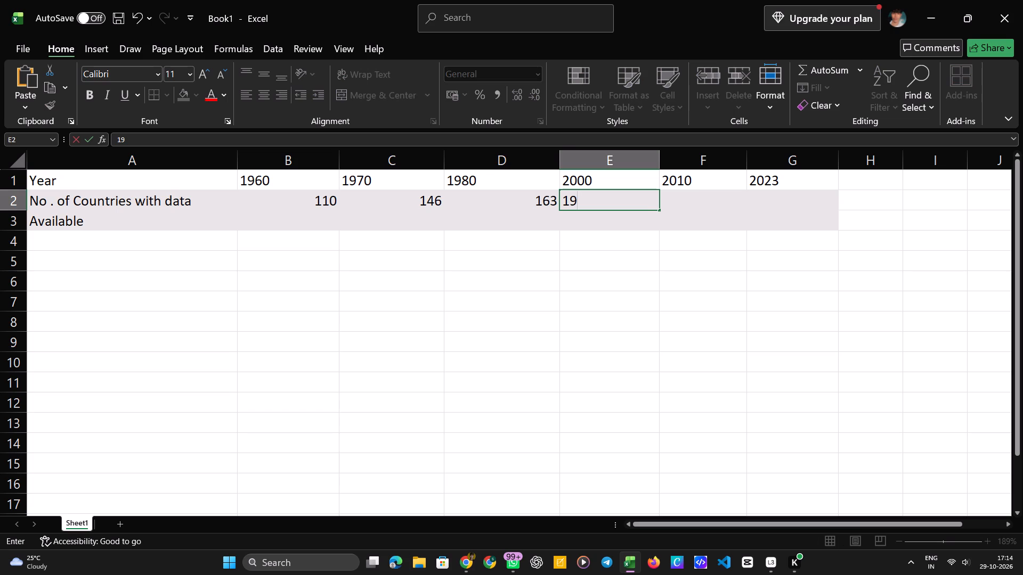
{"action": "key", "text": "2"}
Enter the country counts 213 for 2010 in cell F2 and 194 for 2023 in cell G2.
{"action": "left_click", "coordinate": [696, 192]}
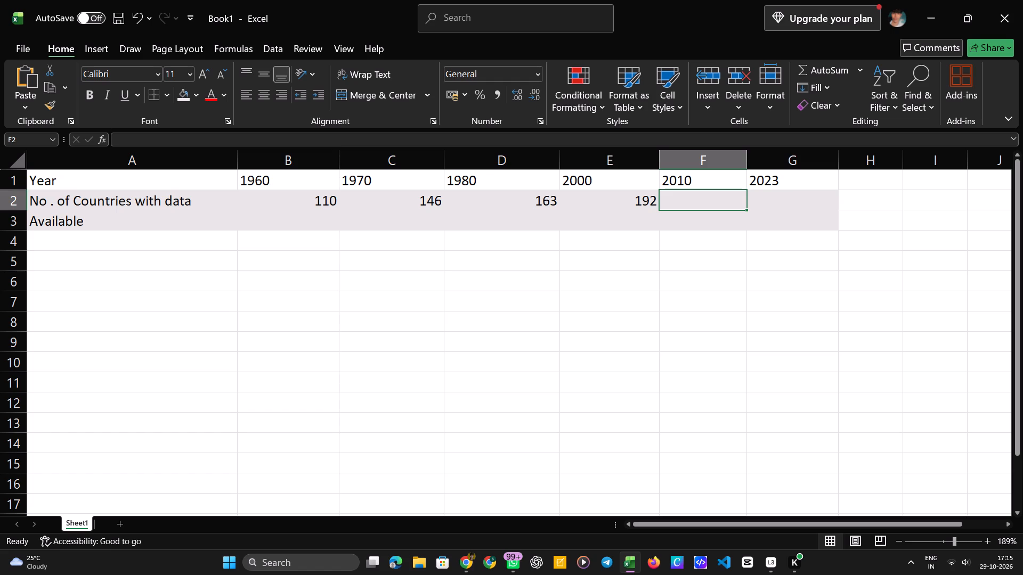
{"action": "double_click", "coordinate": [694, 206]}
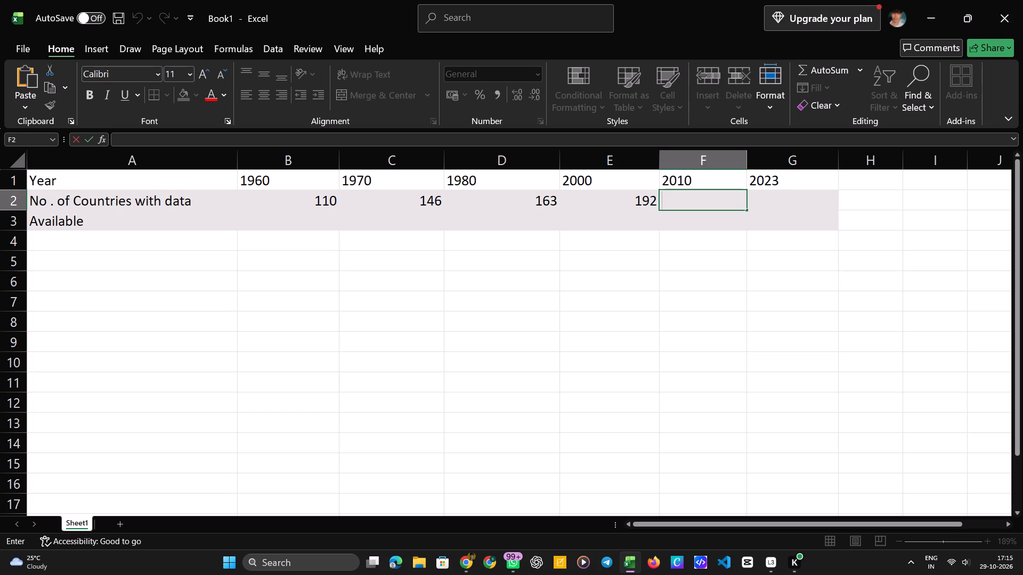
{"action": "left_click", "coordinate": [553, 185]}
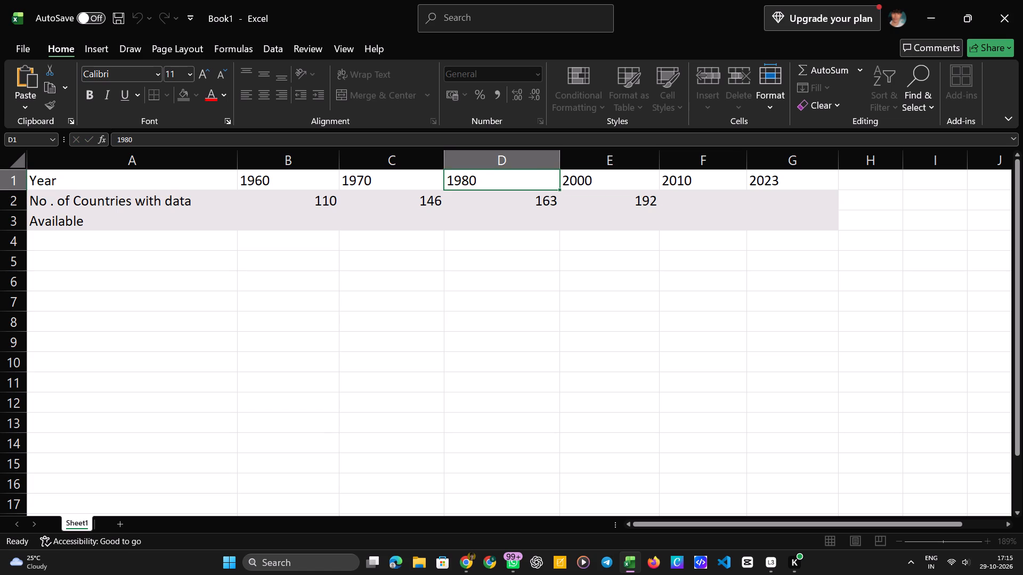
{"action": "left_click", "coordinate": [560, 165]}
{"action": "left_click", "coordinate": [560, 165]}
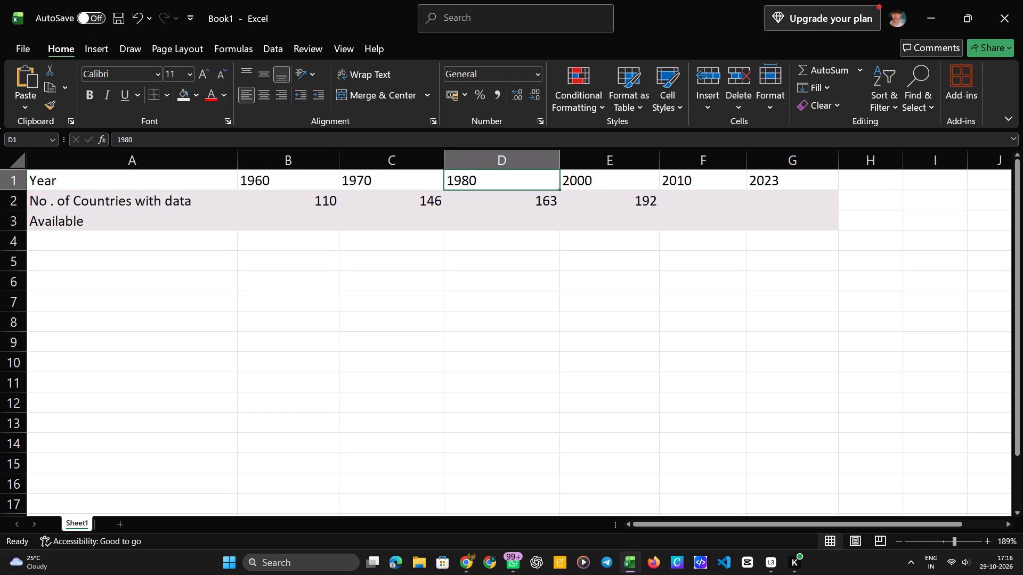
Enter the country counts 213 for 2010 in cell F2 and 194 for 2023 in cell G2.
{"action": "left_click", "coordinate": [691, 203]}
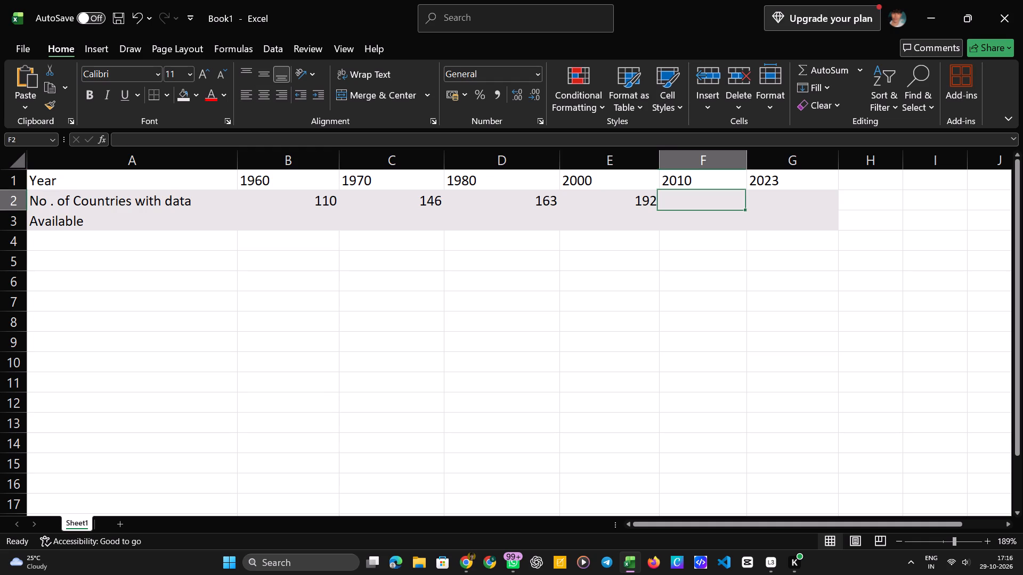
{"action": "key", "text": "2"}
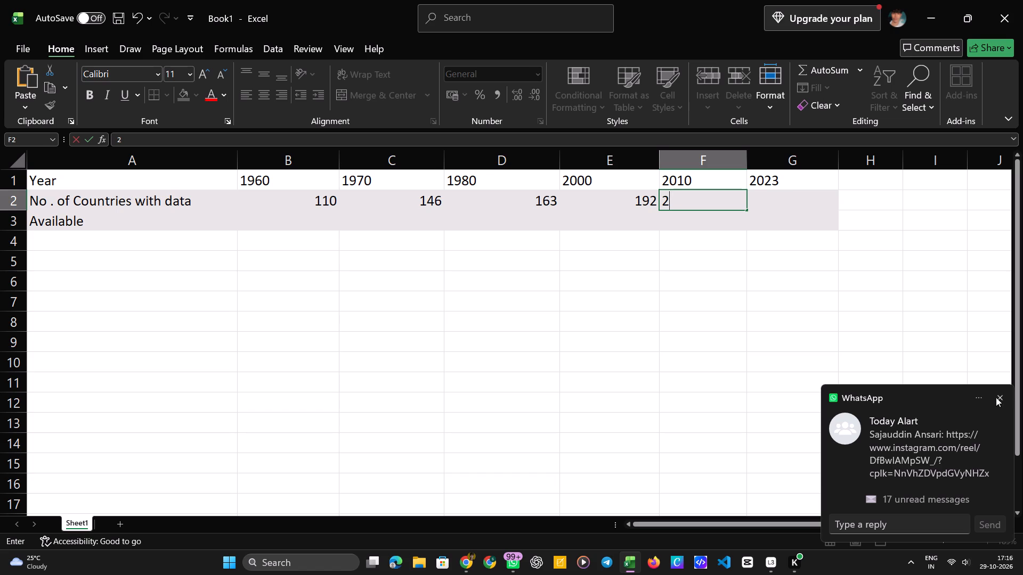
{"action": "left_click", "coordinate": [1000, 396]}
{"action": "left_click", "coordinate": [688, 202]}
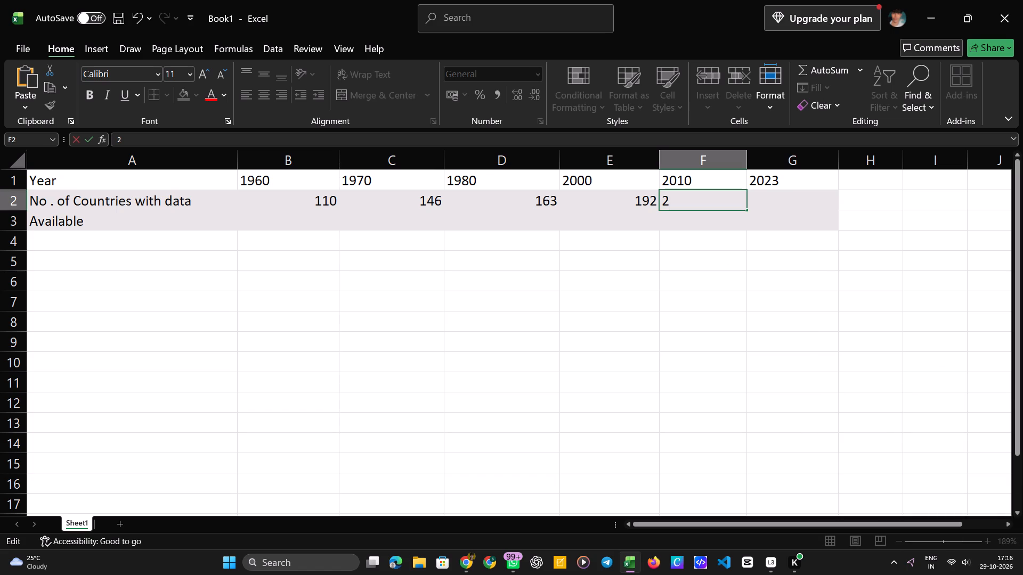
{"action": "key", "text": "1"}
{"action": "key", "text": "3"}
{"action": "left_click", "coordinate": [765, 199]}
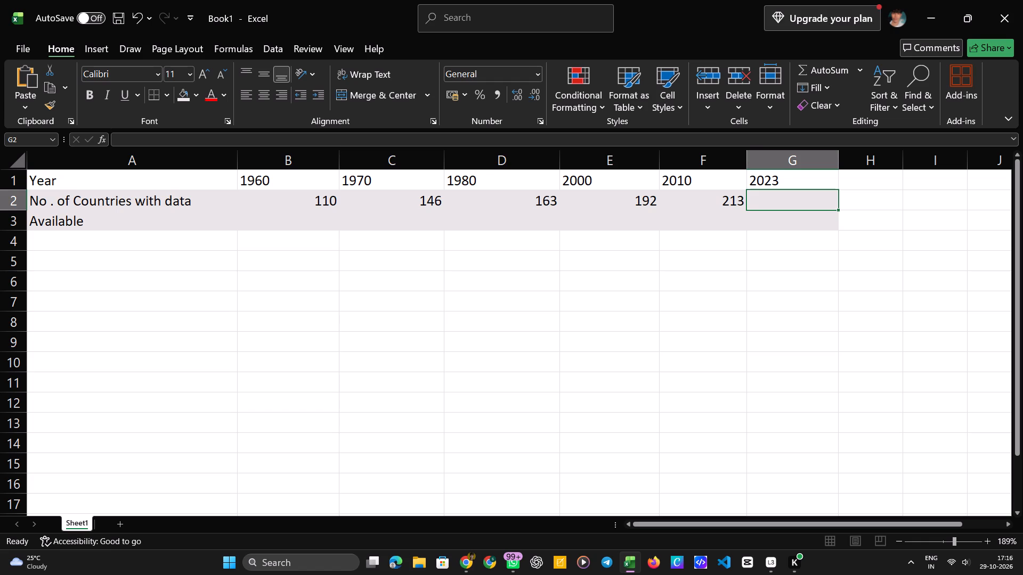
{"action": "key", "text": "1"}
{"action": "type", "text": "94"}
{"action": "left_click", "coordinate": [764, 255]}
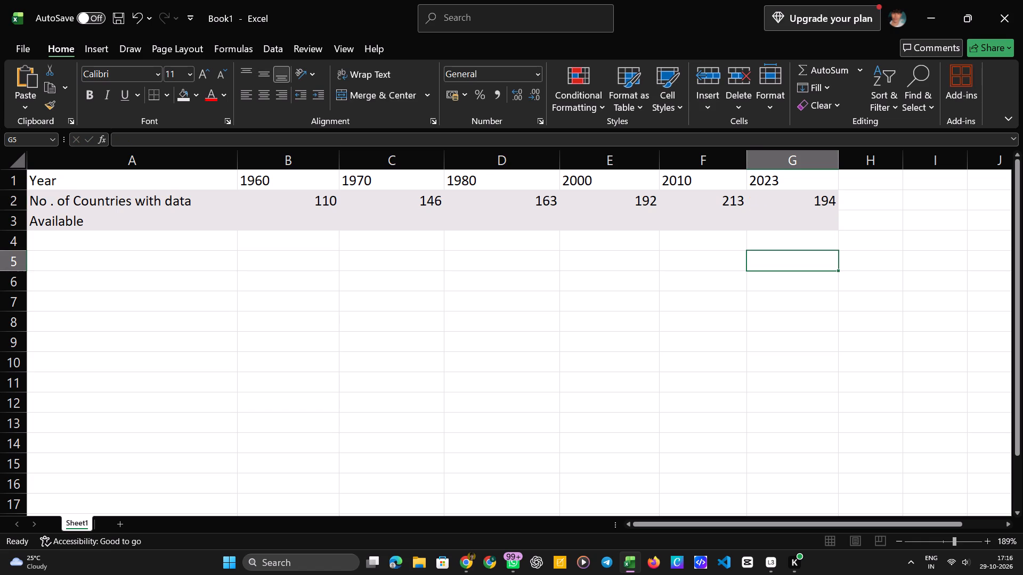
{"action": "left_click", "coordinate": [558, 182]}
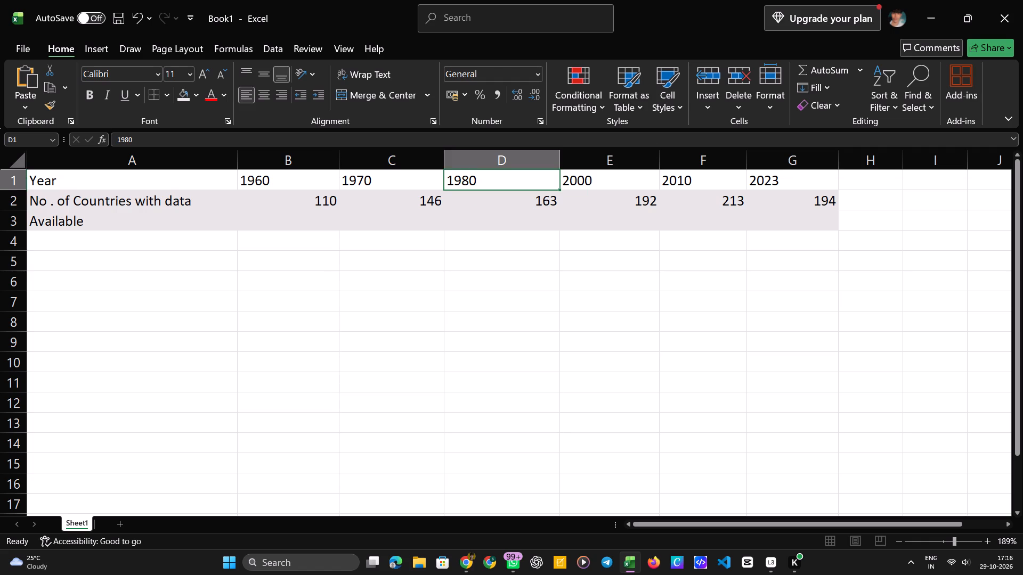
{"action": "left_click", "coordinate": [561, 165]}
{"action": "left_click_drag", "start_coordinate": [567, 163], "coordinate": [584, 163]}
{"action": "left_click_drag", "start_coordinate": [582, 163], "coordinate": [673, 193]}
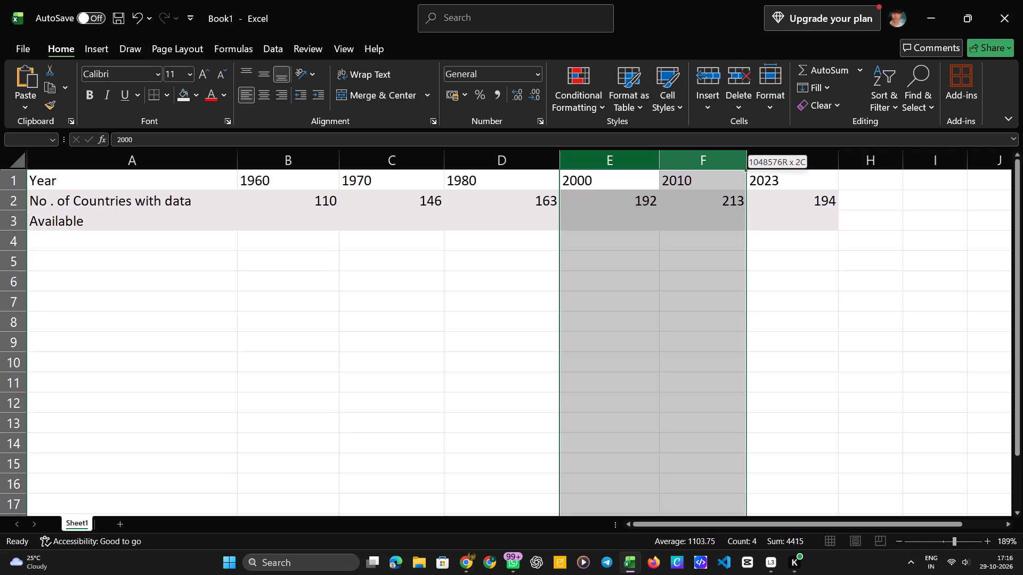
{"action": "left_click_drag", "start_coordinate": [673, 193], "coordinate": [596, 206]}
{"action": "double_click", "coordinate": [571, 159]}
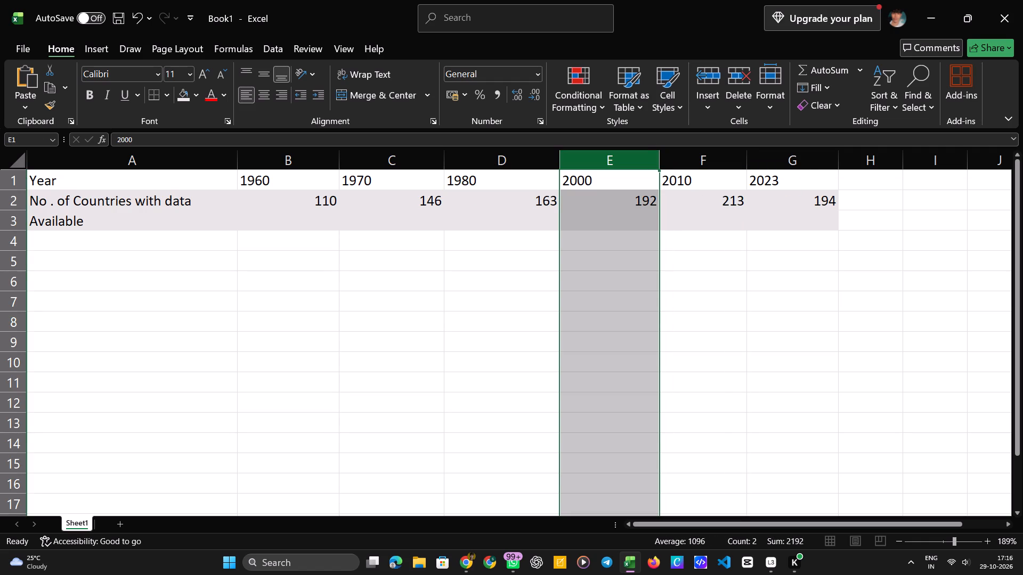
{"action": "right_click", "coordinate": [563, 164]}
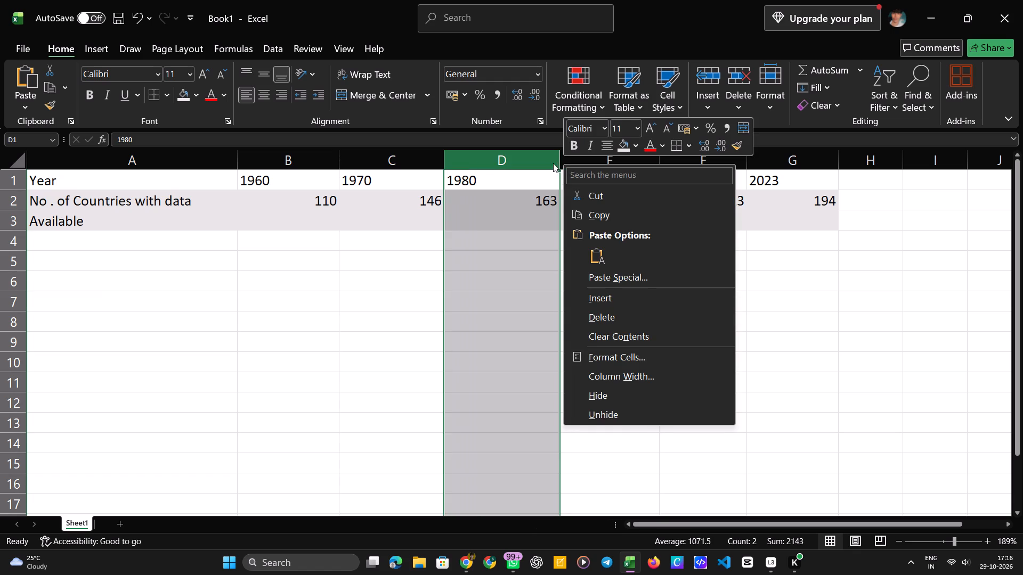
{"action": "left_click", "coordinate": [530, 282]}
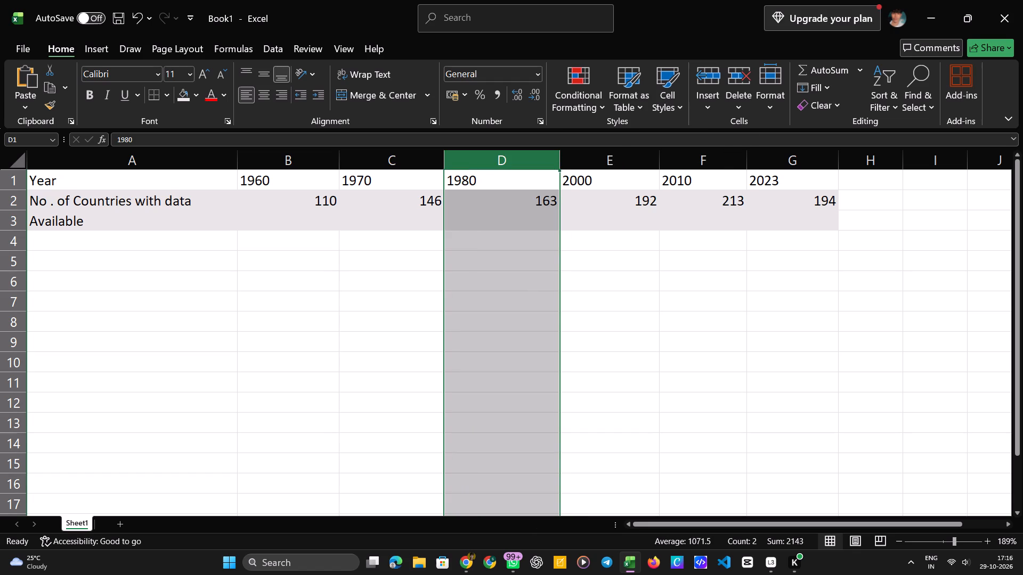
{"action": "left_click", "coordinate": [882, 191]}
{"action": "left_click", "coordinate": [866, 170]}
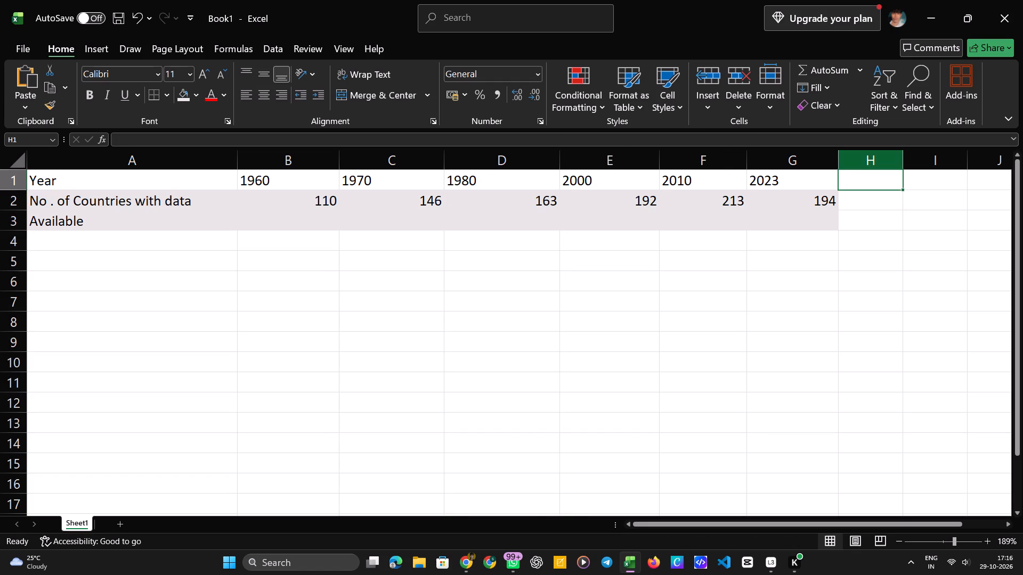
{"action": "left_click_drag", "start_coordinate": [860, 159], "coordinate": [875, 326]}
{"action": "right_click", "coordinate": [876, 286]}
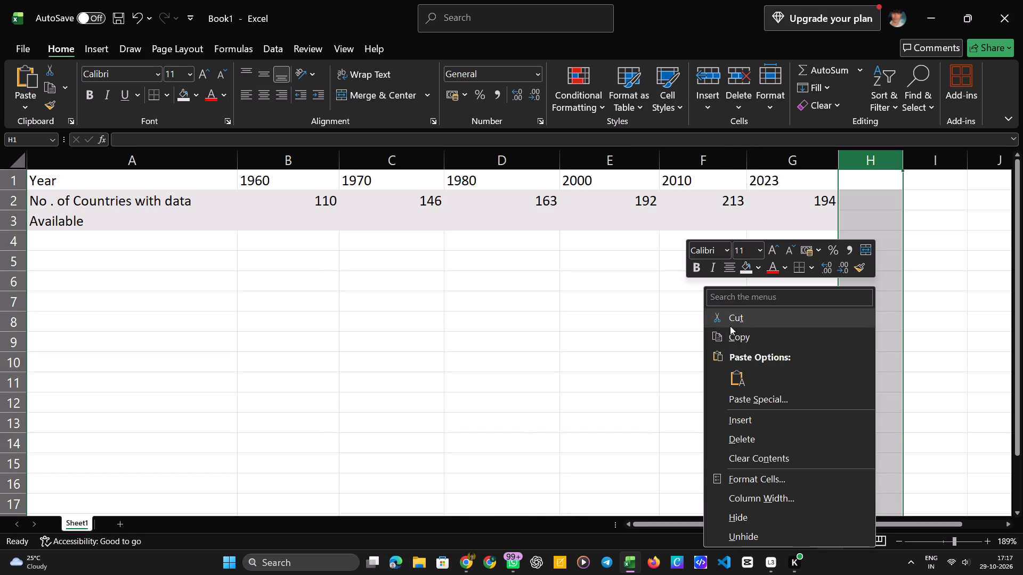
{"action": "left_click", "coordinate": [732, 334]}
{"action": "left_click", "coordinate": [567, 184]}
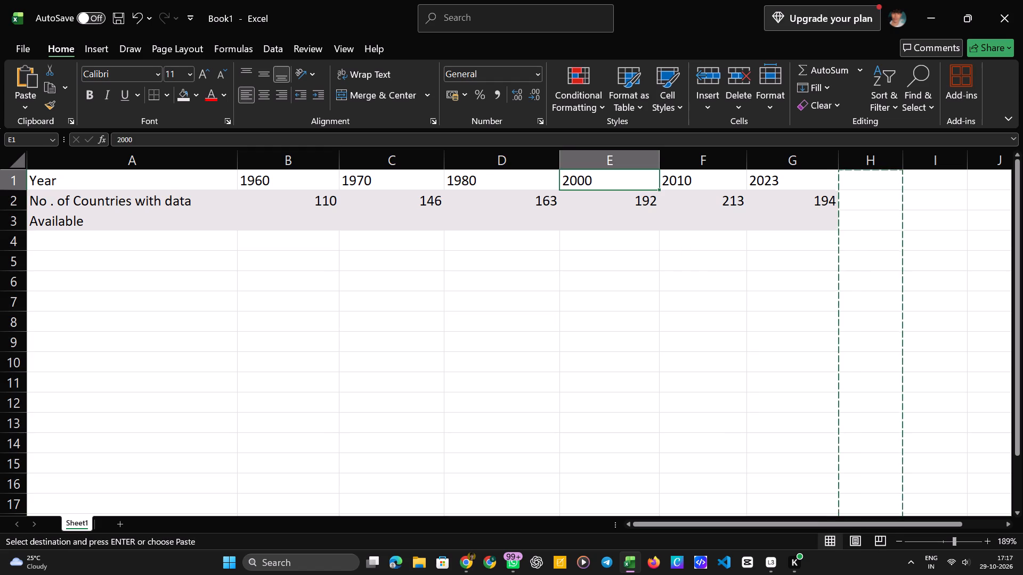
Resize column D so that it is about as wide as column C.
{"action": "left_click", "coordinate": [561, 162]}
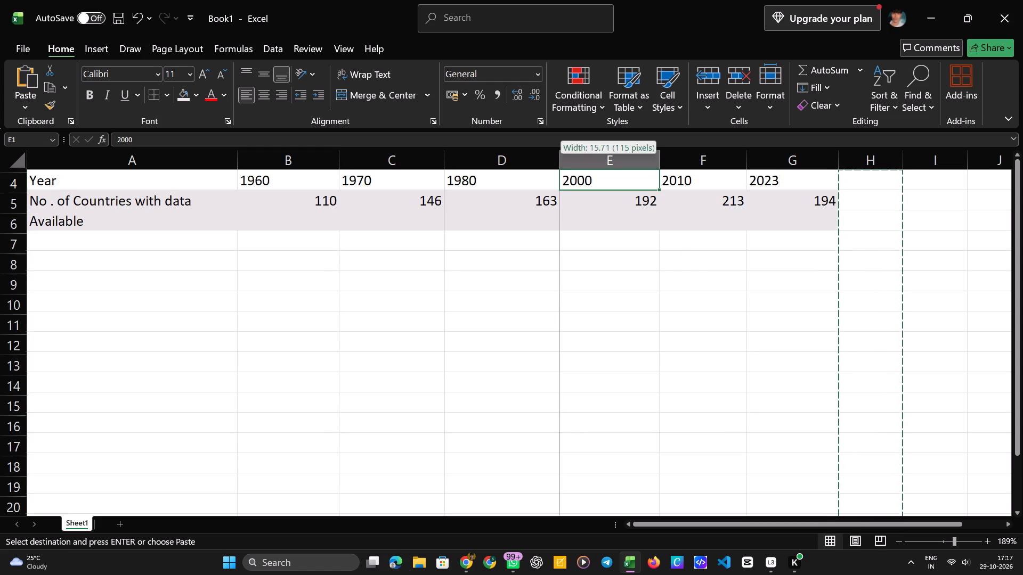
{"action": "left_click", "coordinate": [561, 162]}
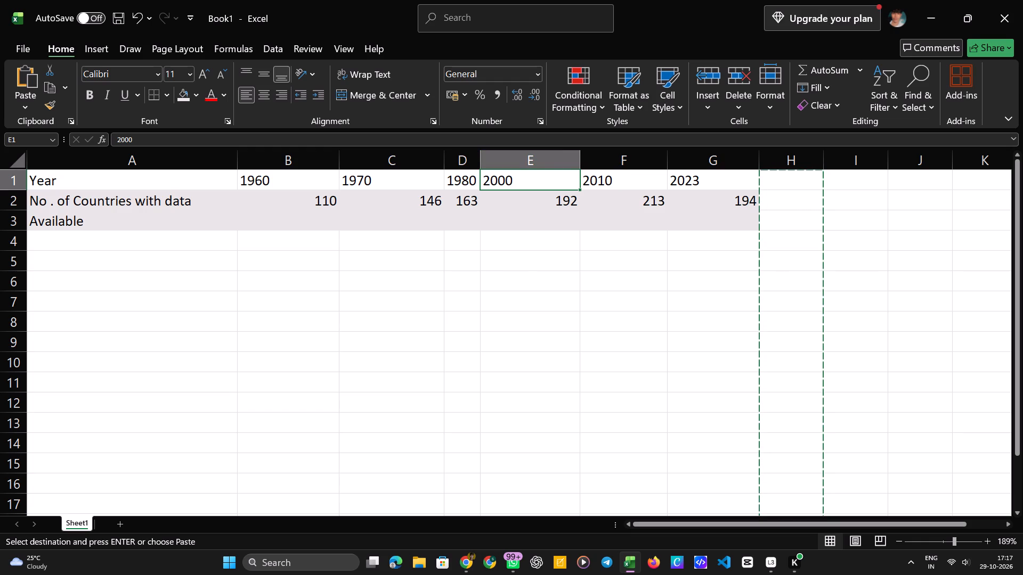
{"action": "left_click_drag", "start_coordinate": [481, 156], "coordinate": [548, 165]}
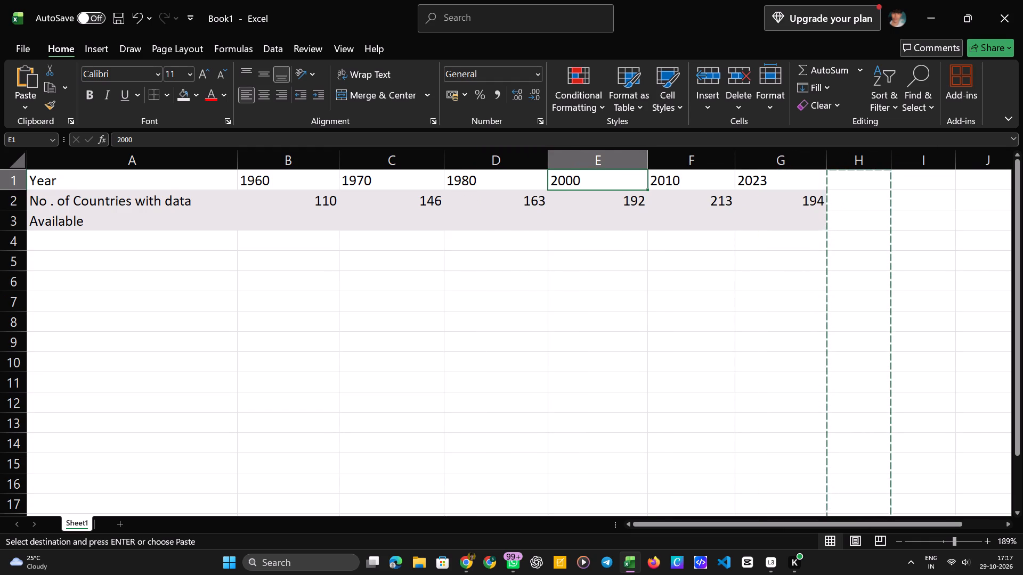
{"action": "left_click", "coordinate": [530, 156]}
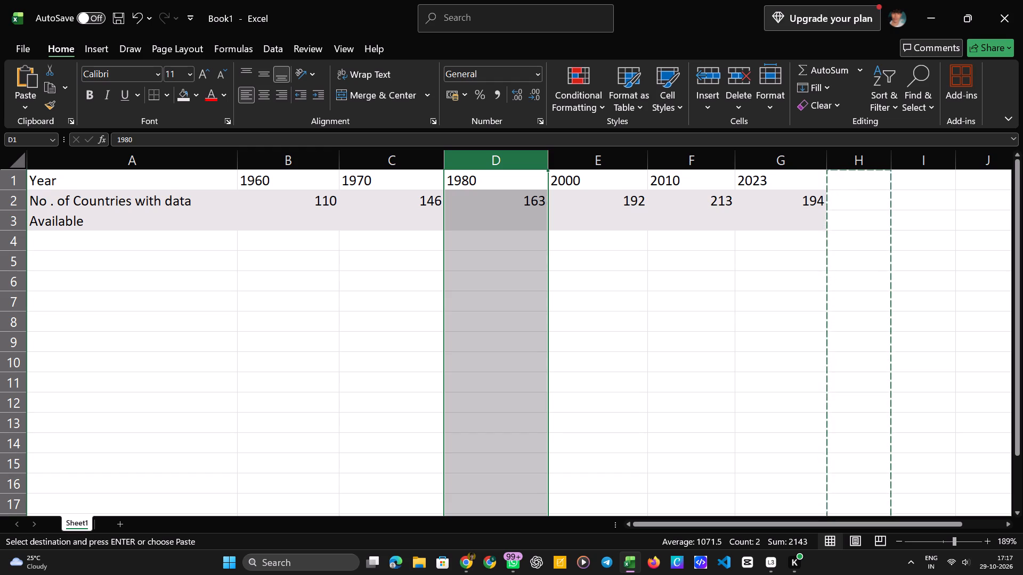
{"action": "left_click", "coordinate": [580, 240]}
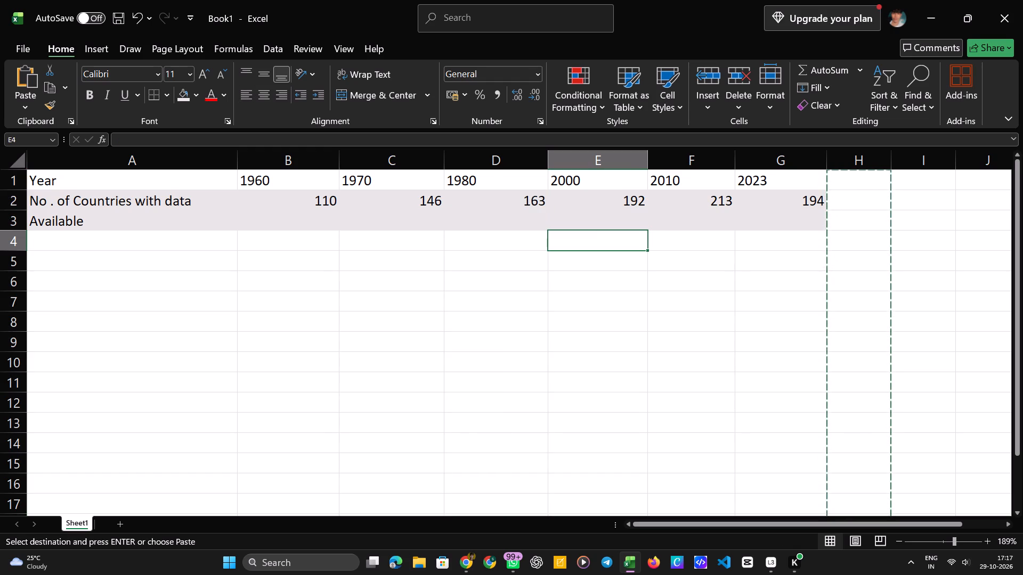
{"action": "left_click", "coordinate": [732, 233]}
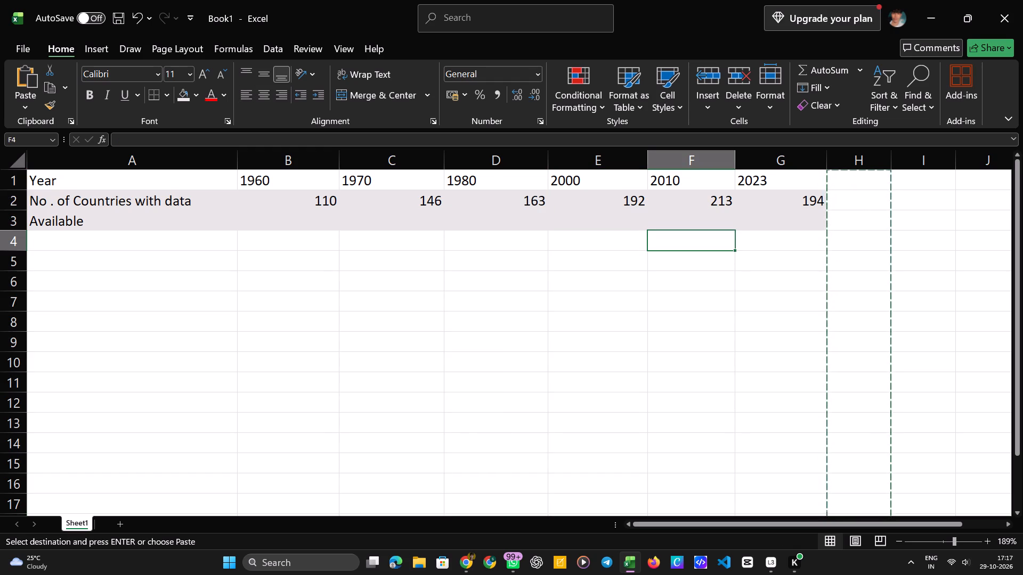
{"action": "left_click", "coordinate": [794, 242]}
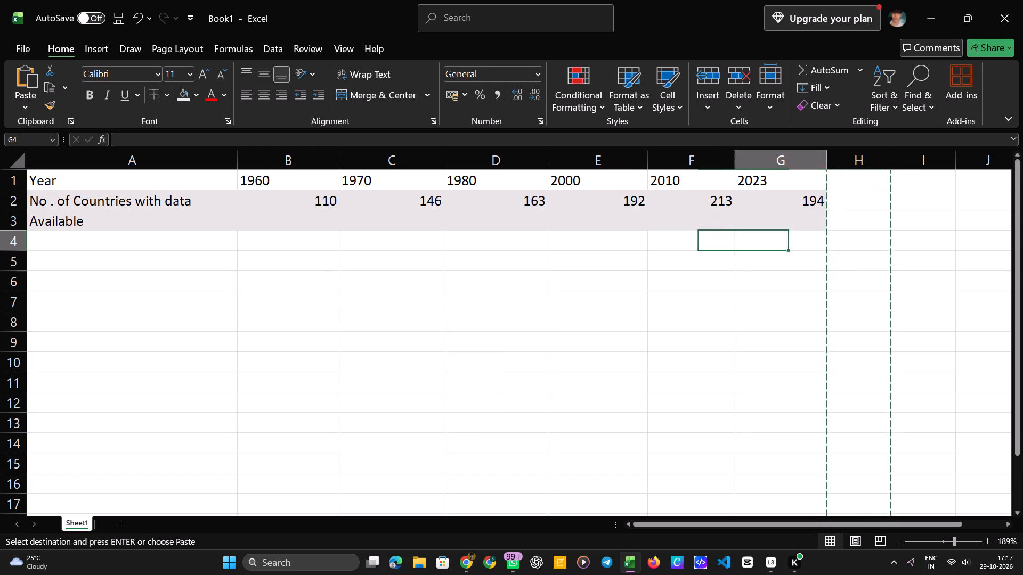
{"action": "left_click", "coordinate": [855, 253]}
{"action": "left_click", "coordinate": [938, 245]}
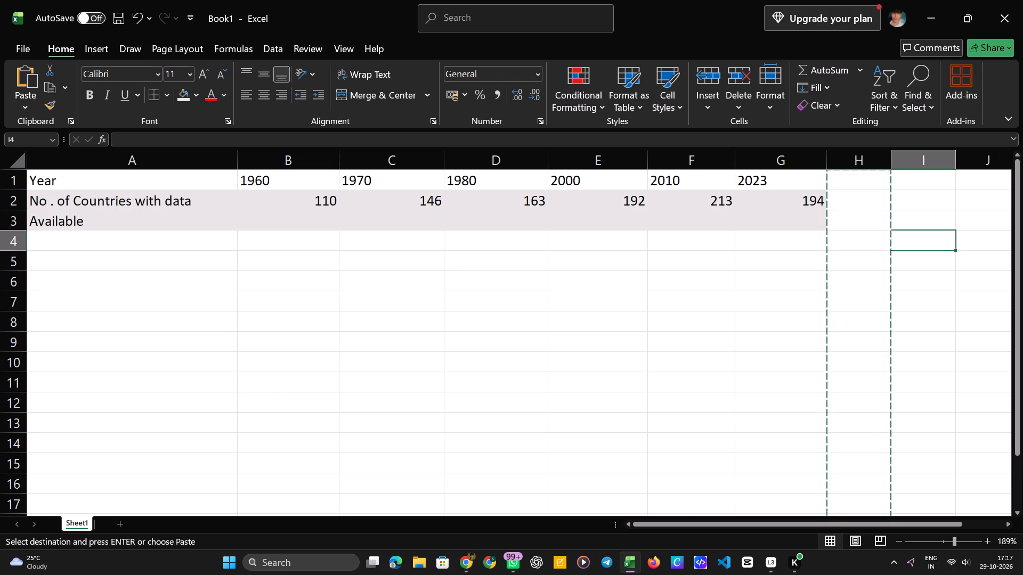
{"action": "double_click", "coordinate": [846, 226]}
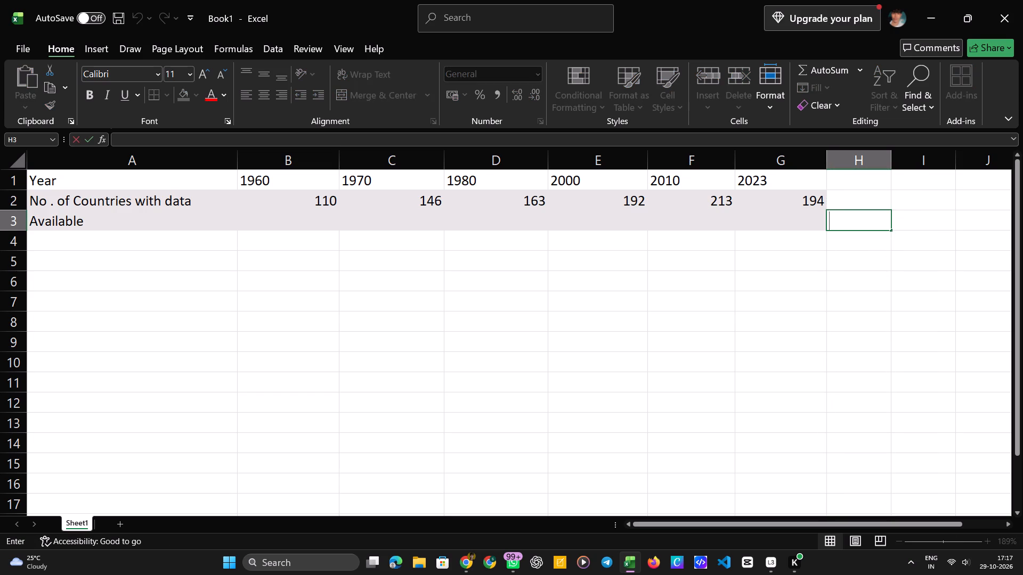
Change the year in cell E1 to 1990 and enter its country count 192 in cell E2.
{"action": "left_click", "coordinate": [598, 186]}
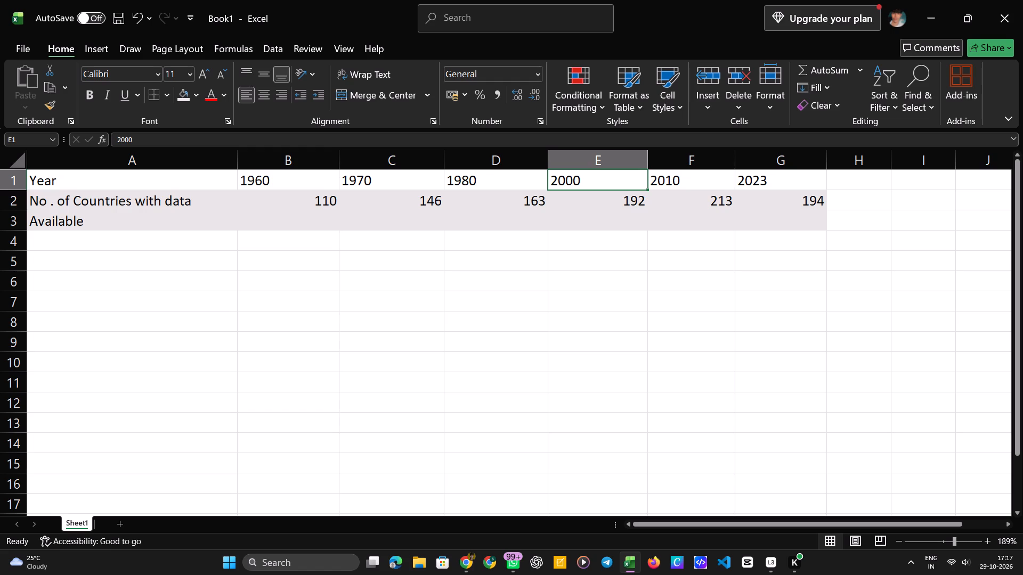
{"action": "key", "text": "BackSpace"}
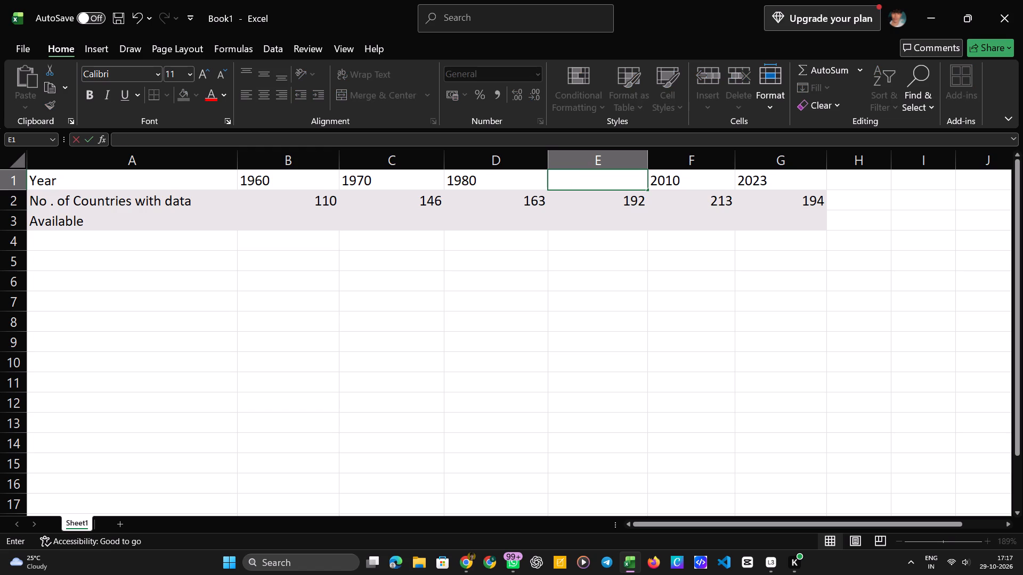
{"action": "key", "text": "1"}
{"action": "key", "text": "9"}
{"action": "key", "text": "9"}
{"action": "key", "text": "minus"}
{"action": "key", "text": "BackSpace"}
{"action": "key", "text": "0"}
{"action": "left_click", "coordinate": [624, 202]}
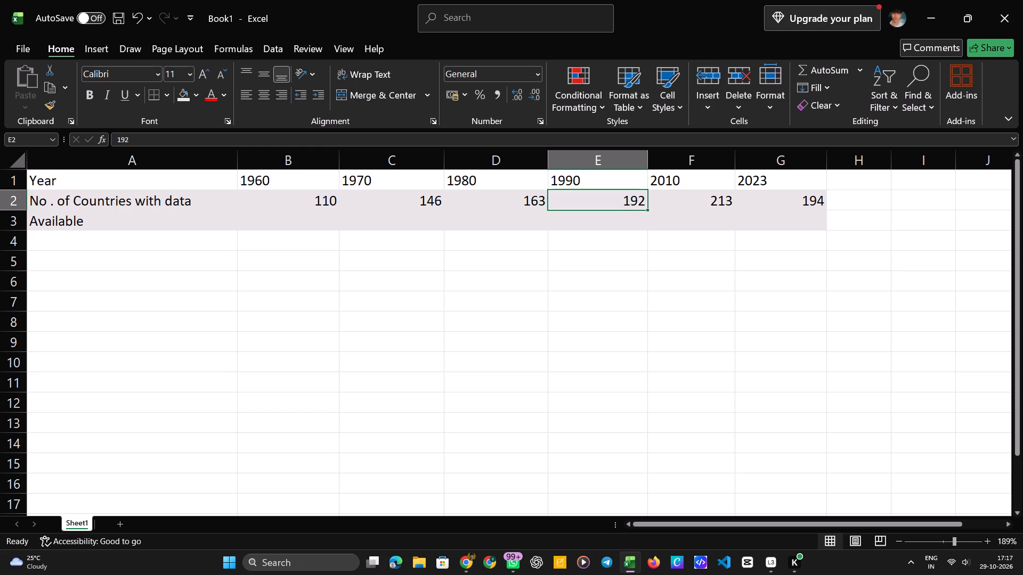
{"action": "key", "text": "BackSpace"}
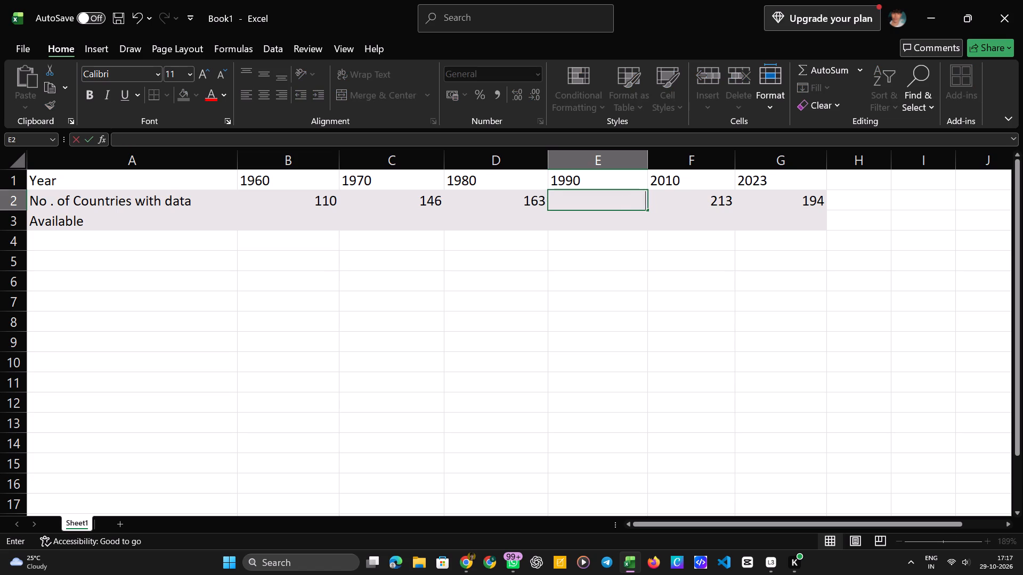
{"action": "key", "text": "1"}
{"action": "key", "text": "9"}
{"action": "key", "text": "2"}
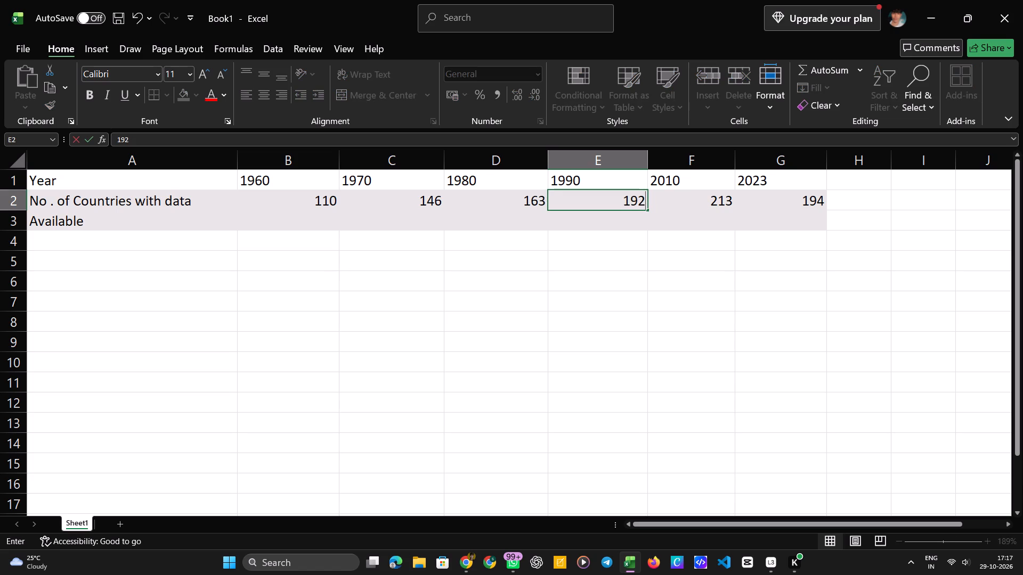
Change column F to the year 2000 in cell F1 with the country count 204 in cell F2.
{"action": "left_click", "coordinate": [689, 198]}
{"action": "double_click", "coordinate": [693, 198]}
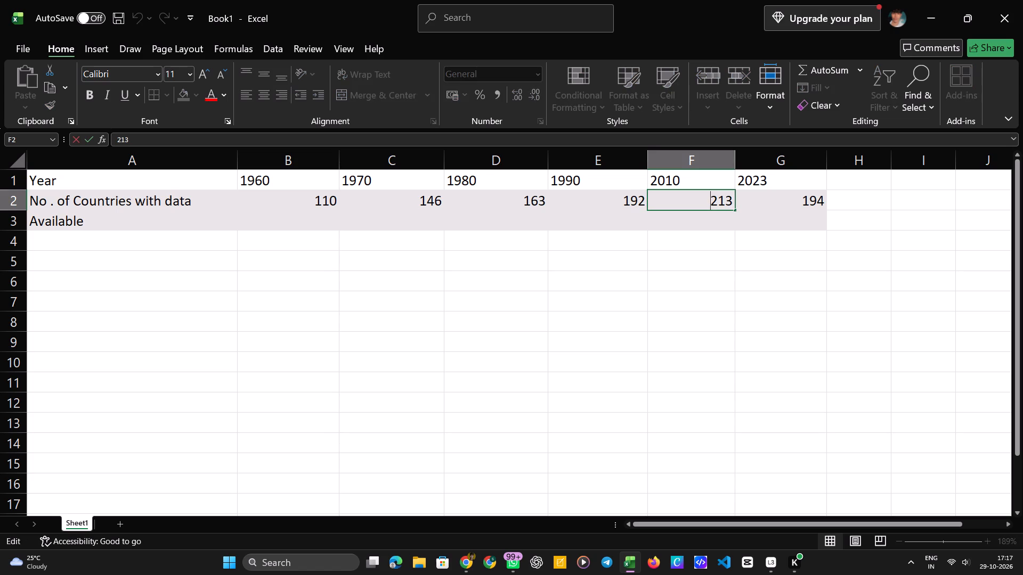
{"action": "left_click", "coordinate": [733, 201]}
{"action": "key", "text": "BackSpace"}
{"action": "key", "text": "BackSpace"}
{"action": "key", "text": "BackSpace"}
{"action": "key", "text": "BackSpace"}
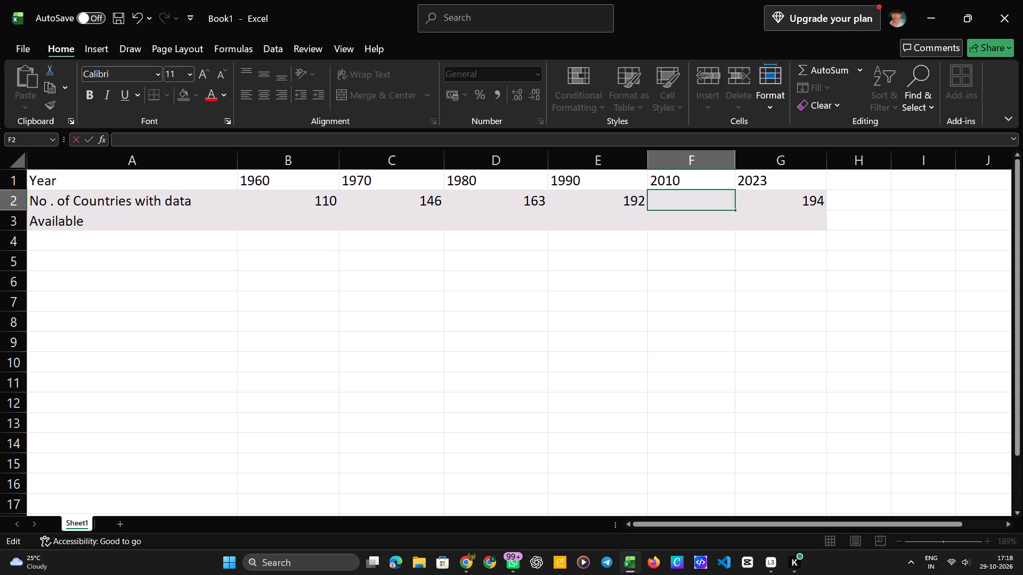
{"action": "left_click", "coordinate": [688, 179]}
{"action": "double_click", "coordinate": [688, 179]}
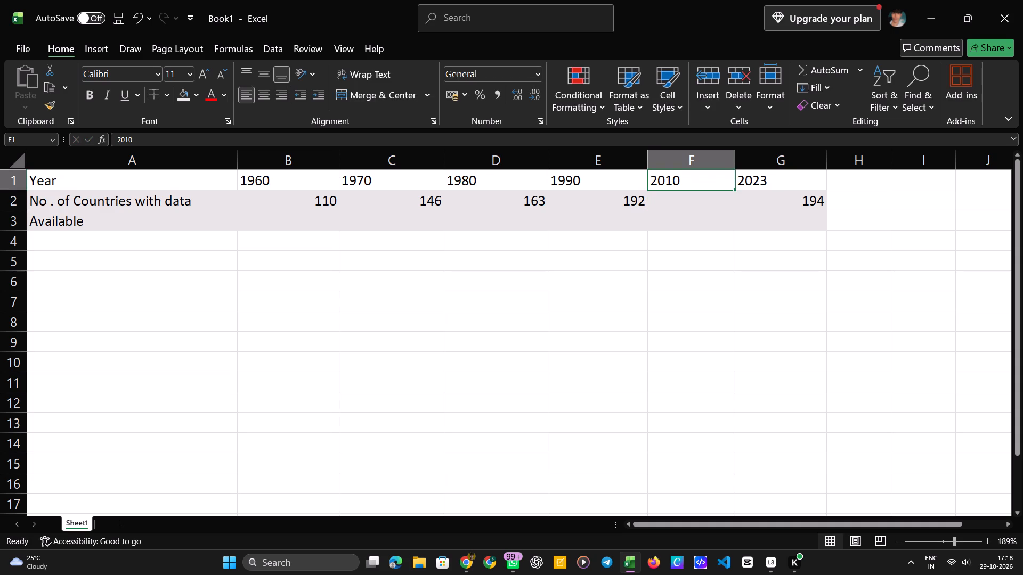
{"action": "key", "text": "BackSpace"}
{"action": "key", "text": "BackSpace"}
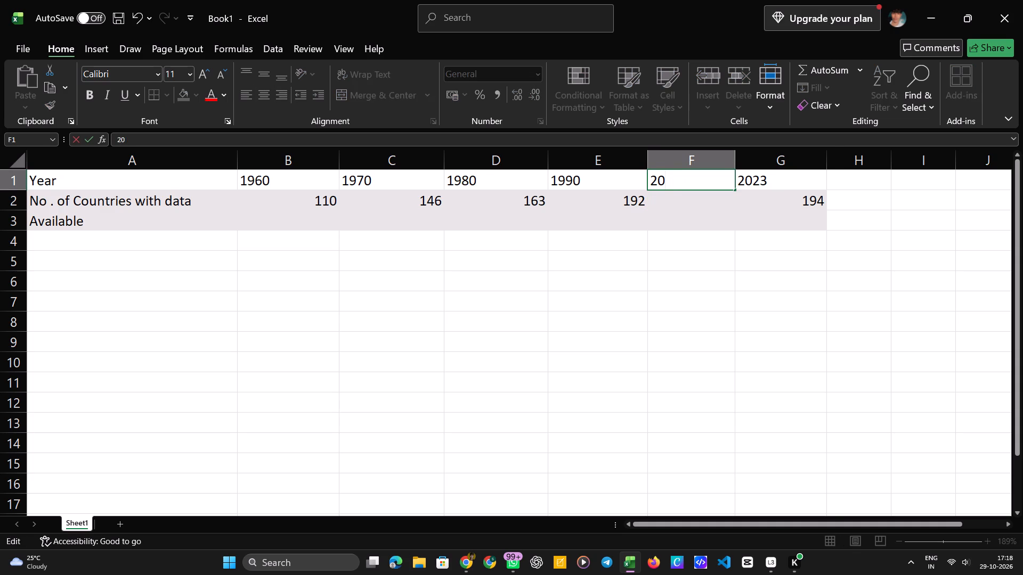
{"action": "type", "text": "00"}
{"action": "left_click", "coordinate": [680, 209]}
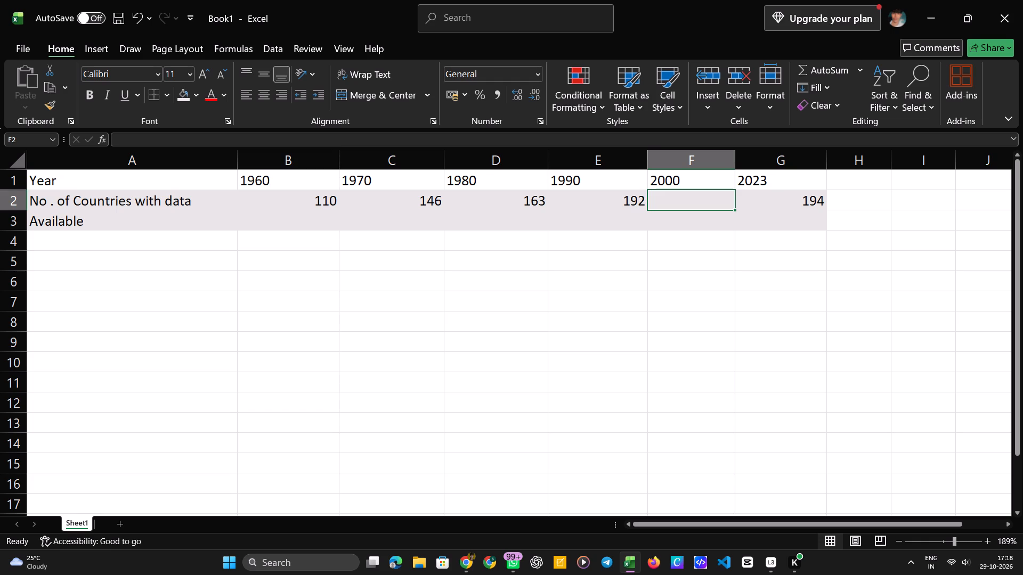
{"action": "key", "text": "2"}
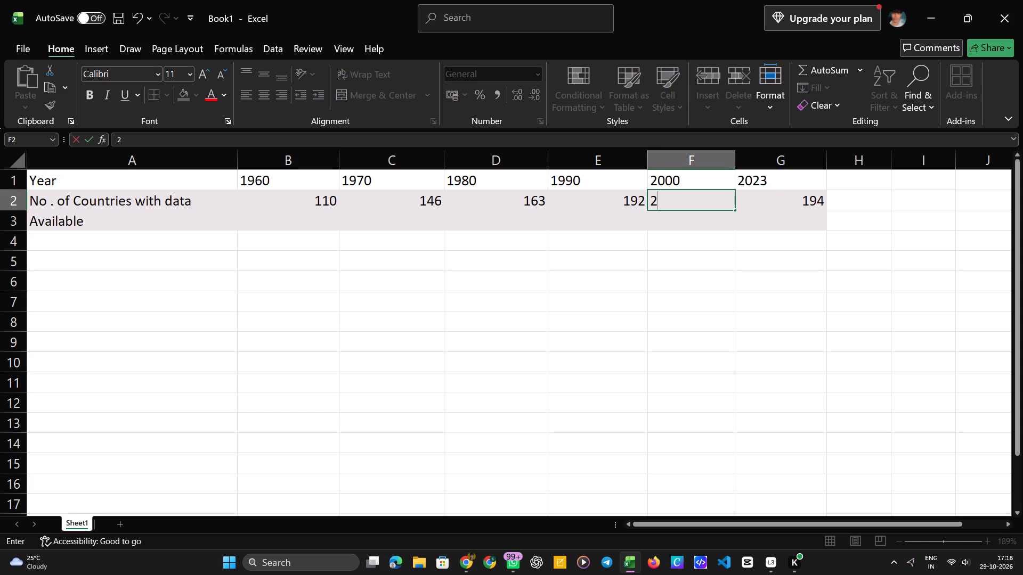
{"action": "key", "text": "0"}
{"action": "key", "text": "4"}
Change the year in cell G1 to 2010.
{"action": "left_click", "coordinate": [760, 204]}
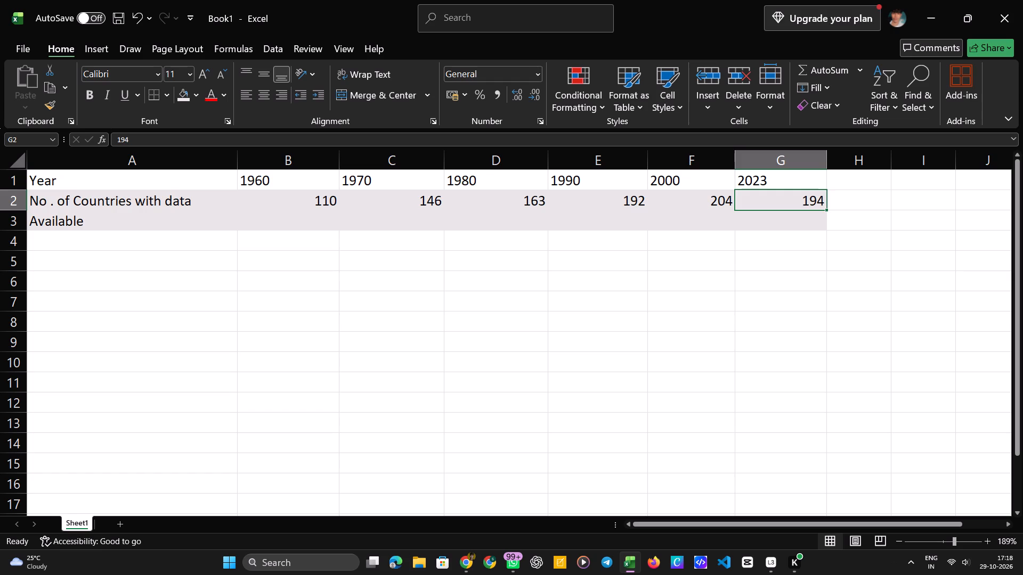
{"action": "left_click", "coordinate": [780, 179]}
{"action": "left_click", "coordinate": [798, 211]}
{"action": "left_click", "coordinate": [800, 198]}
{"action": "double_click", "coordinate": [776, 184]}
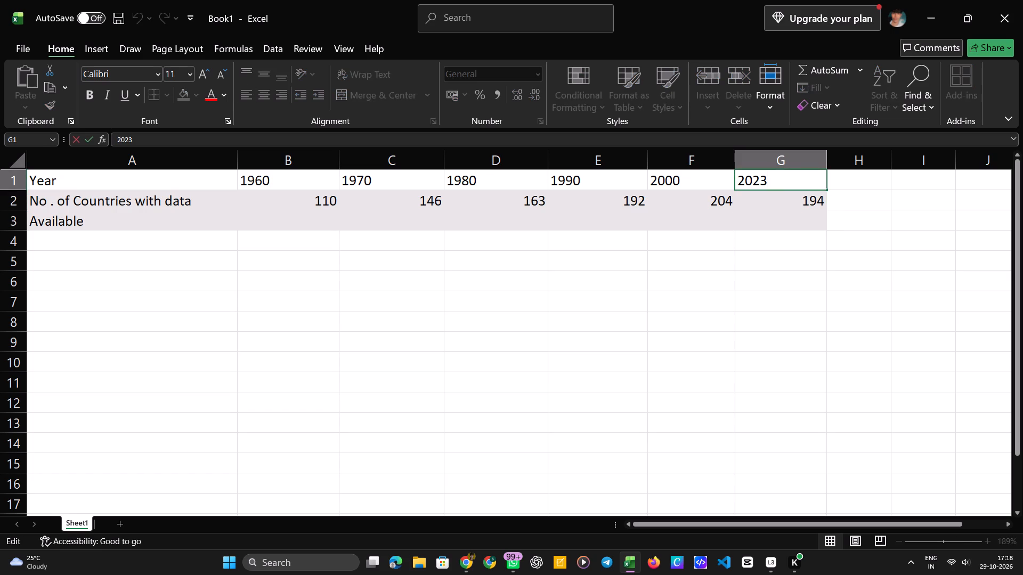
{"action": "key", "text": "BackSpace"}
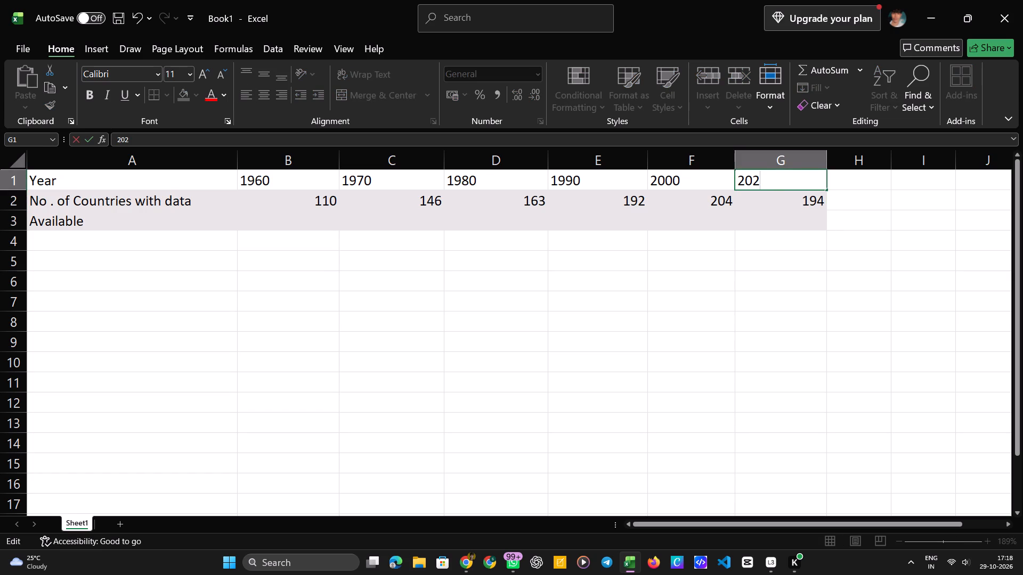
{"action": "key", "text": "BackSpace"}
{"action": "type", "text": "10"}
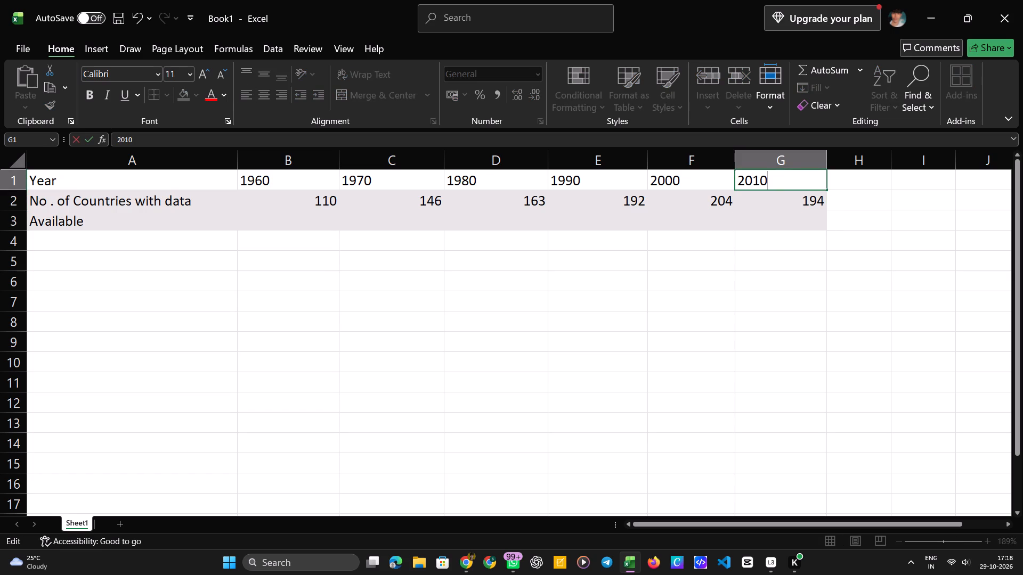
Change the 2010 country count in cell G2 to 213.
{"action": "left_click", "coordinate": [786, 199]}
{"action": "double_click", "coordinate": [815, 201]}
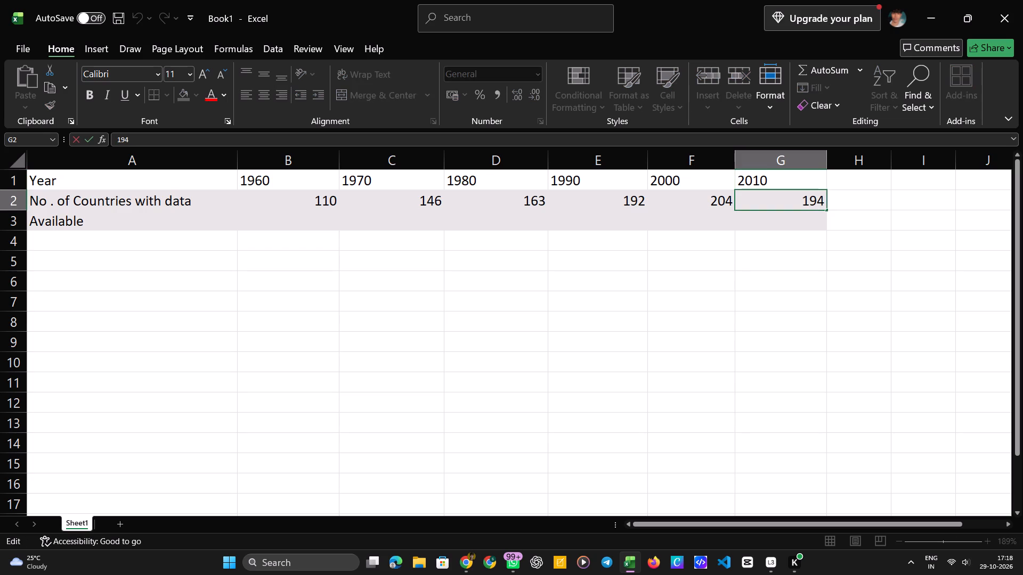
{"action": "left_click", "coordinate": [821, 201]}
{"action": "left_click", "coordinate": [823, 201]}
{"action": "key", "text": "BackSpace"}
{"action": "key", "text": "BackSpace"}
{"action": "key", "text": "BackSpace"}
{"action": "key", "text": "2"}
{"action": "key", "text": "1"}
{"action": "key", "text": "3"}
{"action": "left_click", "coordinate": [860, 181]}
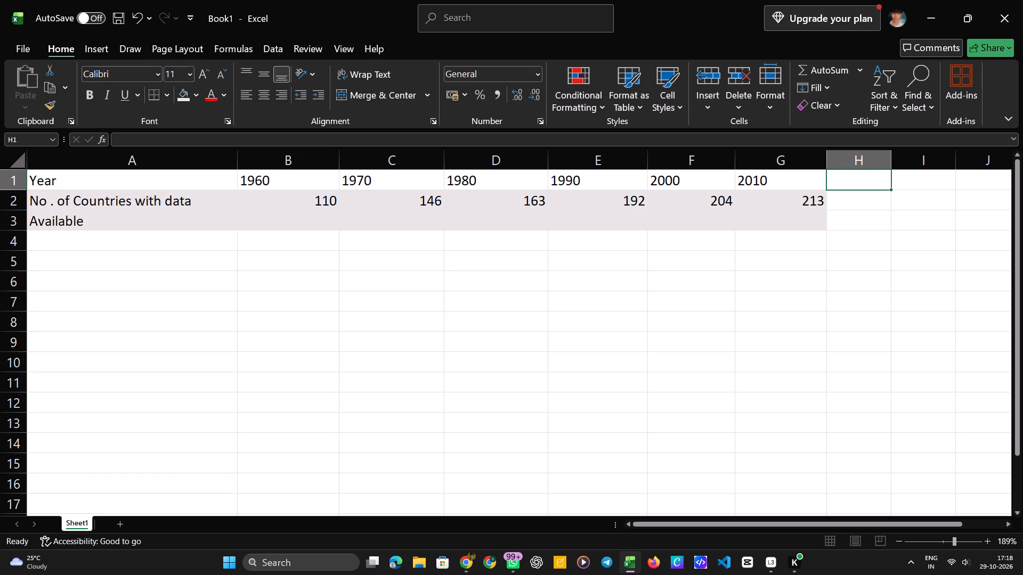
Widen column H slightly.
{"action": "left_click_drag", "start_coordinate": [892, 166], "coordinate": [910, 171]}
Enter the year 2023 in cell H1 and its country count 194 in cell H2.
{"action": "left_click", "coordinate": [871, 186]}
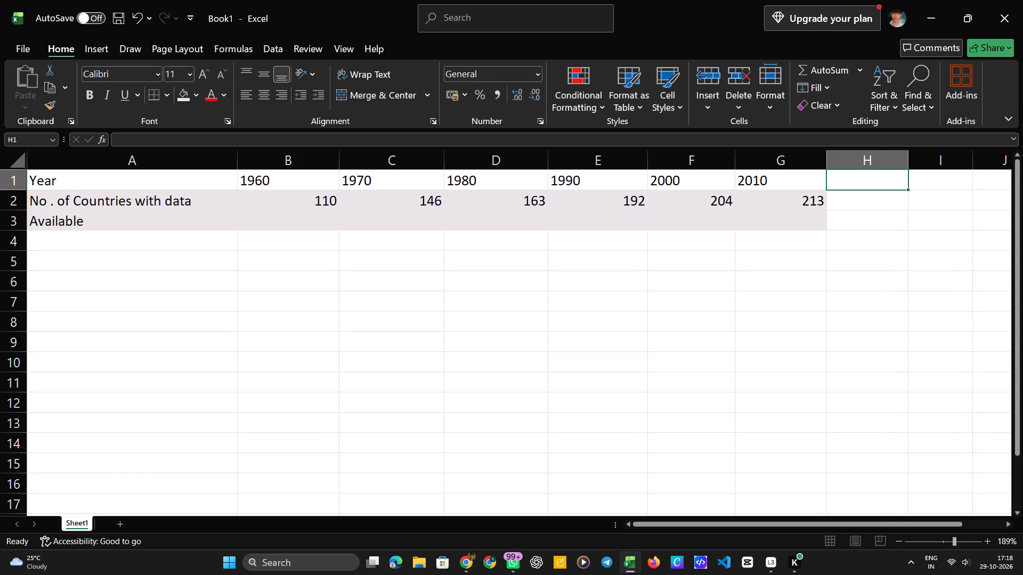
{"action": "key", "text": "2"}
{"action": "key", "text": "0"}
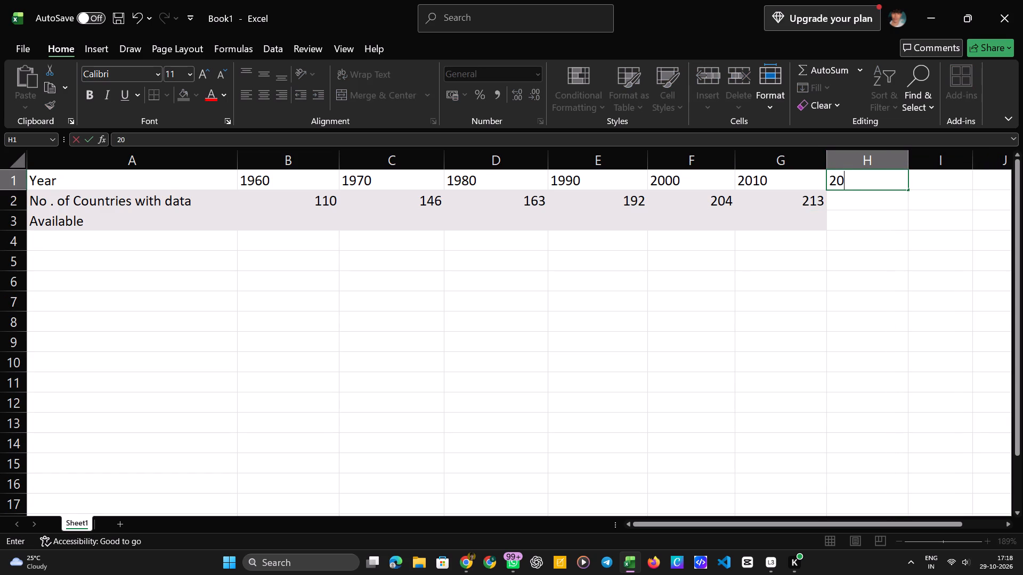
{"action": "type", "text": "23"}
{"action": "left_click", "coordinate": [868, 200]}
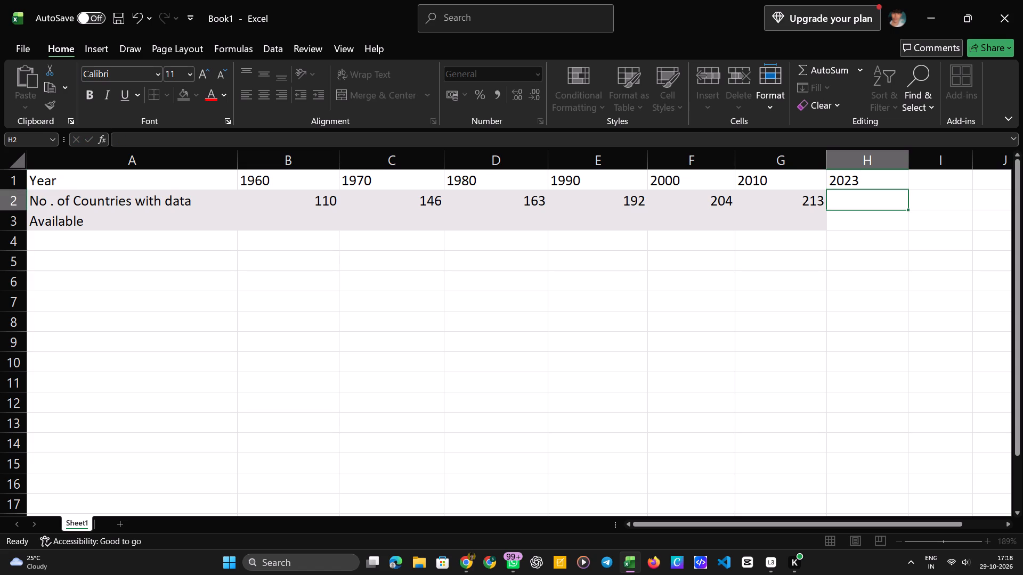
{"action": "key", "text": "1"}
{"action": "type", "text": "94"}
{"action": "left_click", "coordinate": [858, 217]}
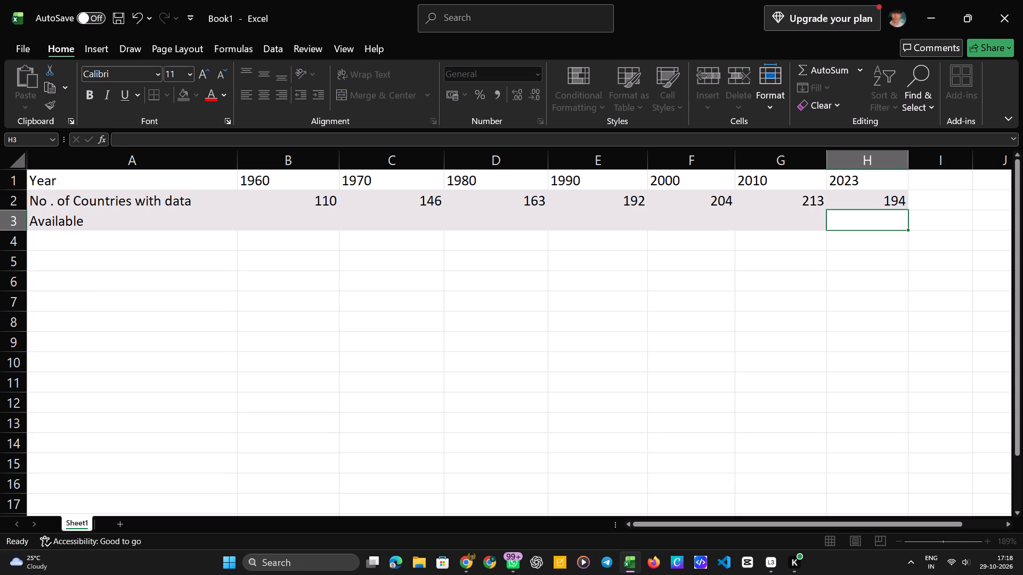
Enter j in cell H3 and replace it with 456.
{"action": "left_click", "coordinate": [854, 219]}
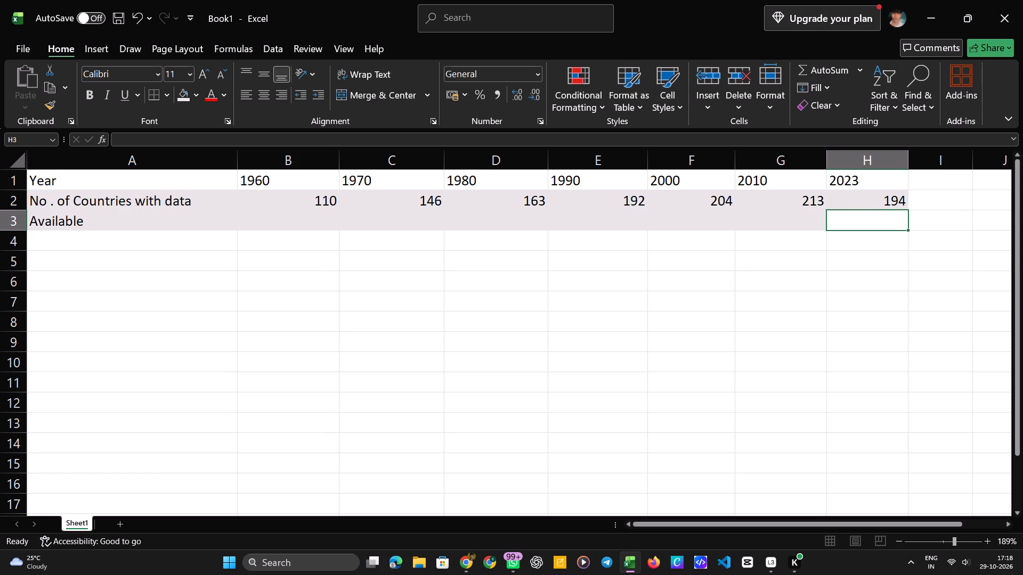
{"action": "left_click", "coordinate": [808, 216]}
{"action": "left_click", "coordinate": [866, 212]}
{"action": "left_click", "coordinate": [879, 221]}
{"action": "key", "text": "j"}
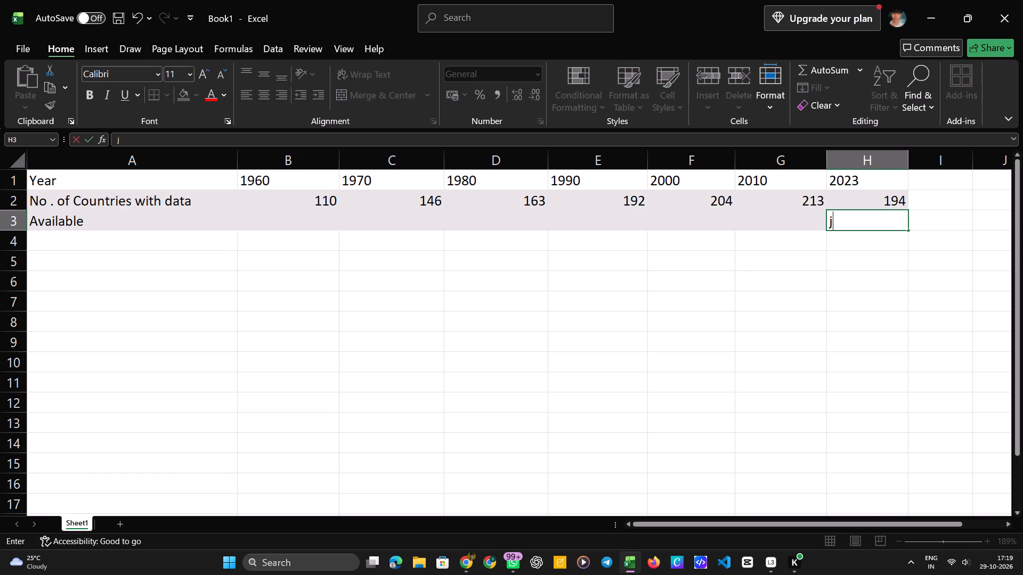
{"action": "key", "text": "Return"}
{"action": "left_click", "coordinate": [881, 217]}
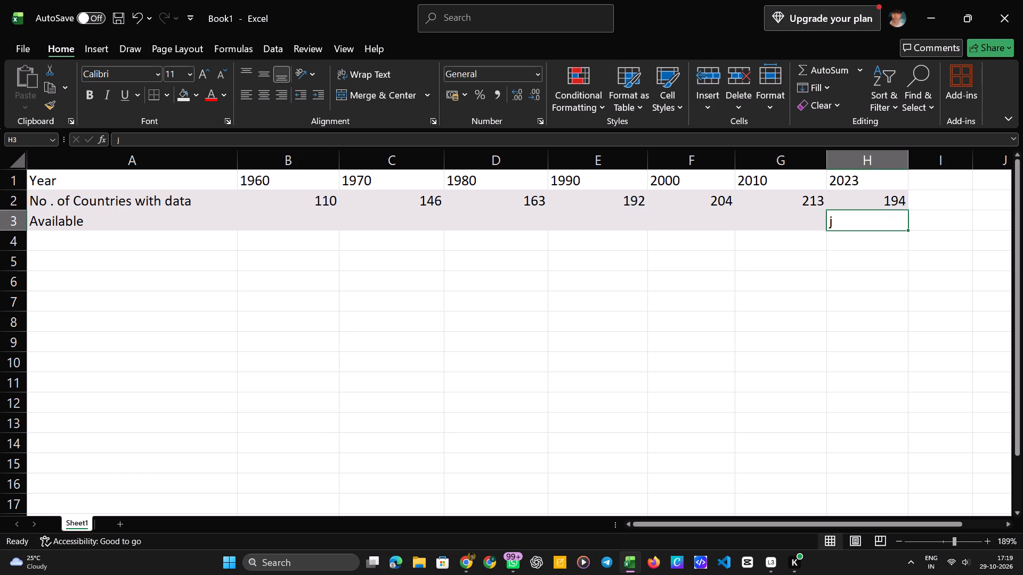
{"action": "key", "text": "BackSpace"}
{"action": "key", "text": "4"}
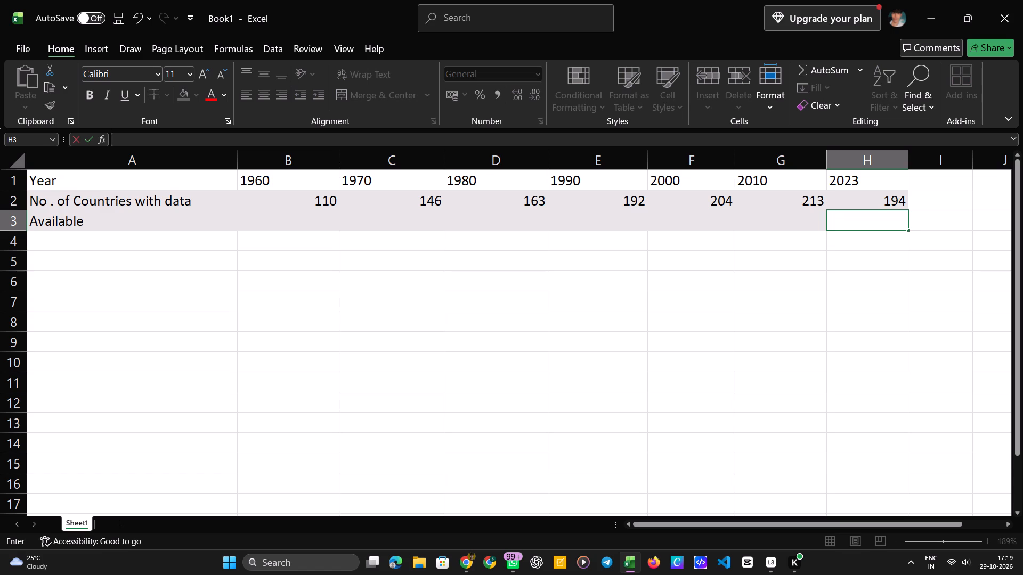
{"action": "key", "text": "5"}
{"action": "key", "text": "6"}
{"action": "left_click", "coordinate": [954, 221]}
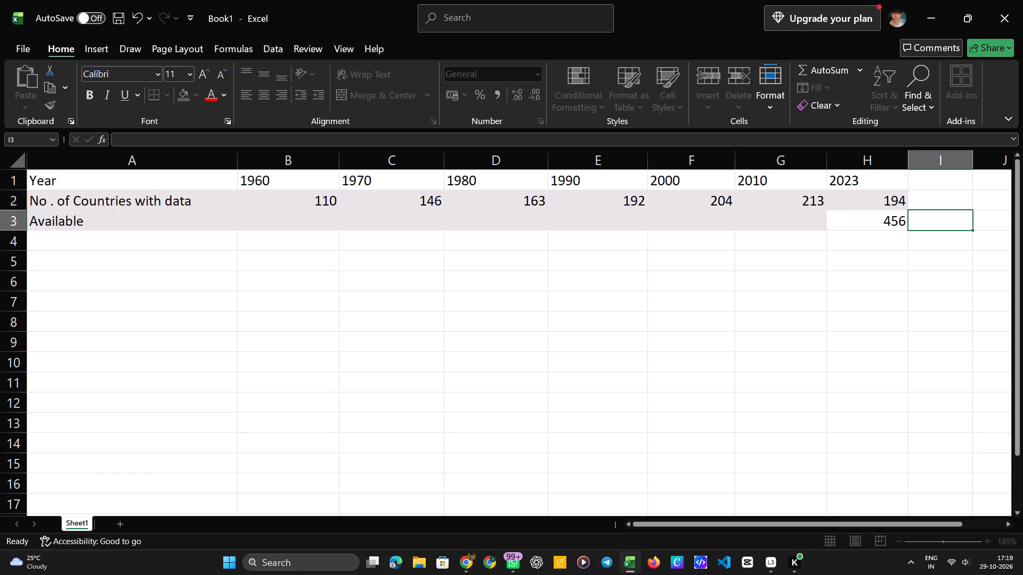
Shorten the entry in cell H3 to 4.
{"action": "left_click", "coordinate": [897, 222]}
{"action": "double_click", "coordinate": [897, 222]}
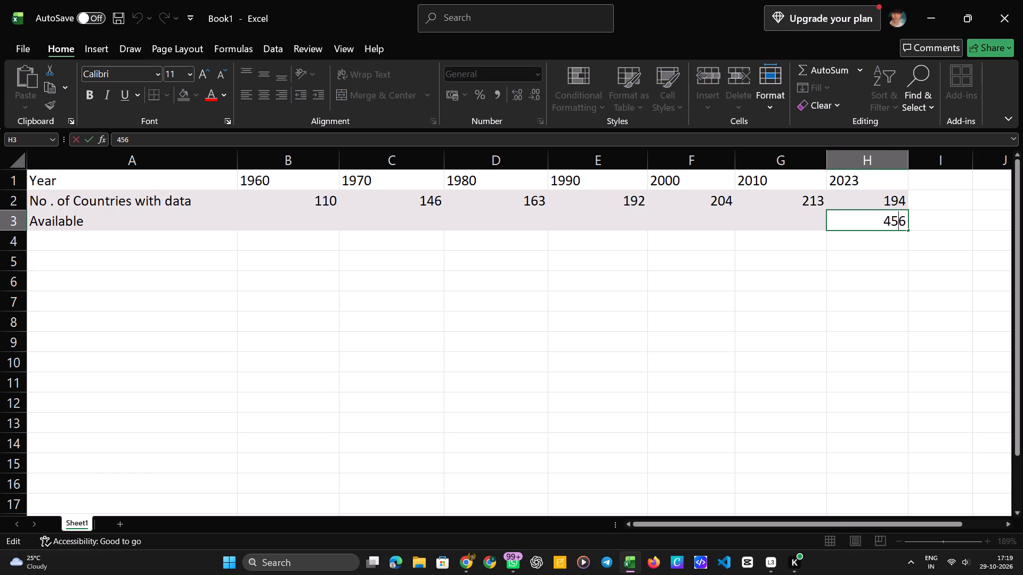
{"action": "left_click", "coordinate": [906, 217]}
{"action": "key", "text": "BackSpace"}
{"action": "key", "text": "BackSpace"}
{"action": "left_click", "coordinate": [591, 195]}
Shade cells G2 to H3 with the same light fill as the rest of the country count row.
{"action": "left_click", "coordinate": [735, 196]}
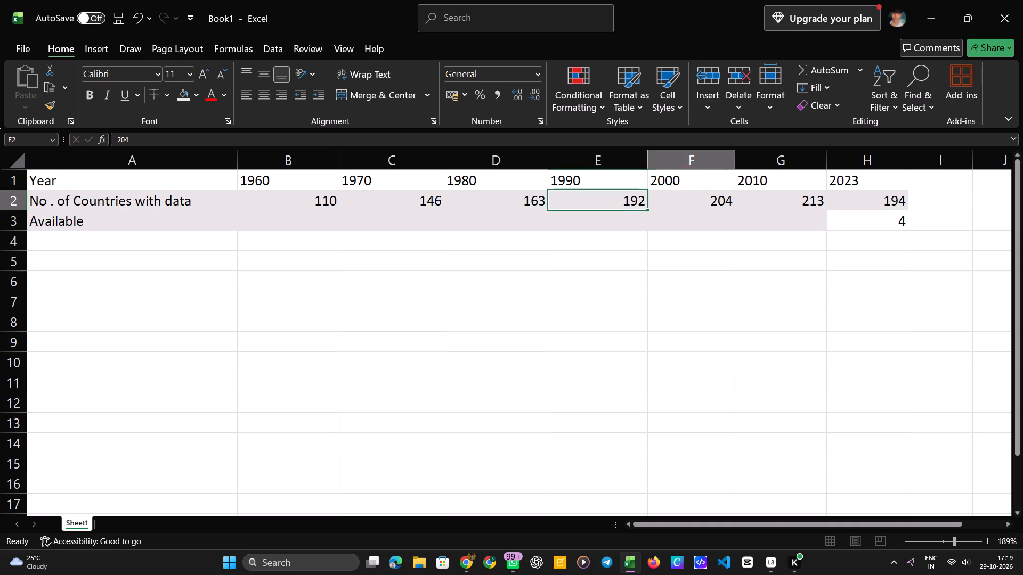
{"action": "left_click_drag", "start_coordinate": [744, 196], "coordinate": [858, 219]}
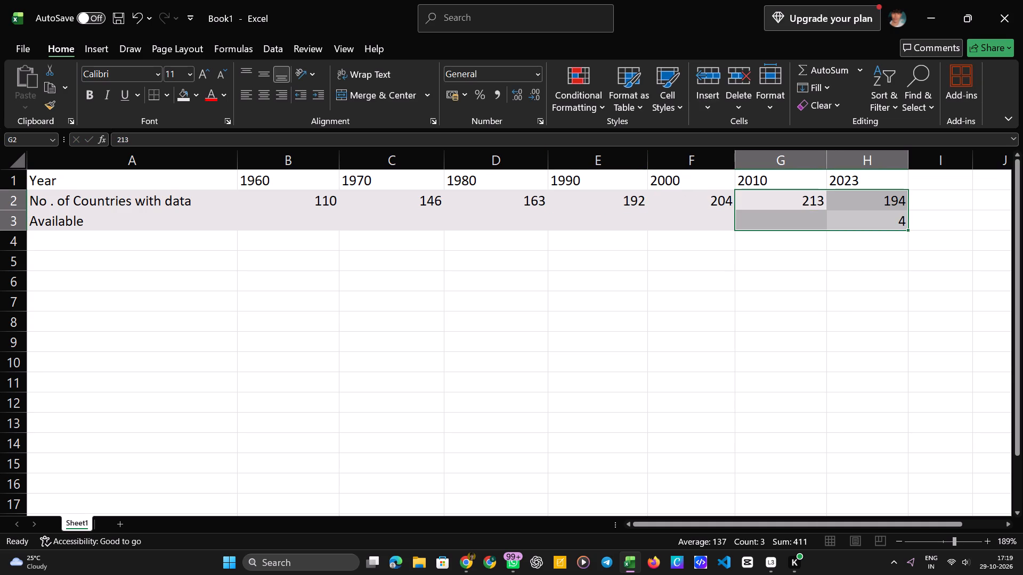
{"action": "left_click", "coordinate": [186, 90]}
{"action": "left_click", "coordinate": [454, 242]}
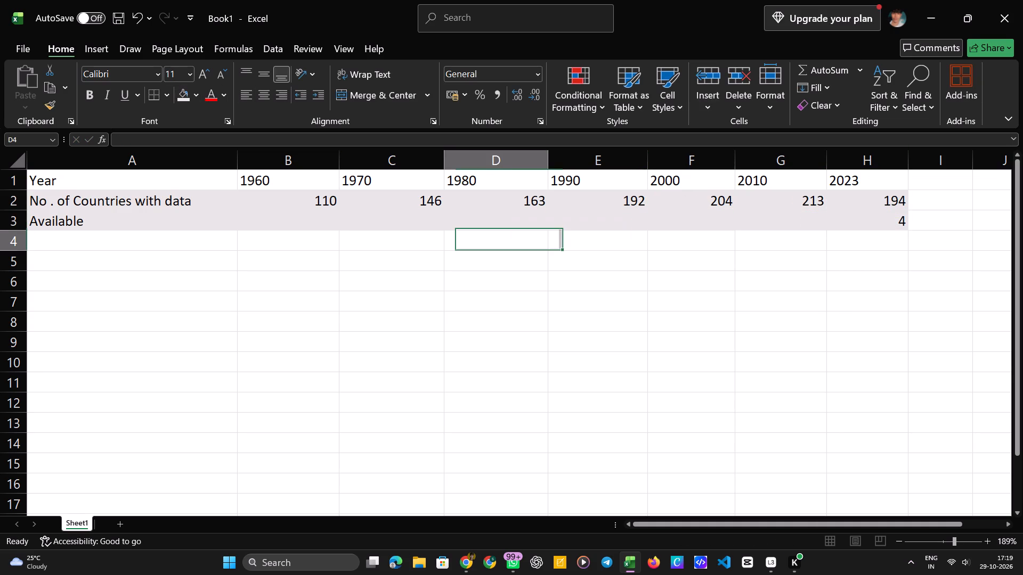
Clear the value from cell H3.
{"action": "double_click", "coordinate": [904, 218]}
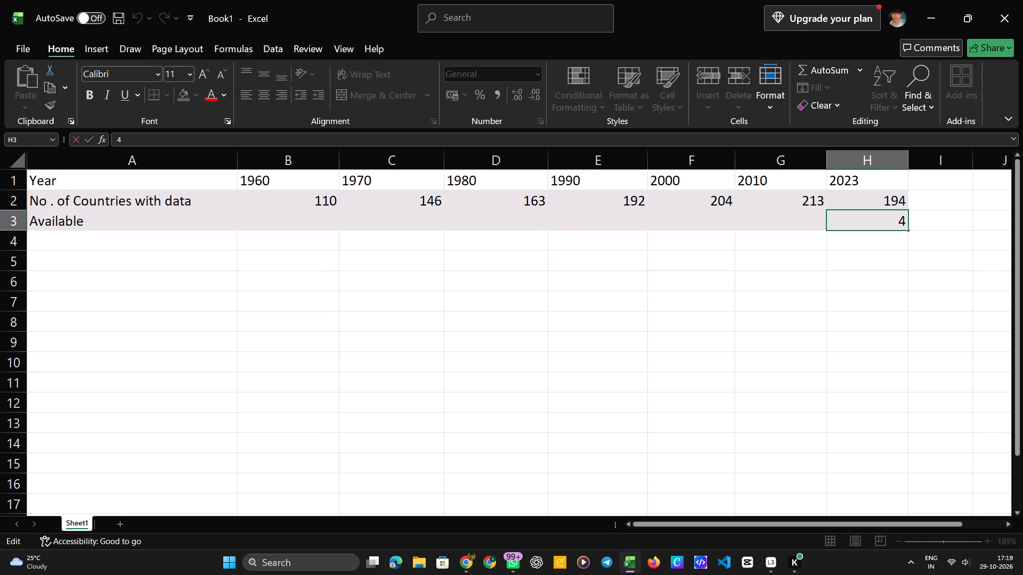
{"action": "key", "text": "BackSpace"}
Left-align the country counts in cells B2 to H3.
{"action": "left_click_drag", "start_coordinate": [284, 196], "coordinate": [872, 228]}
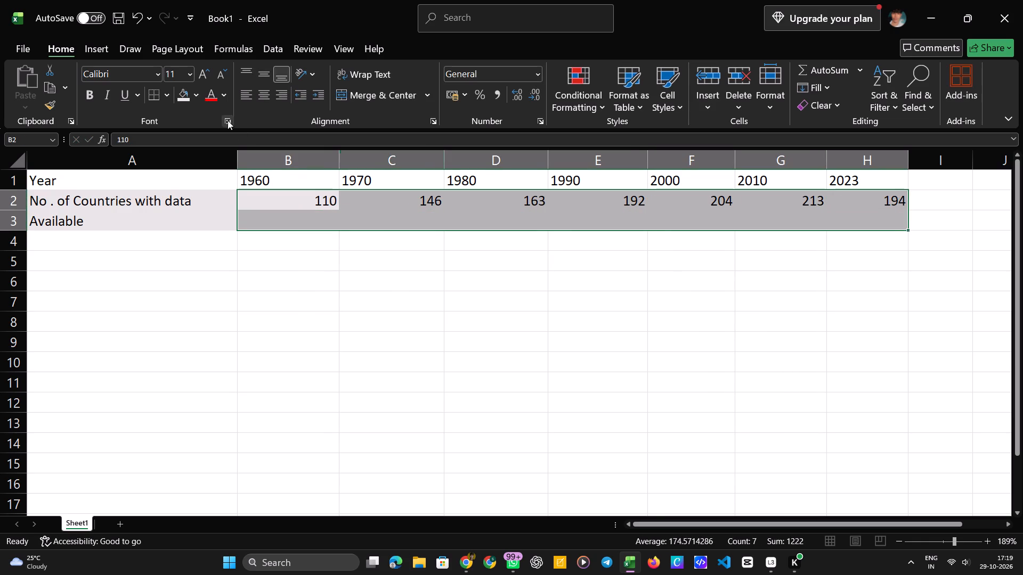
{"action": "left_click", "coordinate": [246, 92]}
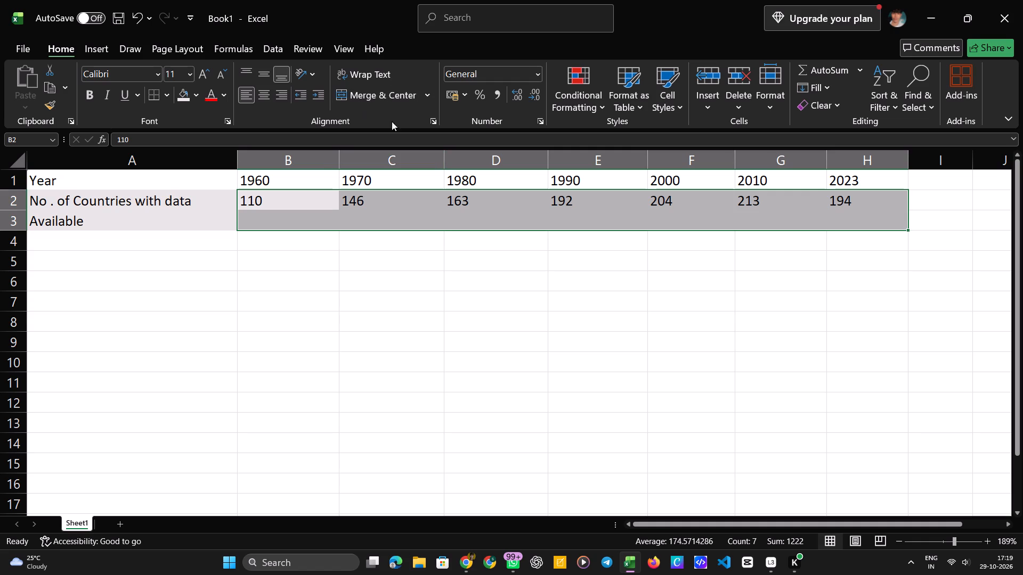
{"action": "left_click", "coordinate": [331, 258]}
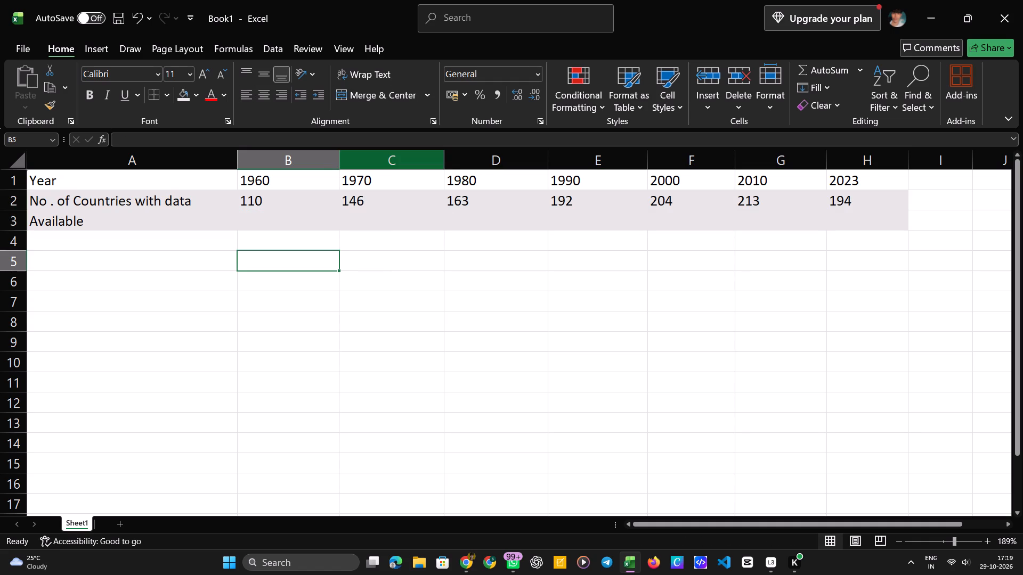
Center the country counts horizontally in cells B2 to H3.
{"action": "left_click_drag", "start_coordinate": [245, 192], "coordinate": [938, 222]}
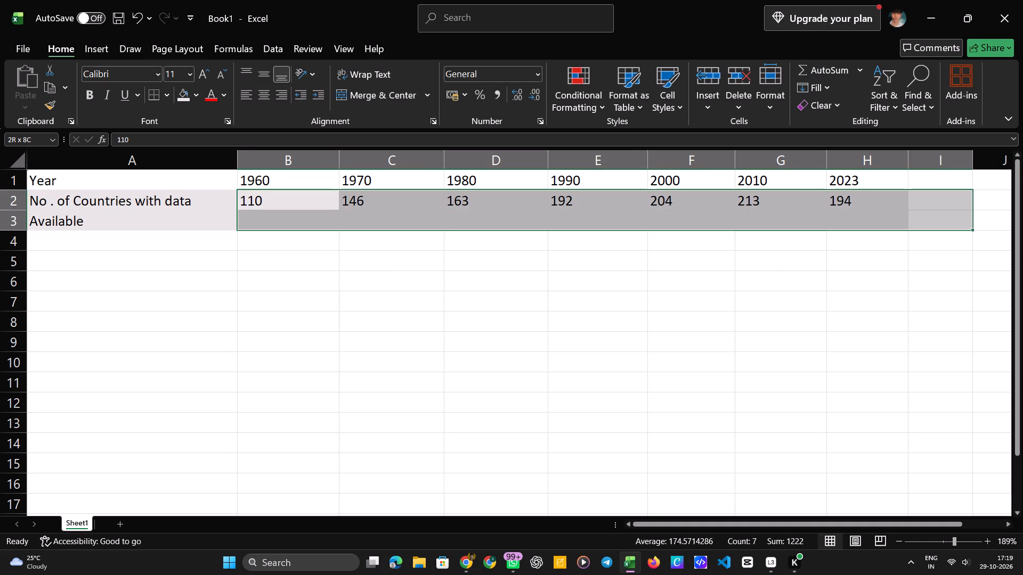
{"action": "left_click_drag", "start_coordinate": [938, 222], "coordinate": [886, 220]}
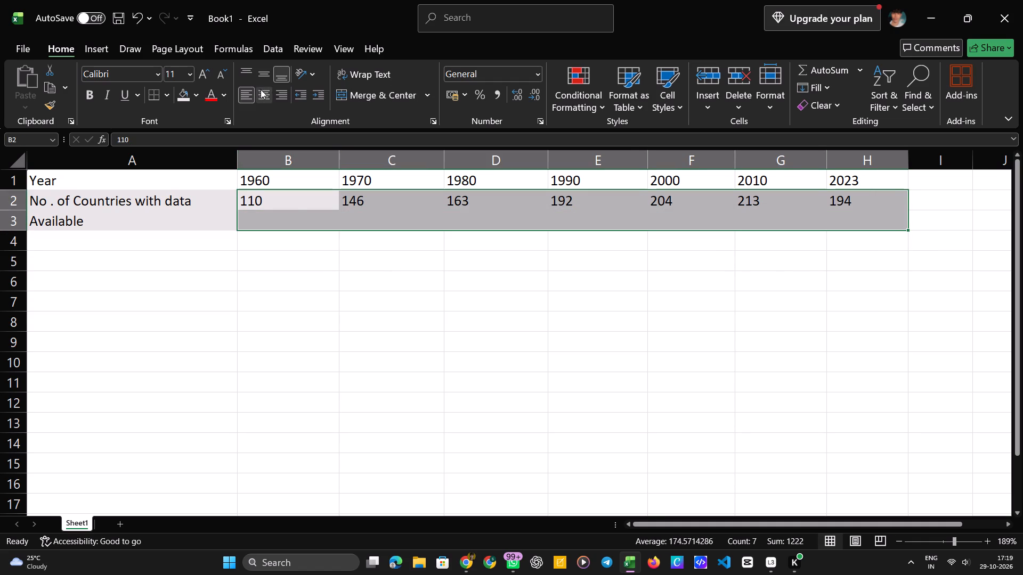
{"action": "left_click", "coordinate": [261, 89]}
{"action": "left_click", "coordinate": [378, 316]}
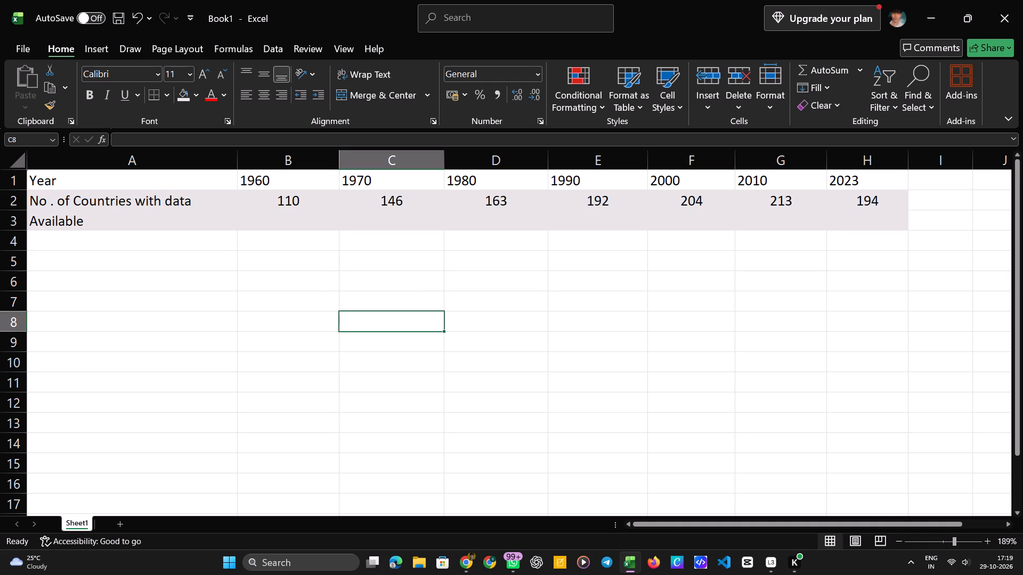
Enter India as the row label in cell A4.
{"action": "left_click", "coordinate": [160, 241]}
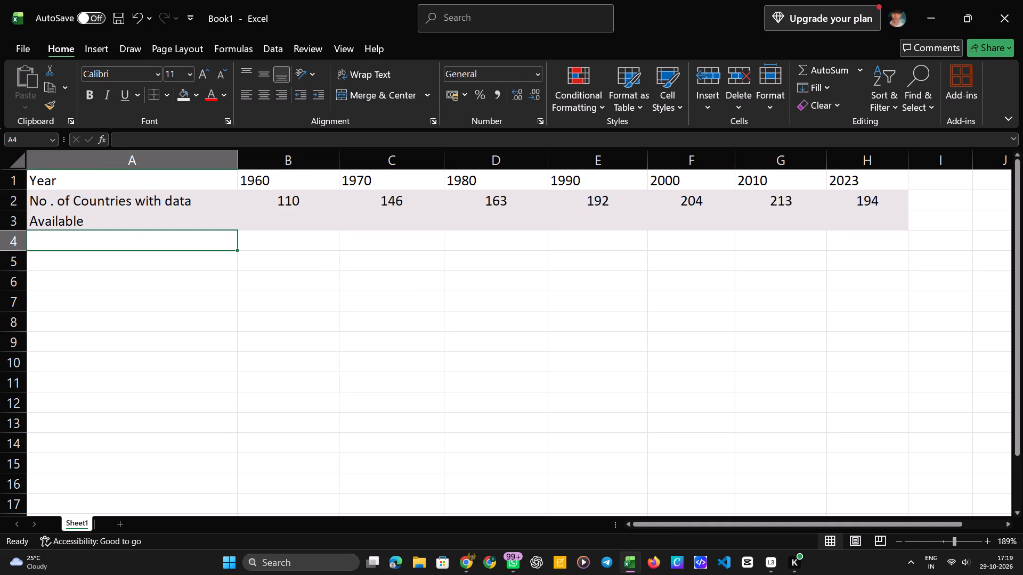
{"action": "double_click", "coordinate": [115, 248]}
{"action": "key", "text": "i"}
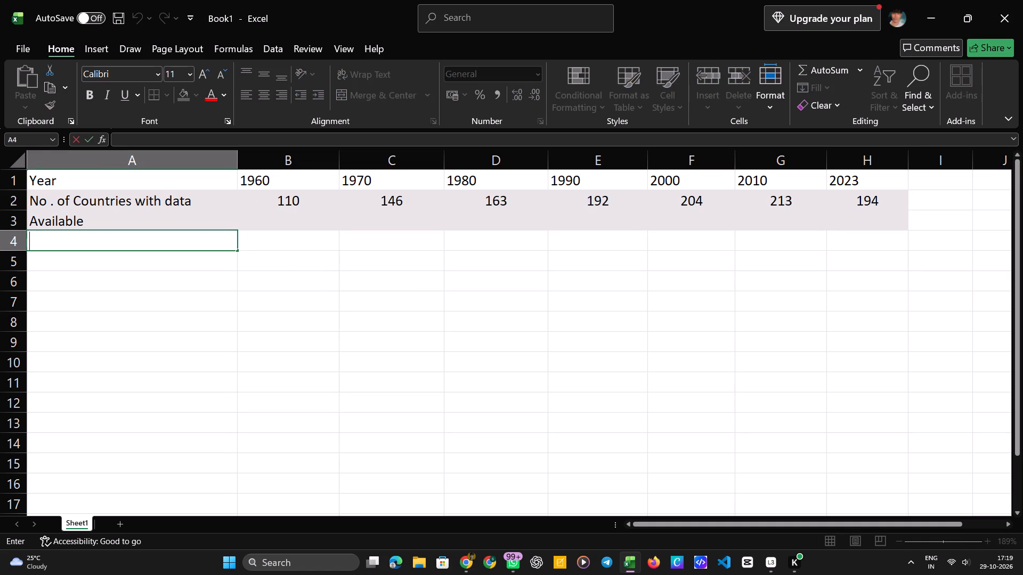
{"action": "key", "text": "BackSpace"}
{"action": "type", "text": "IN"}
{"action": "key", "text": "BackSpace"}
{"action": "type", "text": "ndia"}
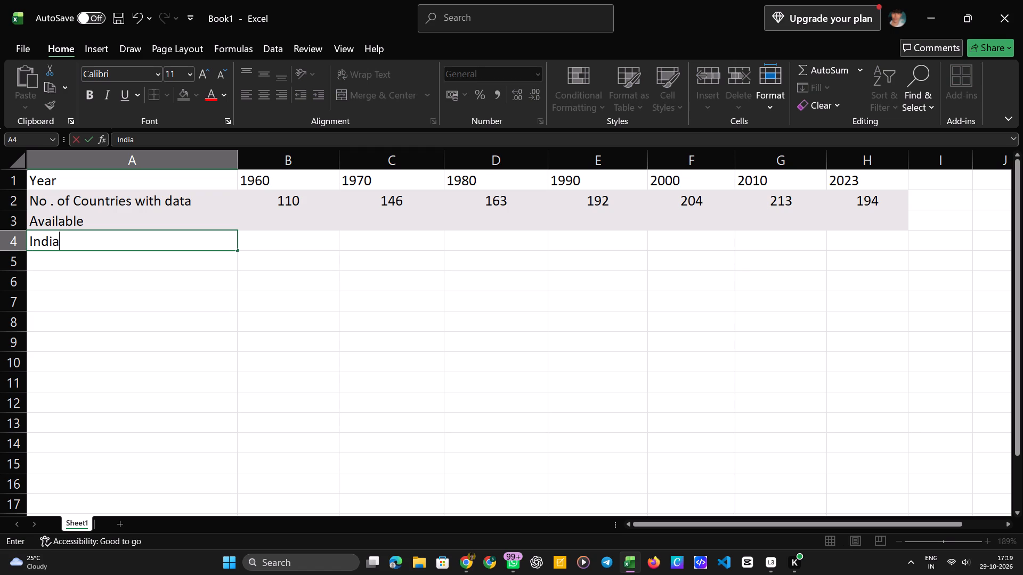
{"action": "key", "text": "Return"}
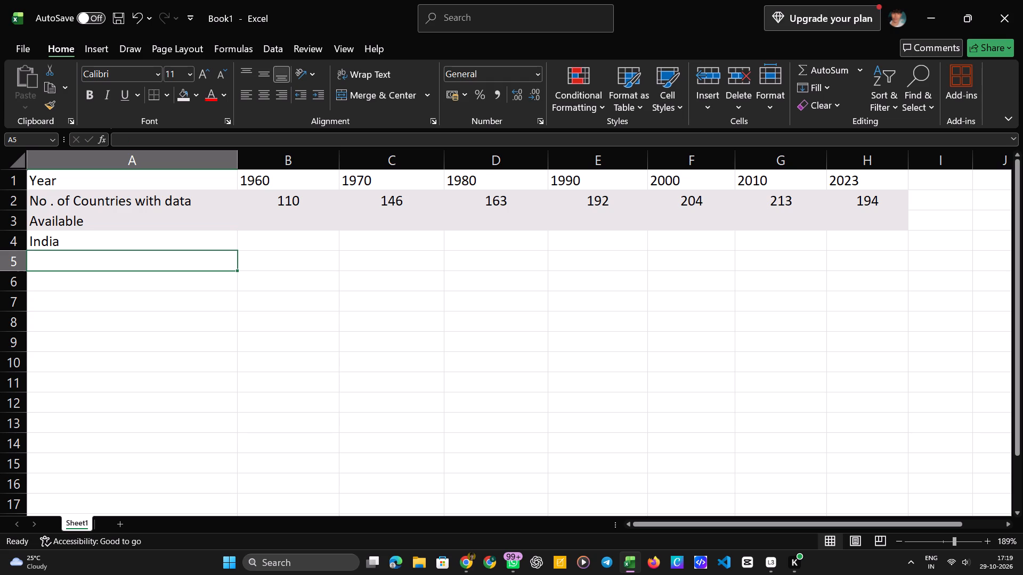
{"action": "left_click", "coordinate": [80, 244]}
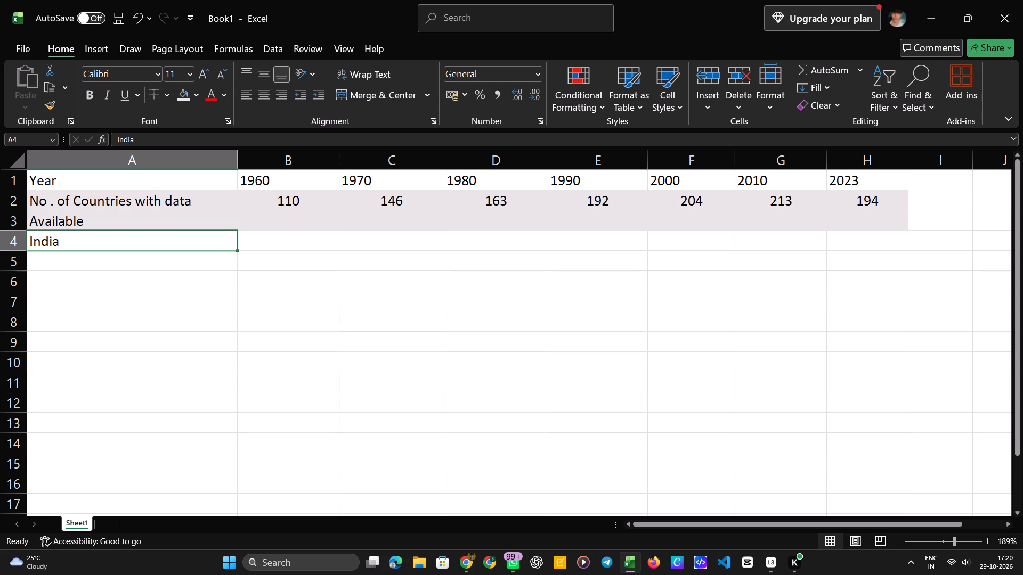
Enter Argentina as the row label in cell A5, below India.
{"action": "left_click", "coordinate": [92, 270]}
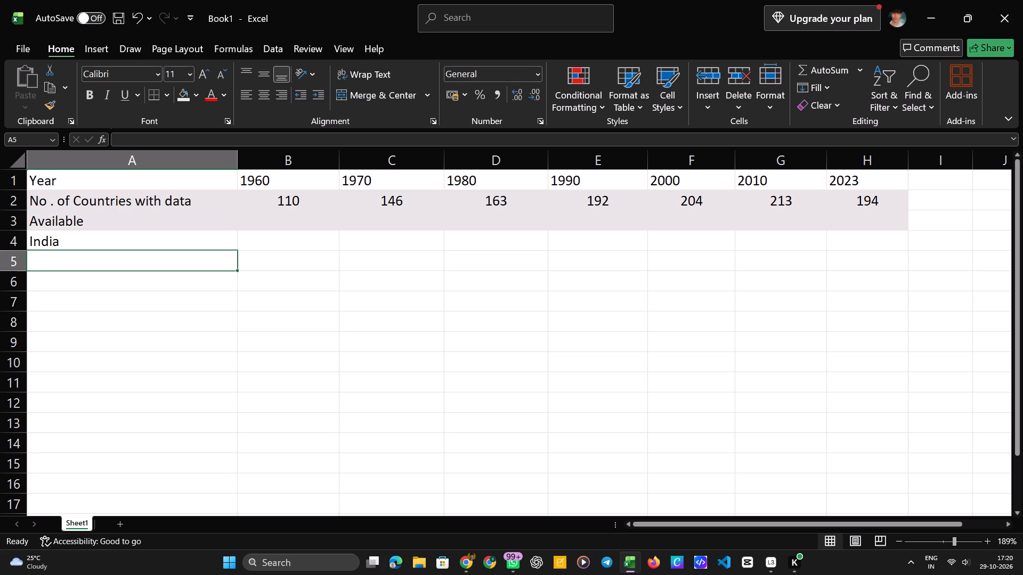
{"action": "left_click", "coordinate": [100, 280]}
{"action": "left_click", "coordinate": [87, 268]}
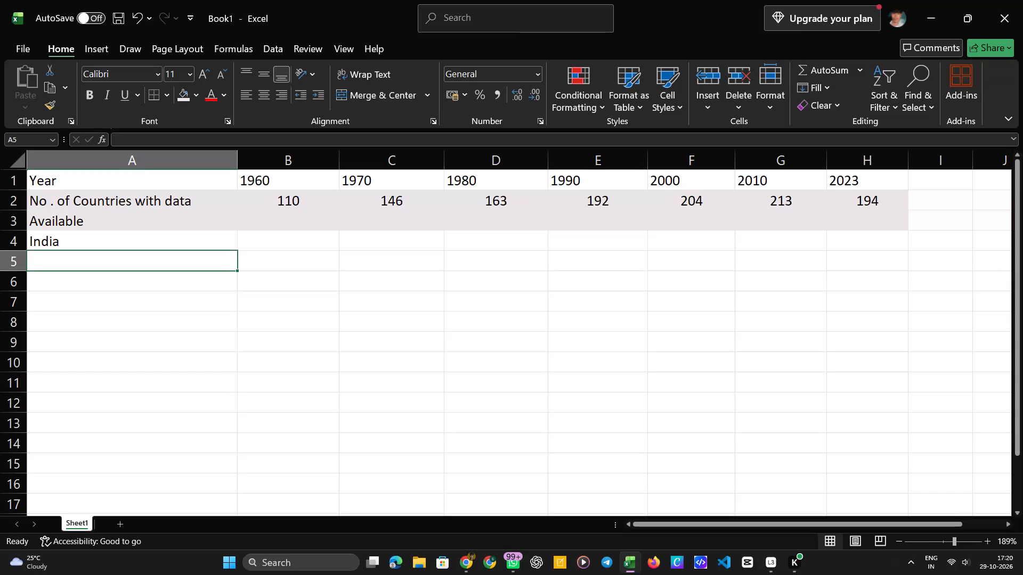
{"action": "key", "text": "a"}
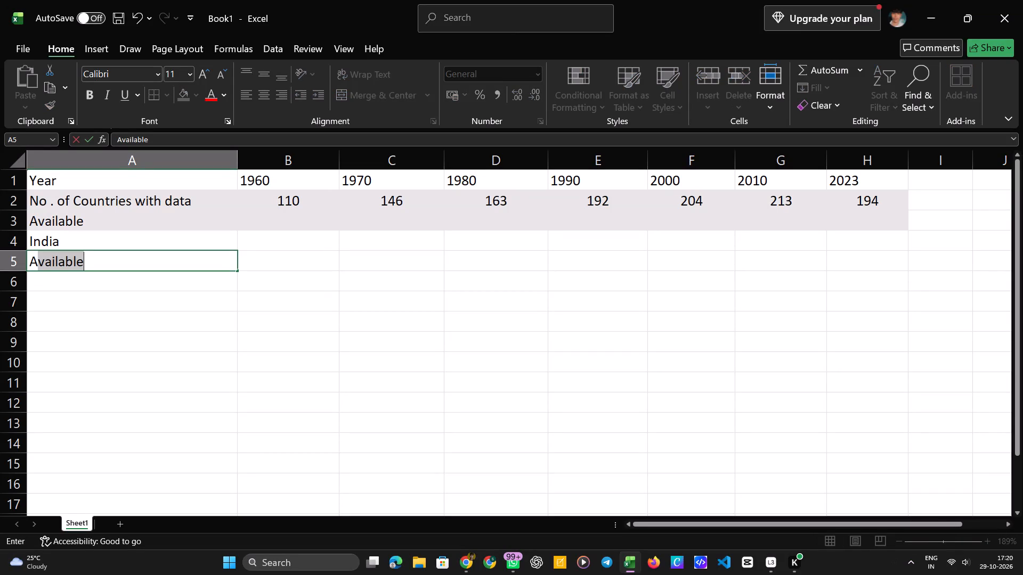
{"action": "key", "text": "r"}
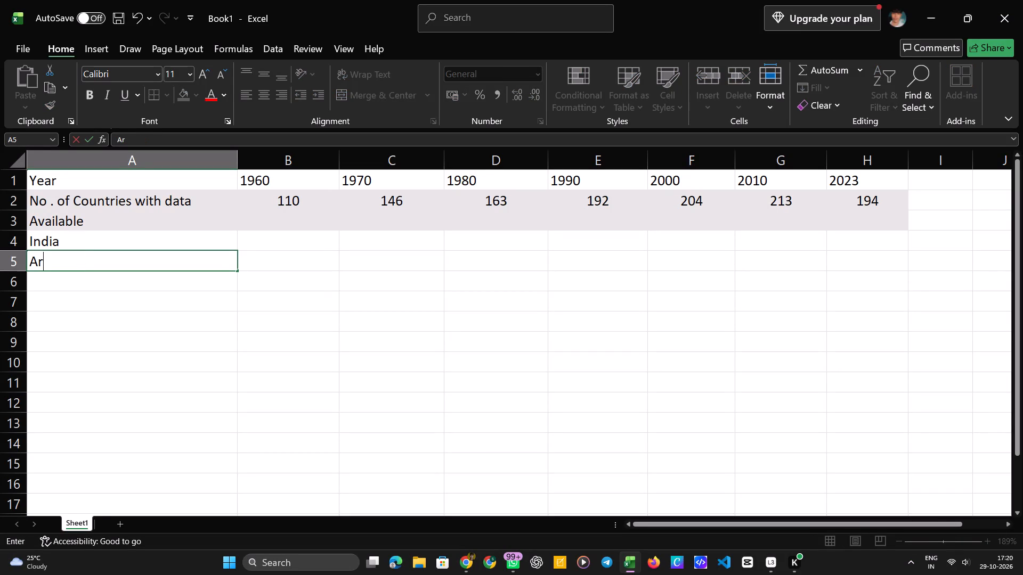
{"action": "key", "text": "g"}
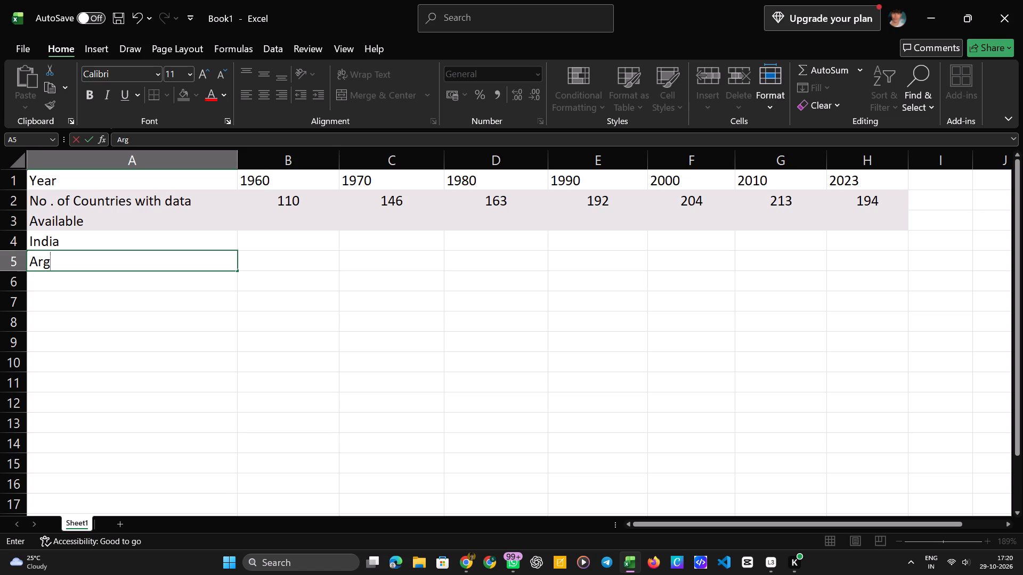
{"action": "type", "text": "en"}
{"action": "key", "text": "t"}
{"action": "key", "text": "i"}
{"action": "type", "text": "na"}
{"action": "left_click", "coordinate": [124, 293]}
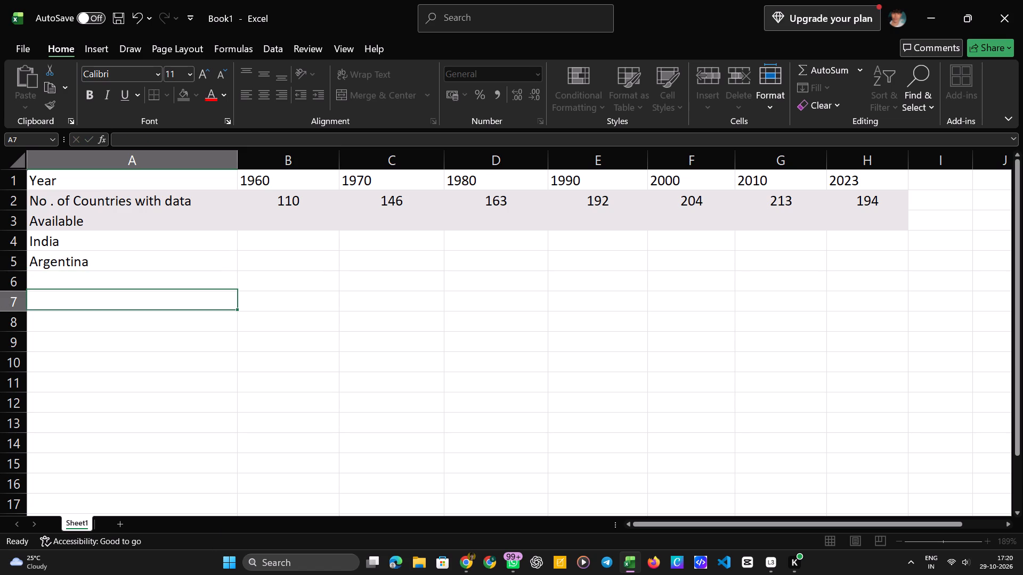
Enter Brazil as the row label in cell A6, below Argentina.
{"action": "left_click", "coordinate": [136, 287]}
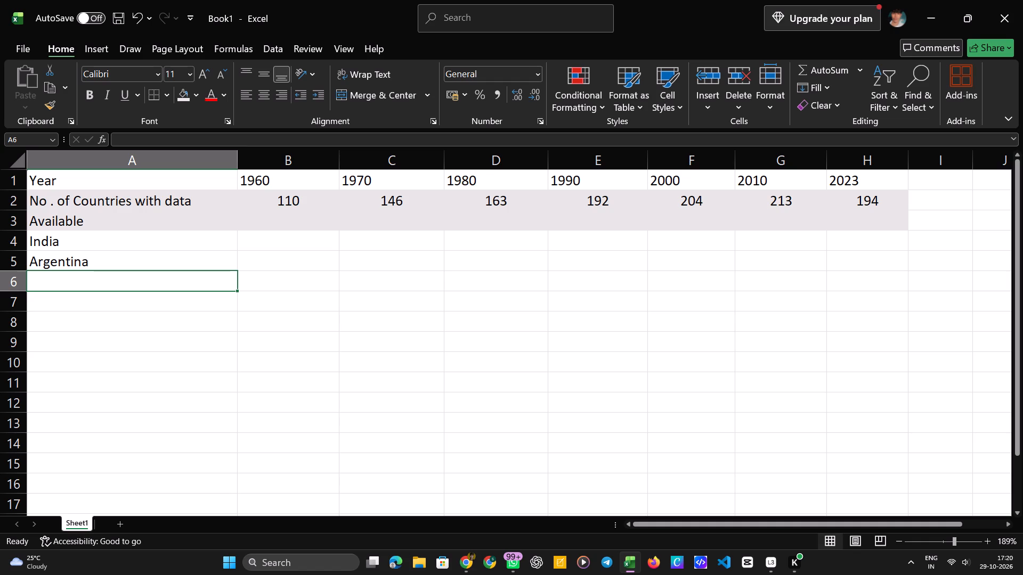
{"action": "key", "text": "b"}
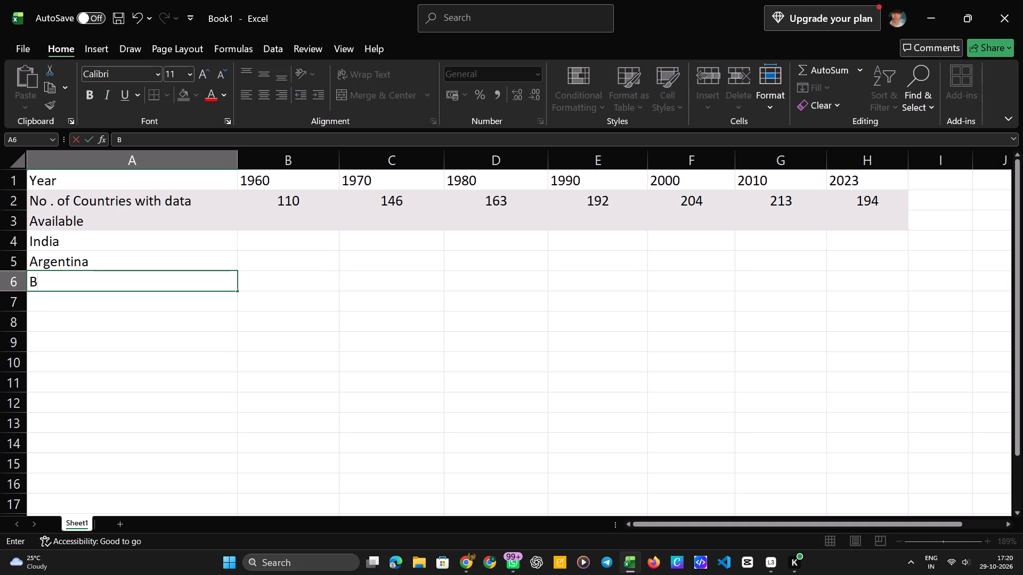
{"action": "type", "text": "ra"}
{"action": "key", "text": "z"}
{"action": "key", "text": "i"}
{"action": "key", "text": "l"}
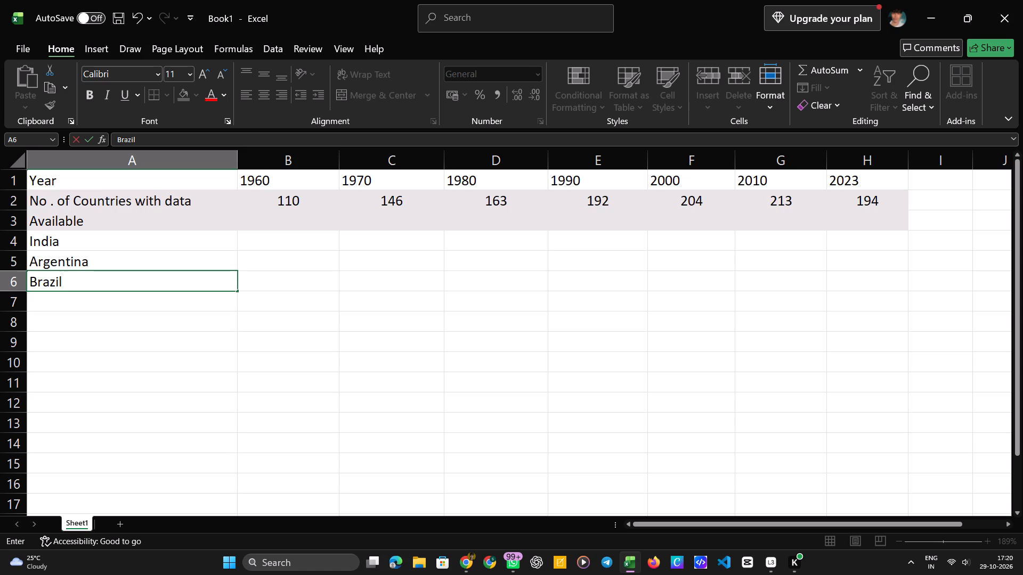
{"action": "key", "text": "Return"}
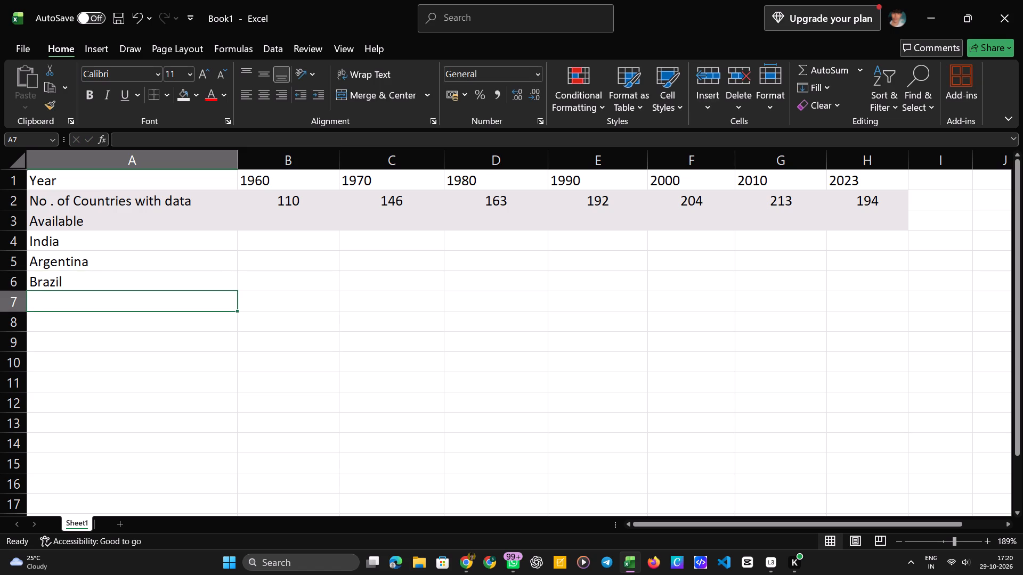
Enter China as the row label in cell A7, with only the first letter capitalized.
{"action": "key", "text": "c"}
{"action": "key", "text": "h"}
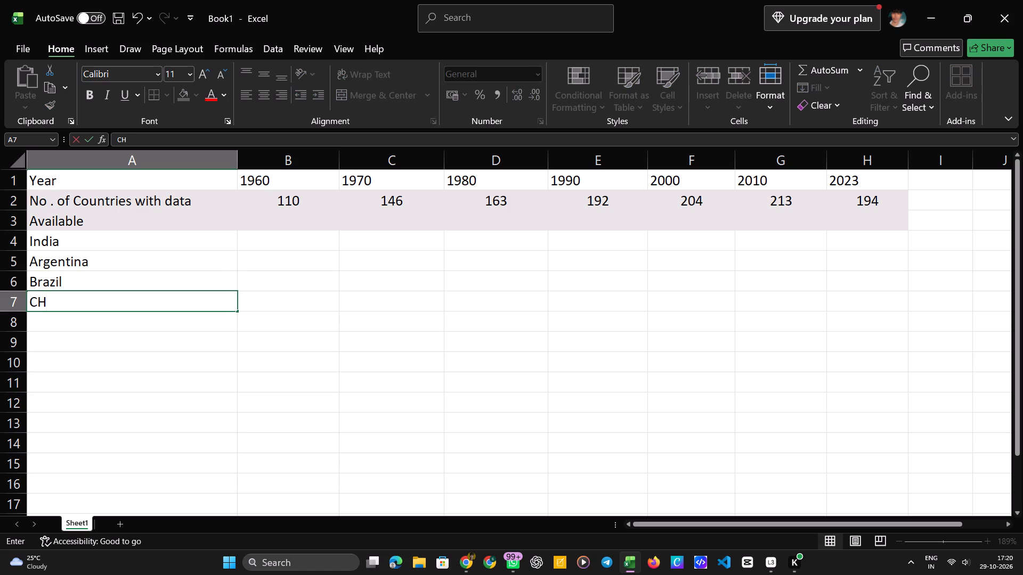
{"action": "type", "text": "IN"}
{"action": "key", "text": "BackSpace"}
{"action": "key", "text": "BackSpace"}
{"action": "key", "text": "BackSpace"}
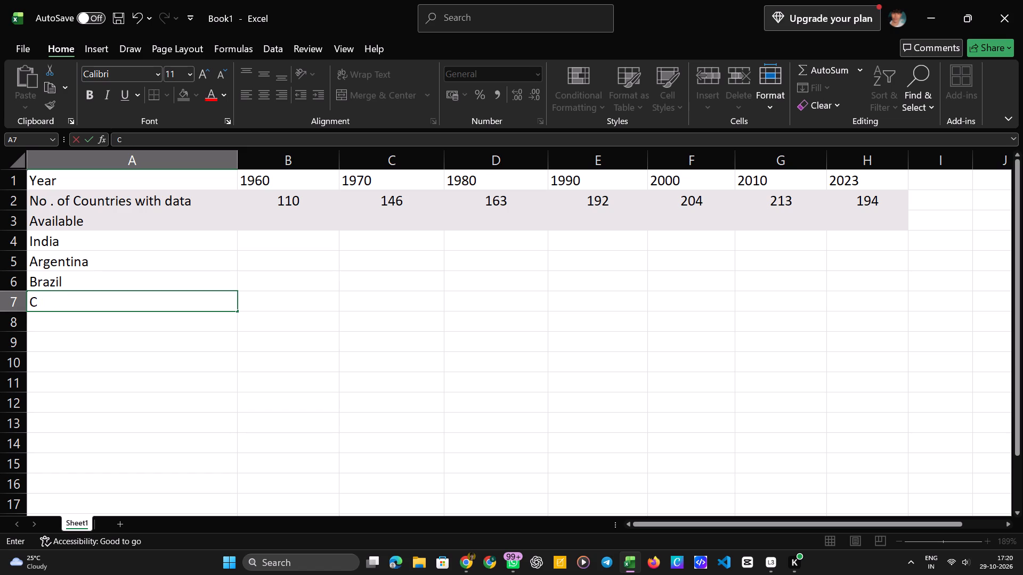
{"action": "type", "text": "hina"}
{"action": "key", "text": "Return"}
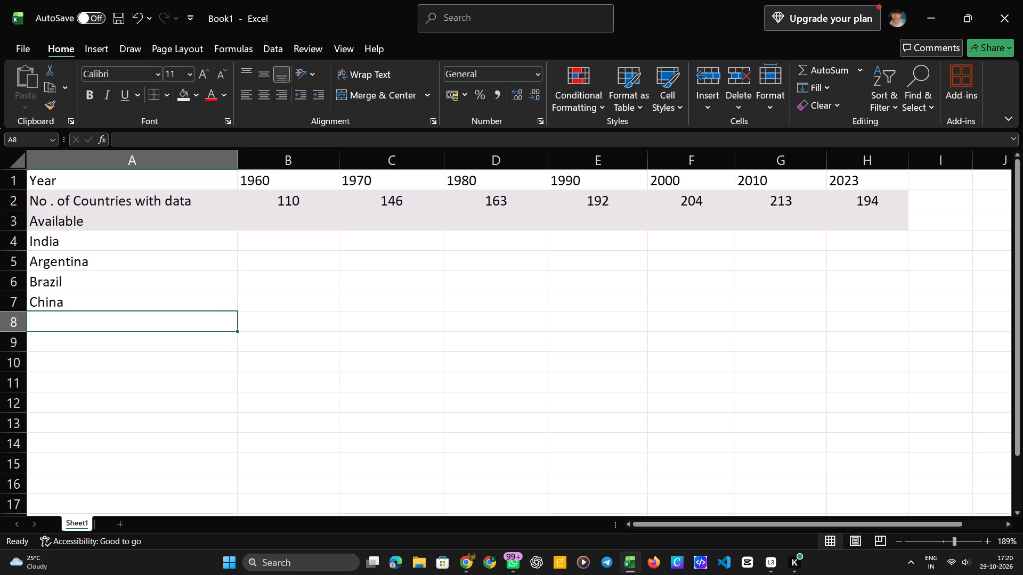
Enter Indonesia as the row label in cell A8, below China.
{"action": "key", "text": "i"}
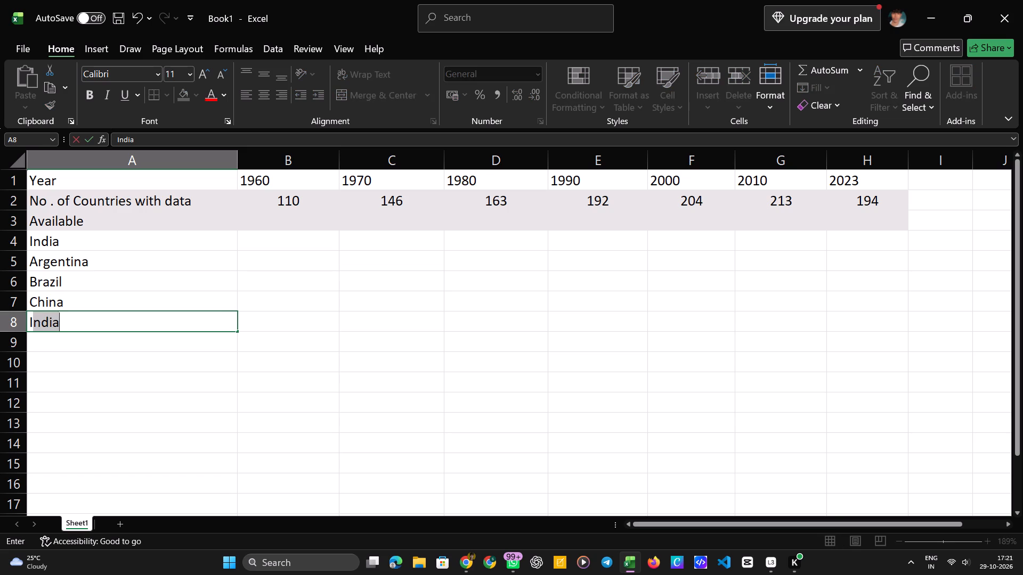
{"action": "key", "text": "d"}
{"action": "key", "text": "o"}
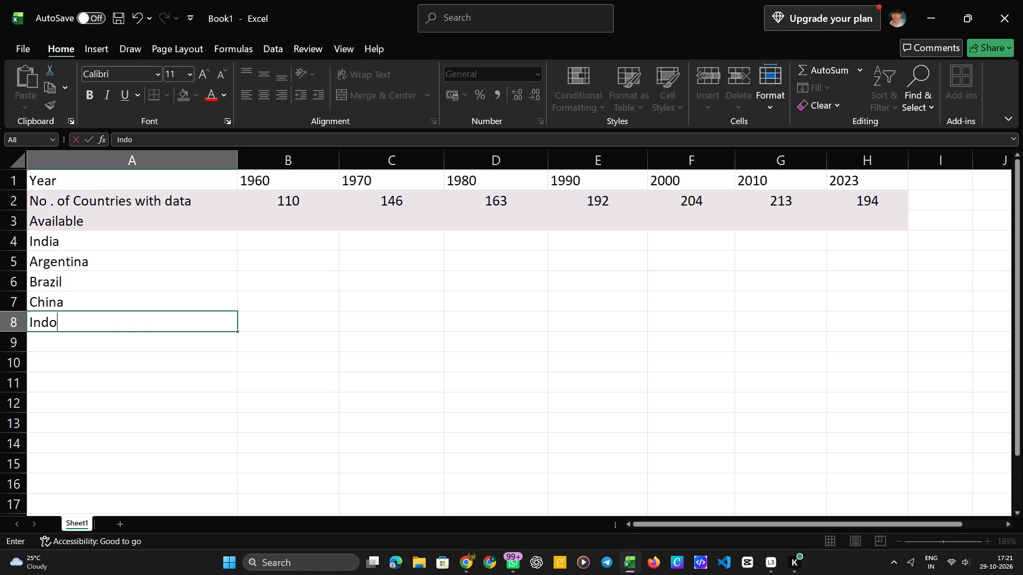
{"action": "key", "text": "n"}
{"action": "key", "text": "BackSpace"}
{"action": "key", "text": "n"}
{"action": "key", "text": "e"}
{"action": "type", "text": "sia"}
{"action": "key", "text": "Return"}
Enter Malaysia as the row label in cell A9, below Indonesia.
{"action": "key", "text": "m"}
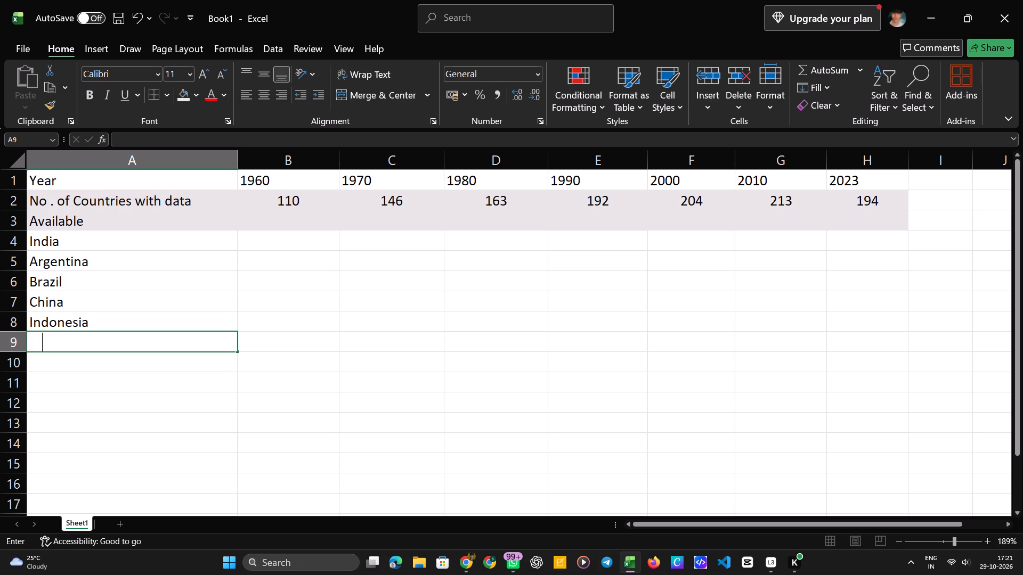
{"action": "key", "text": "a"}
{"action": "type", "text": "la"}
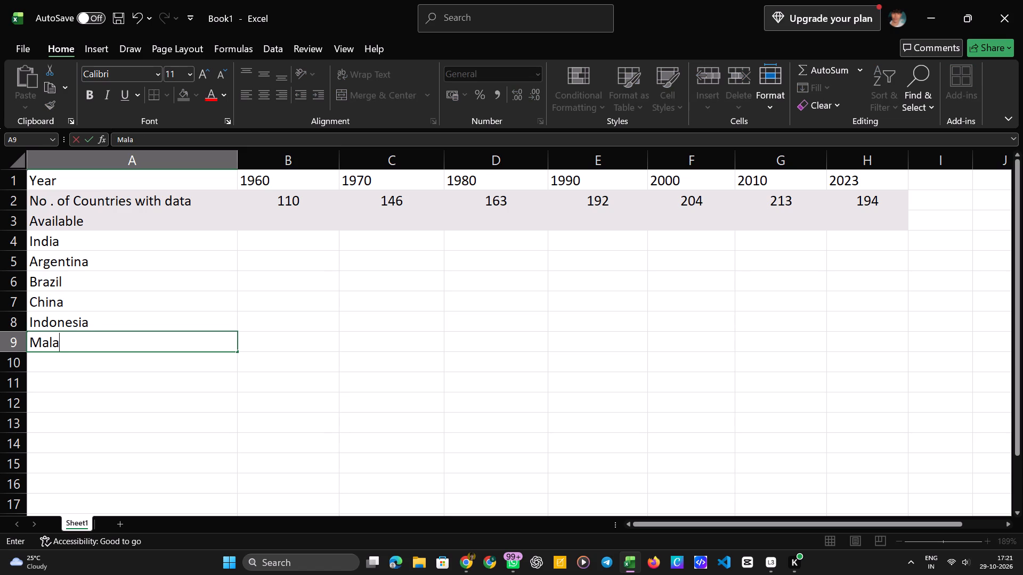
{"action": "type", "text": "ys"}
{"action": "type", "text": "ia"}
{"action": "key", "text": "Return"}
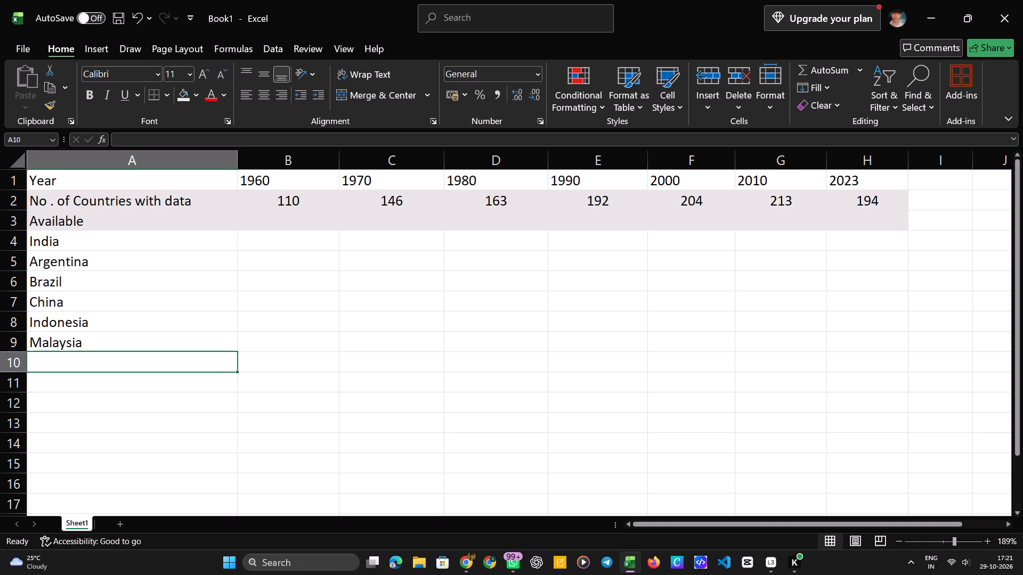
Enter Mexico as the row label in cell A10, below Malaysia.
{"action": "left_click", "coordinate": [62, 363]}
{"action": "key", "text": "m"}
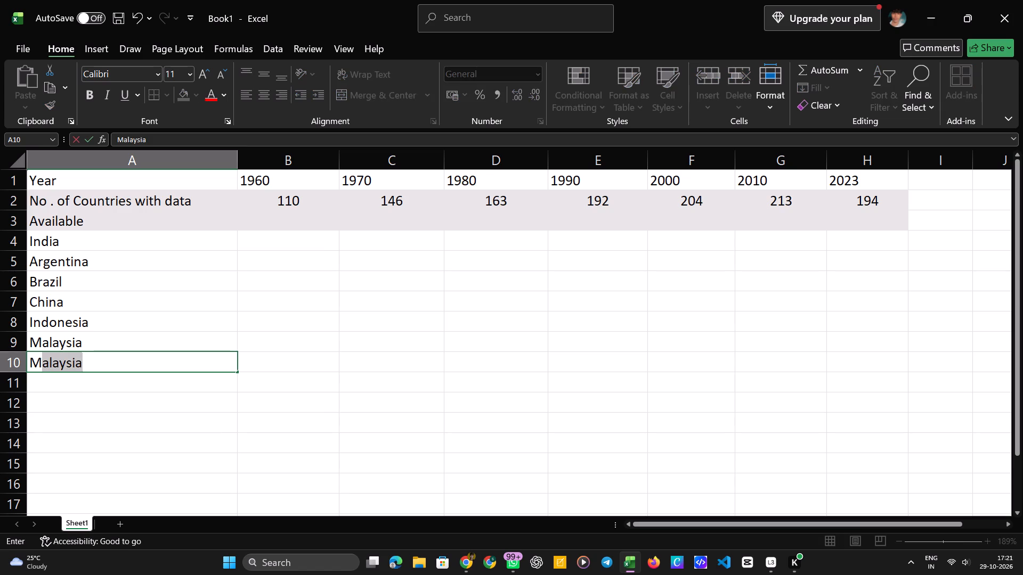
{"action": "type", "text": "ex"}
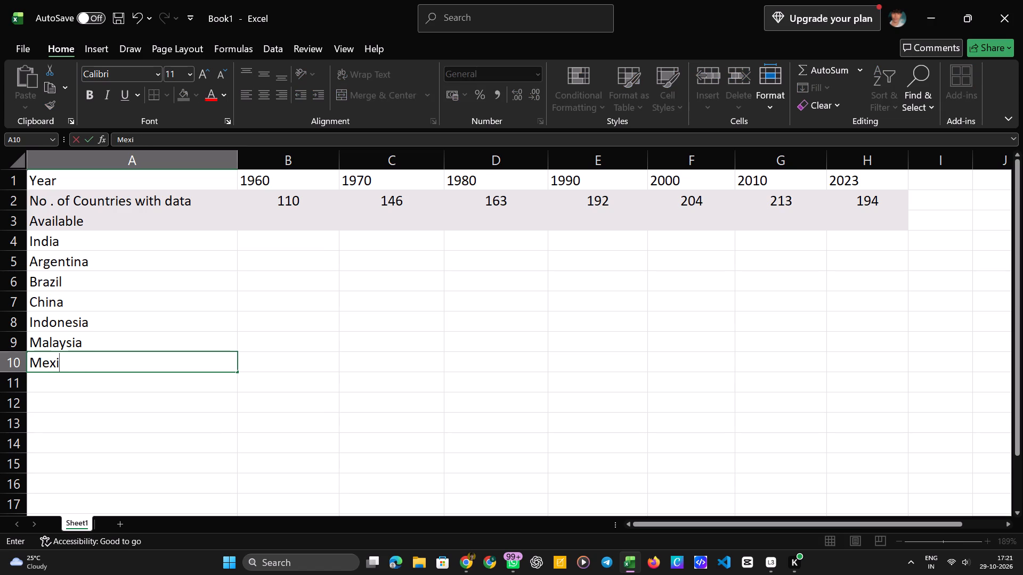
{"action": "key", "text": "c"}
{"action": "key", "text": "o"}
{"action": "left_click", "coordinate": [110, 381]}
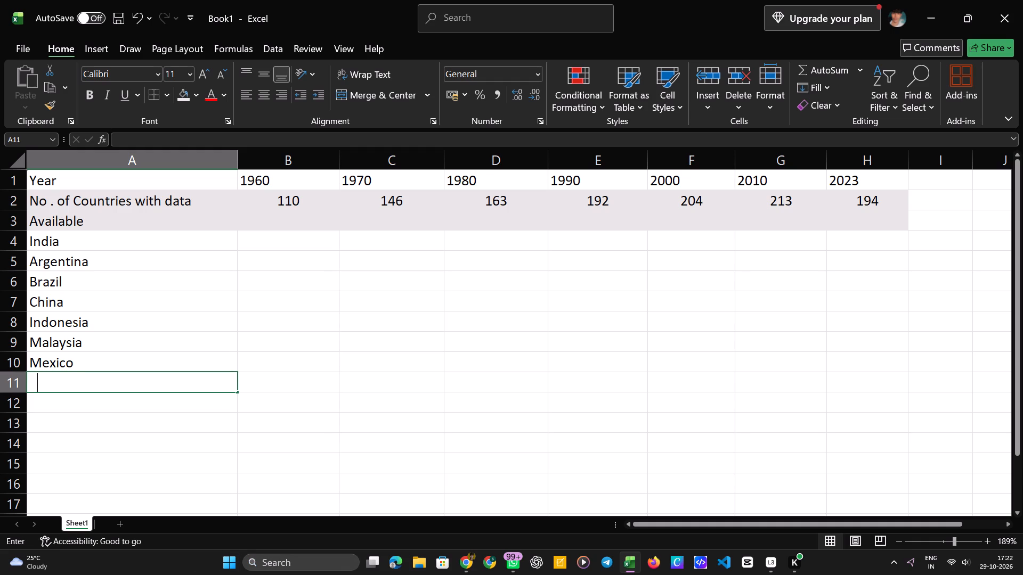
Enter Russia as the row label in cell A11, below Mexico.
{"action": "type", "text": "uss"}
{"action": "key", "text": "i"}
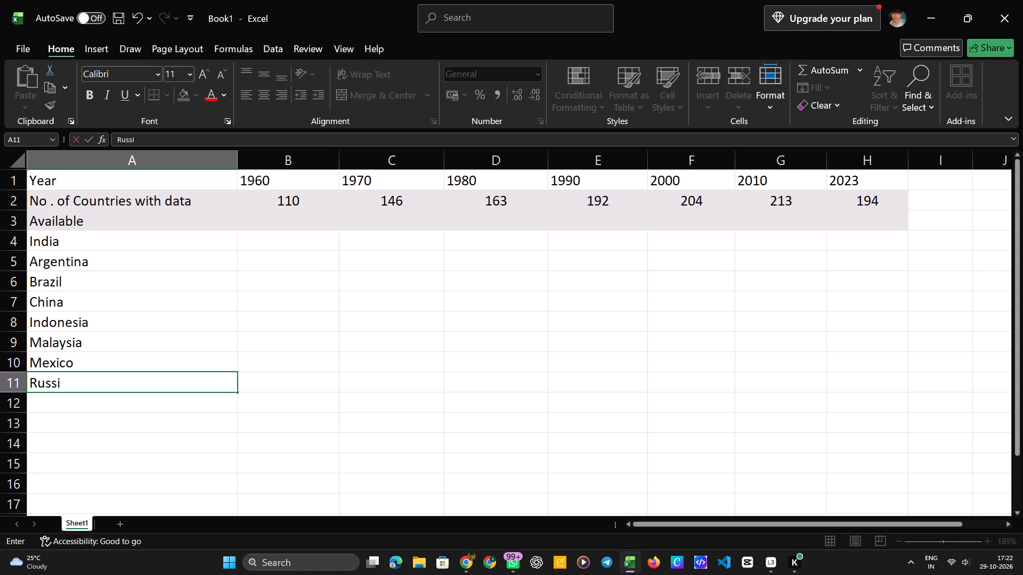
{"action": "key", "text": "a"}
{"action": "key", "text": "Return"}
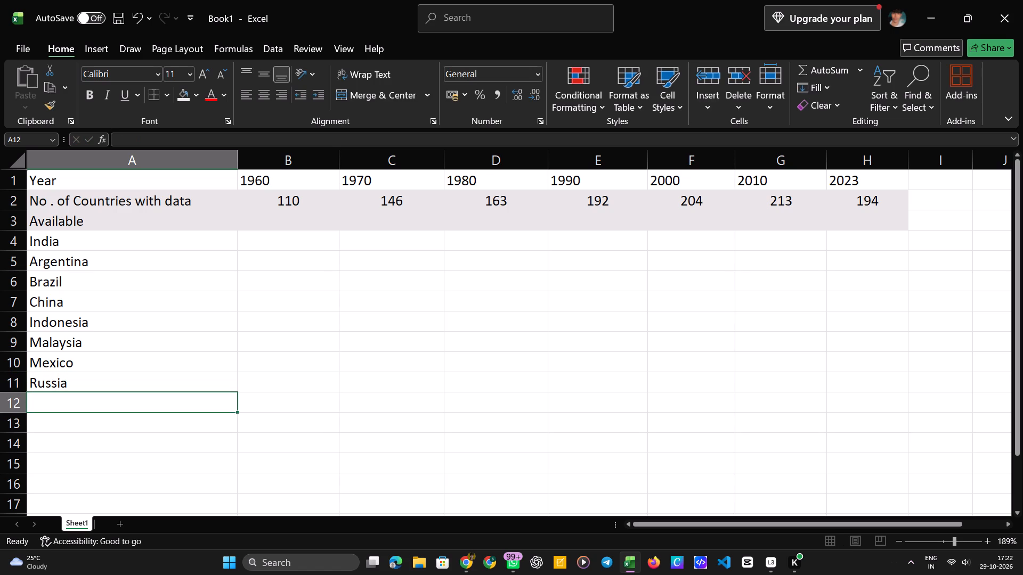
Enter South Africa as the row label in cell A12, below Russia.
{"action": "key", "text": "s"}
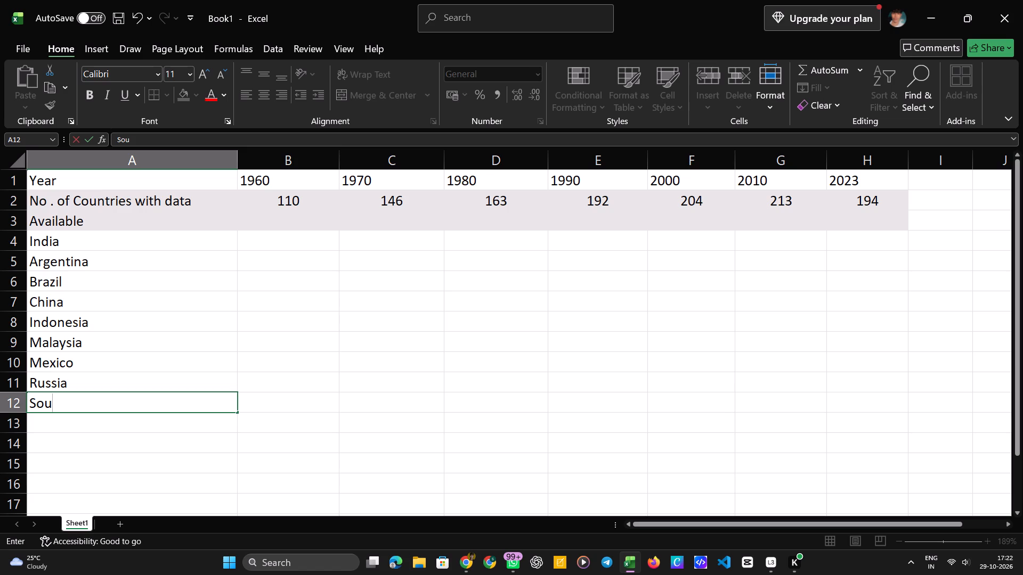
{"action": "key", "text": "t"}
{"action": "key", "text": "h"}
{"action": "key", "text": "space"}
{"action": "key", "text": "a"}
{"action": "key", "text": "f"}
{"action": "key", "text": "r"}
{"action": "key", "text": "i"}
{"action": "type", "text": "ca"}
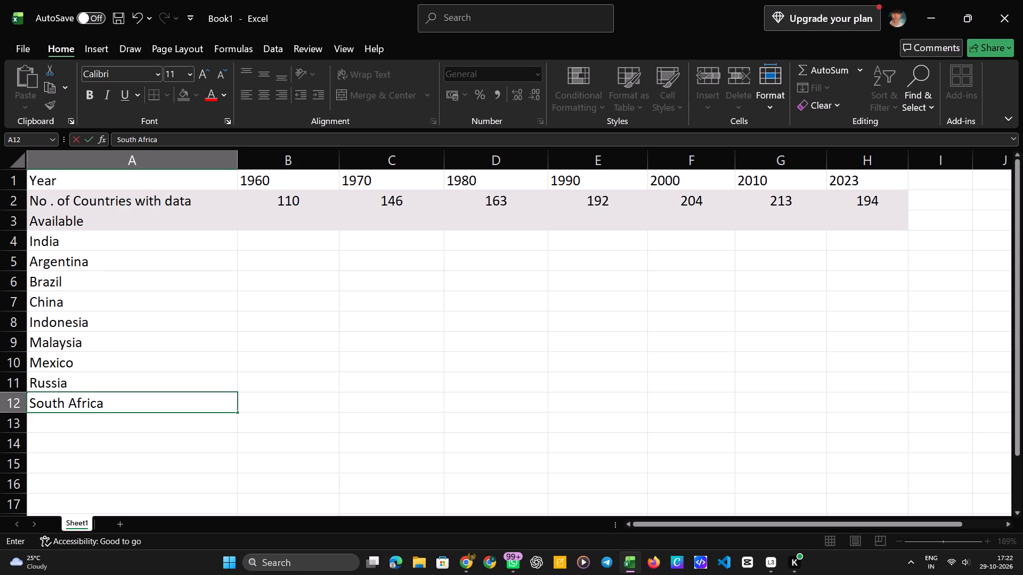
{"action": "key", "text": "Return"}
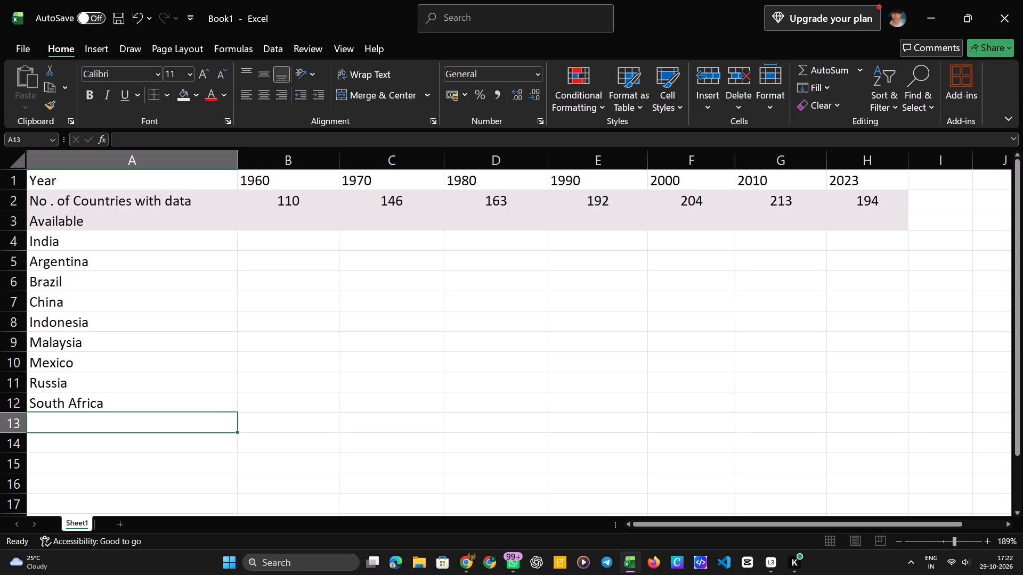
Enter Thailand as the row label in cell A13, below South Africa.
{"action": "key", "text": "t"}
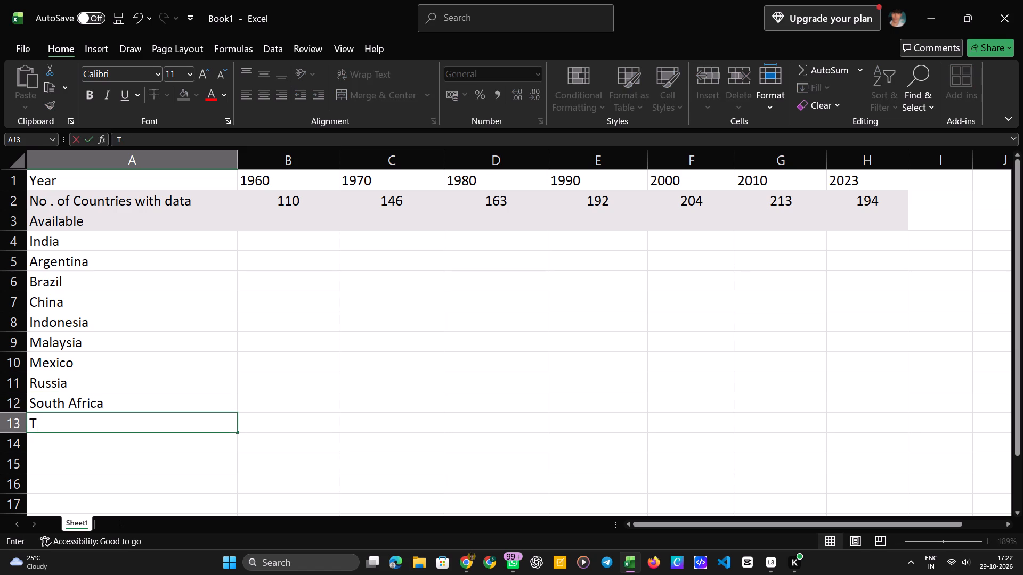
{"action": "type", "text": "hailand"}
{"action": "key", "text": "Return"}
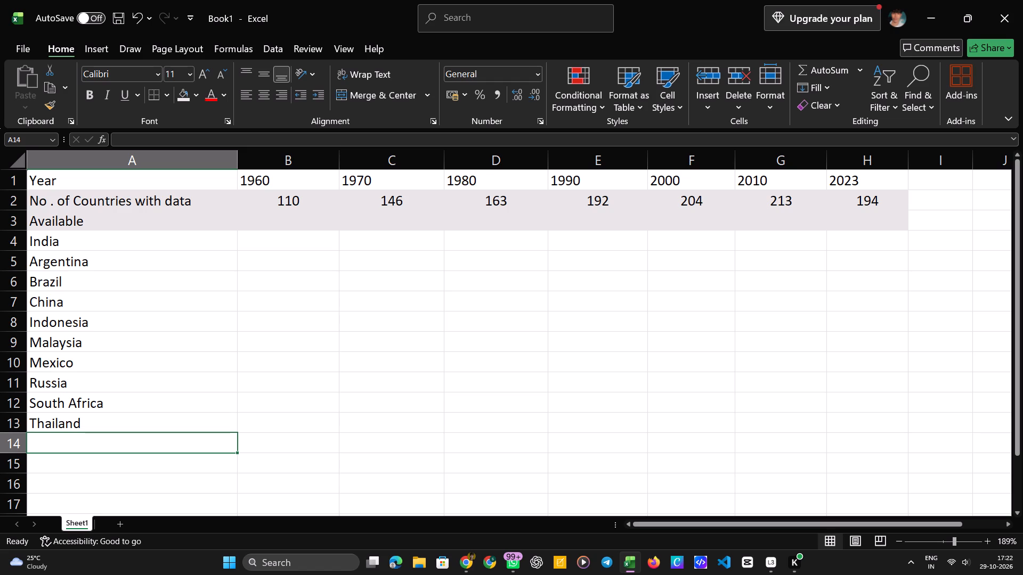
Enter Turkey as the row label in cell A14, below Thailand.
{"action": "key", "text": "t"}
{"action": "type", "text": "ur"}
{"action": "type", "text": "key"}
{"action": "key", "text": "Return"}
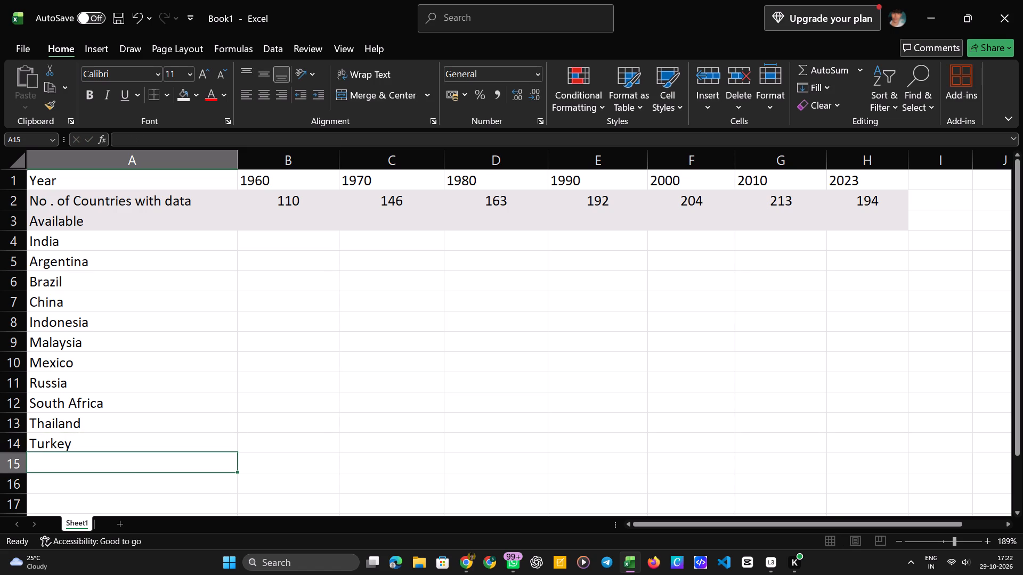
Enter Chile as the row label in cell A15, below Turkey.
{"action": "key", "text": "c"}
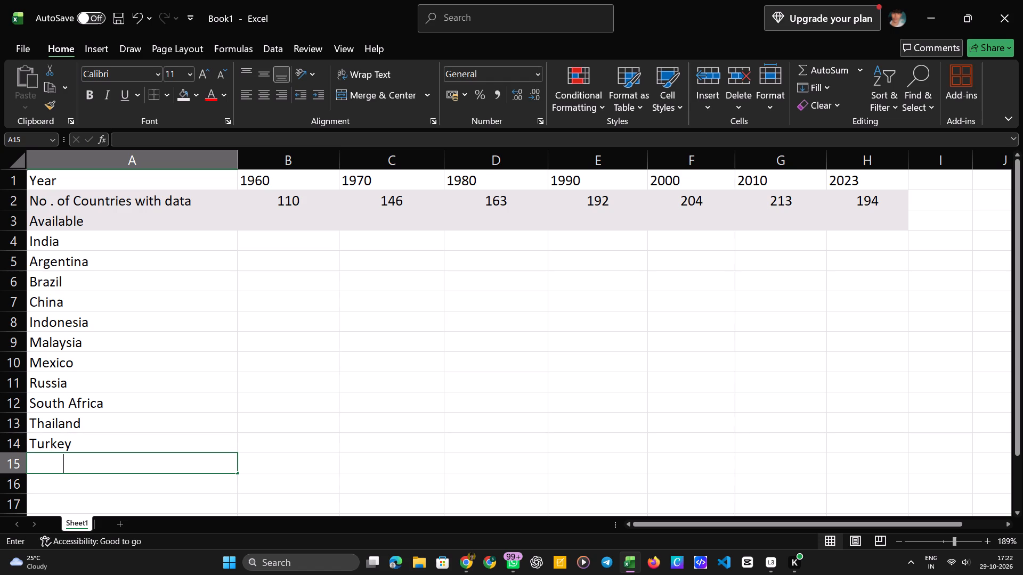
{"action": "key", "text": "h"}
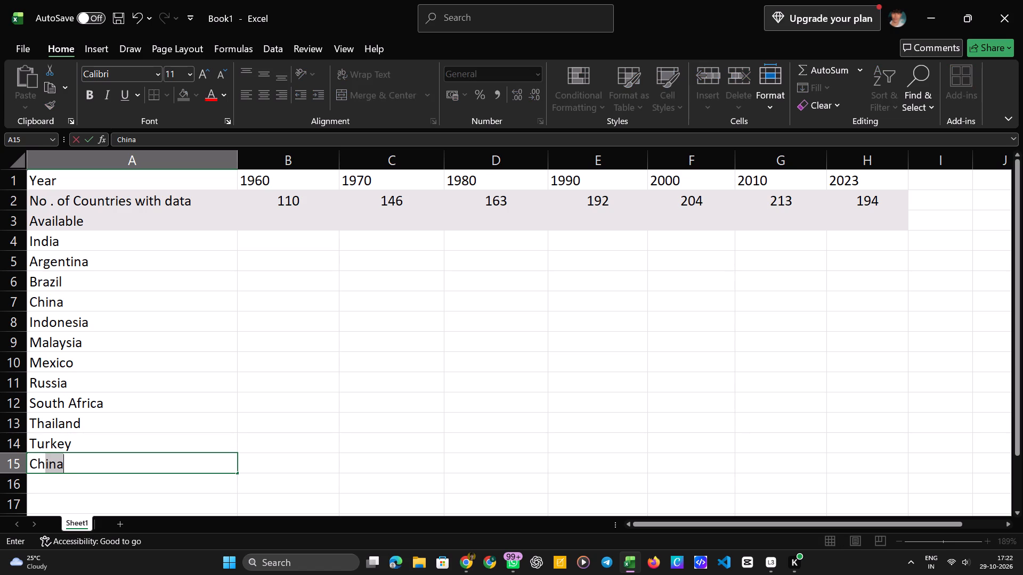
{"action": "key", "text": "i"}
{"action": "type", "text": "le"}
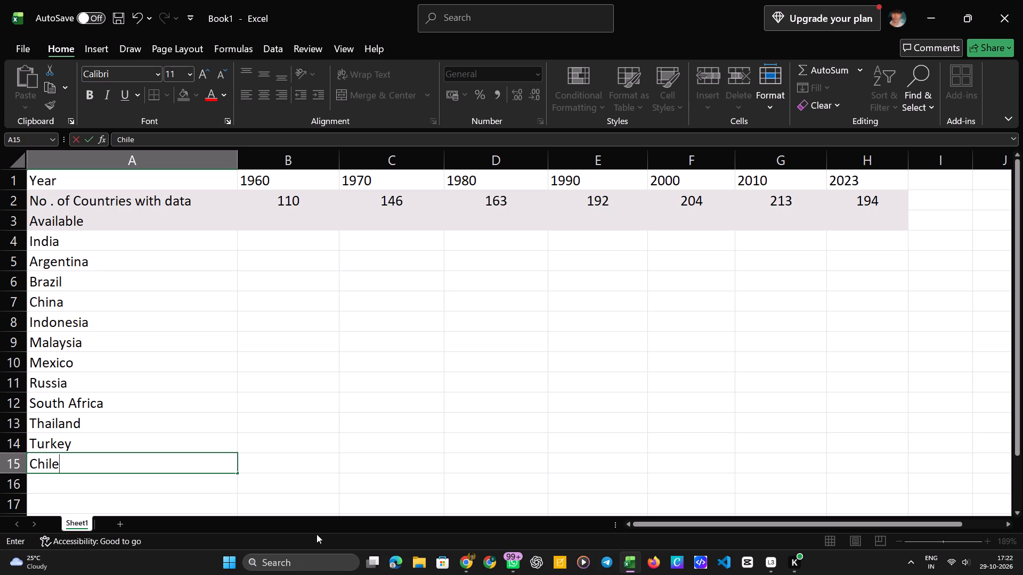
{"action": "key", "text": "Return"}
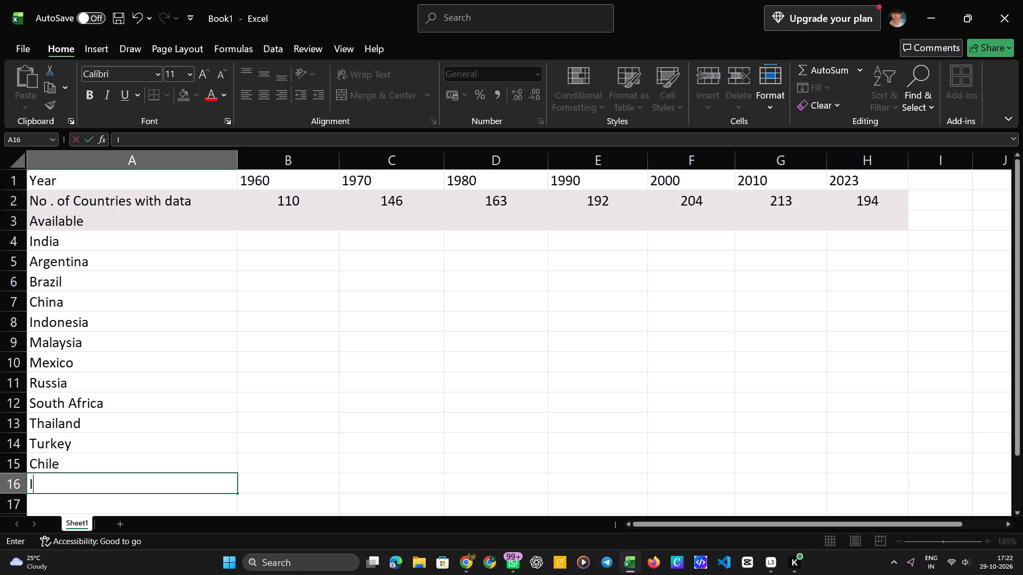
Enter Israel as the row label in cell A16, below Chile.
{"action": "key", "text": "s"}
{"action": "type", "text": "rae"}
{"action": "key", "text": "l"}
{"action": "key", "text": "Return"}
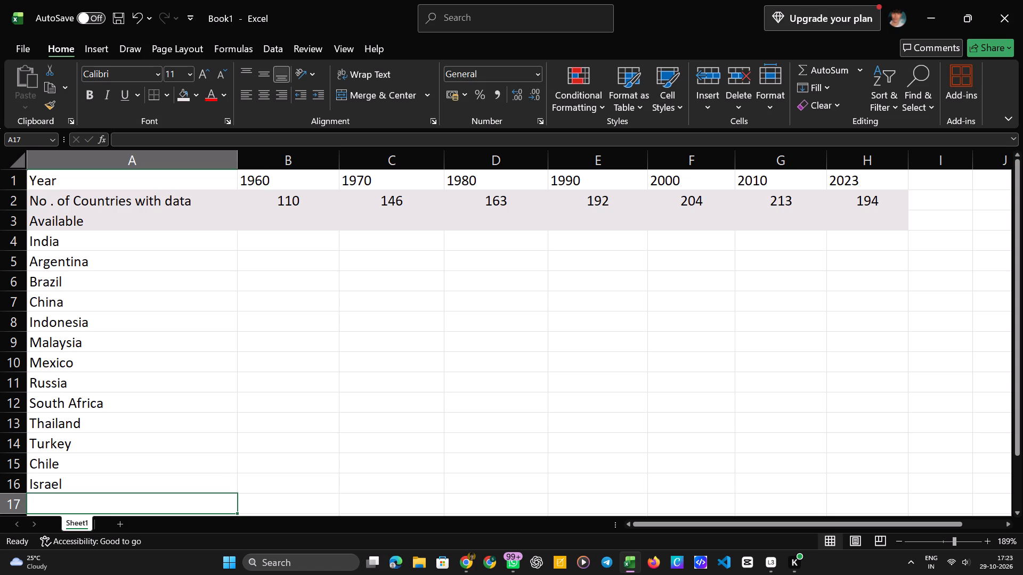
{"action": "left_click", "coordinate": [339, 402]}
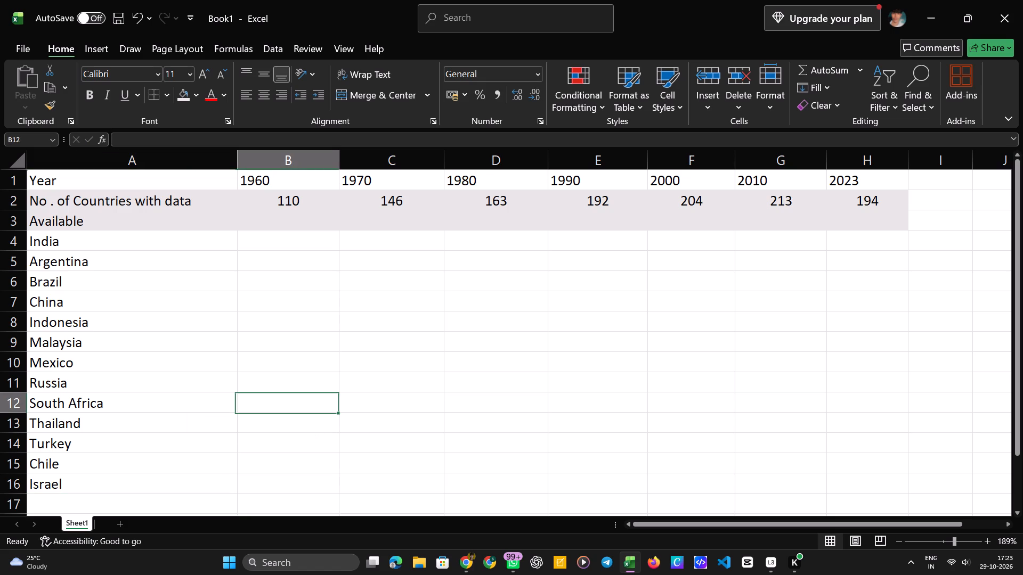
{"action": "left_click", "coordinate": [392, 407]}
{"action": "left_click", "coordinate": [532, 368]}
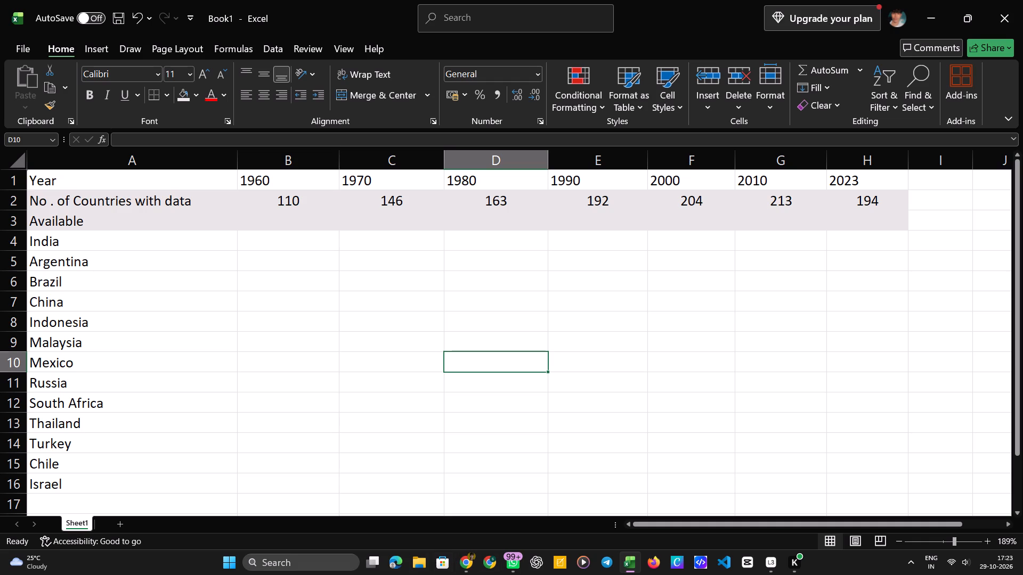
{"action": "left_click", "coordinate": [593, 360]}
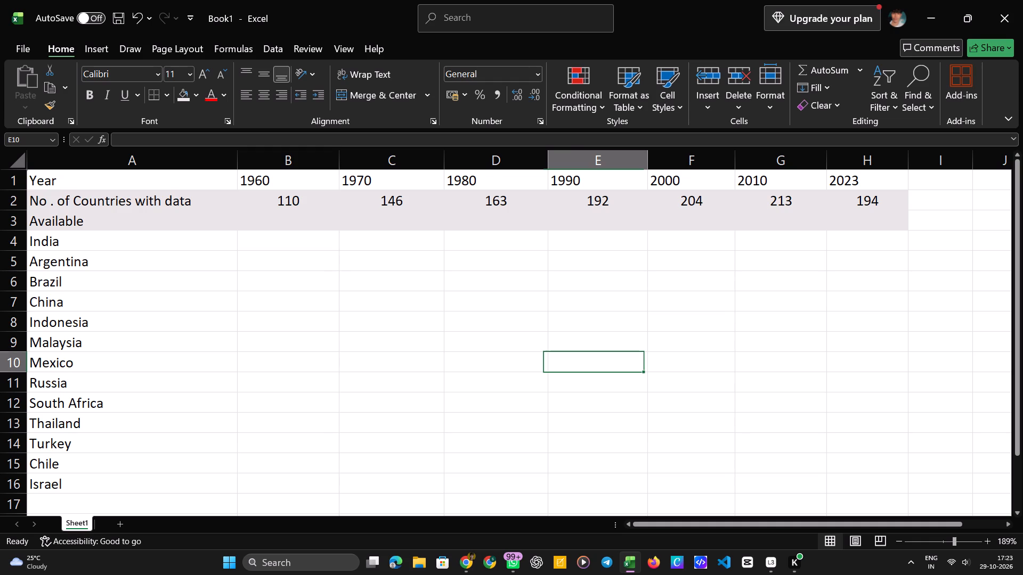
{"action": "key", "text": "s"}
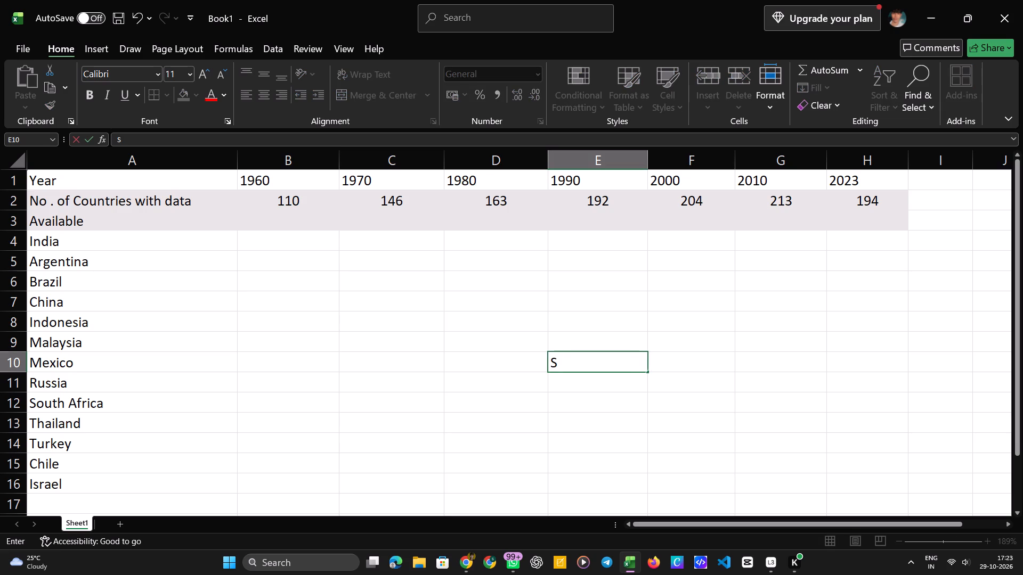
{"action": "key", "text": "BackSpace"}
Enter South Korea as the row label in cell A17, below Israel, capitalizing only the first letter of each word.
{"action": "left_click", "coordinate": [60, 507]}
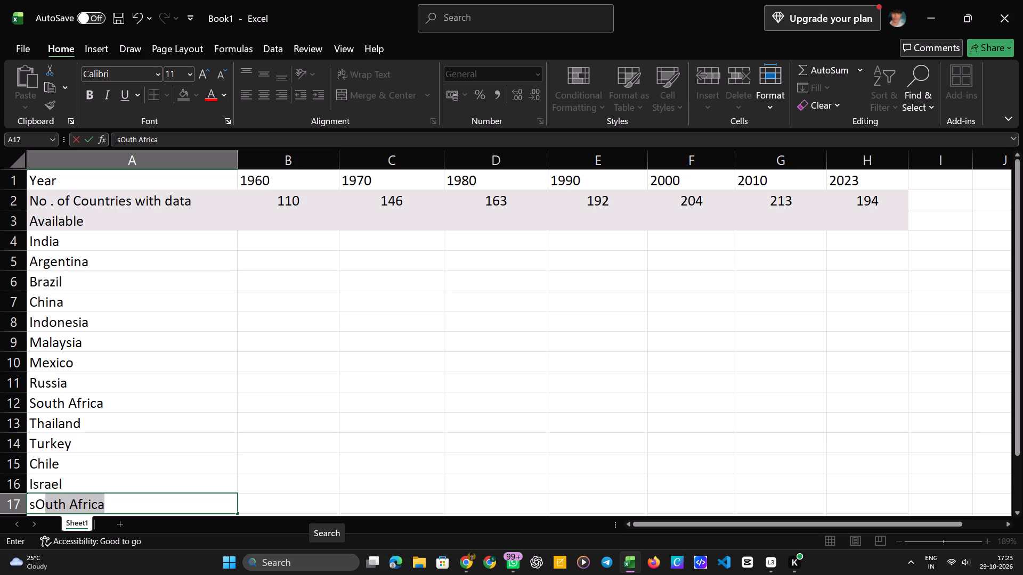
{"action": "key", "text": "BackSpace"}
{"action": "key", "text": "BackSpace"}
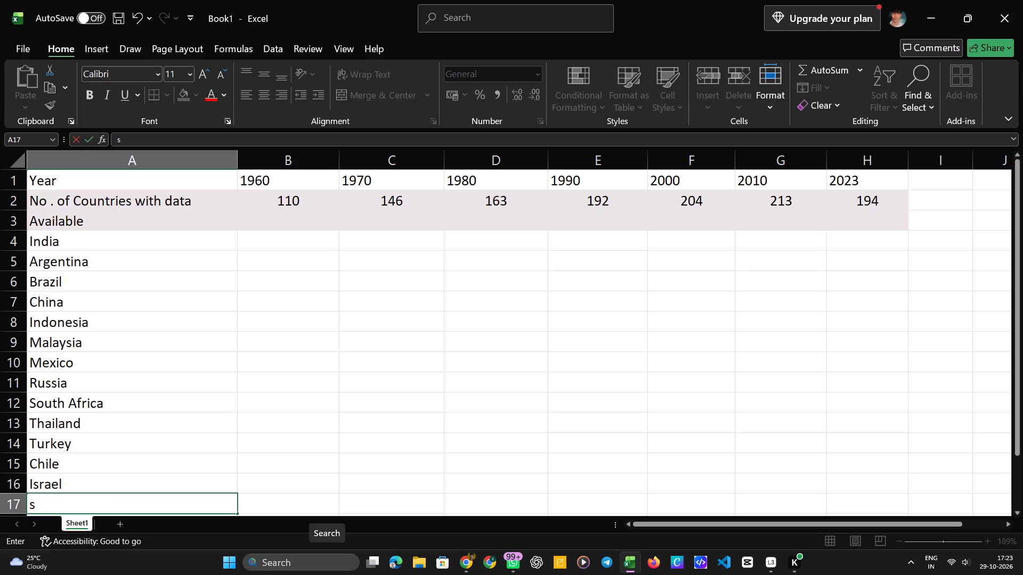
{"action": "key", "text": "BackSpace"}
{"action": "key", "text": "BackSpace"}
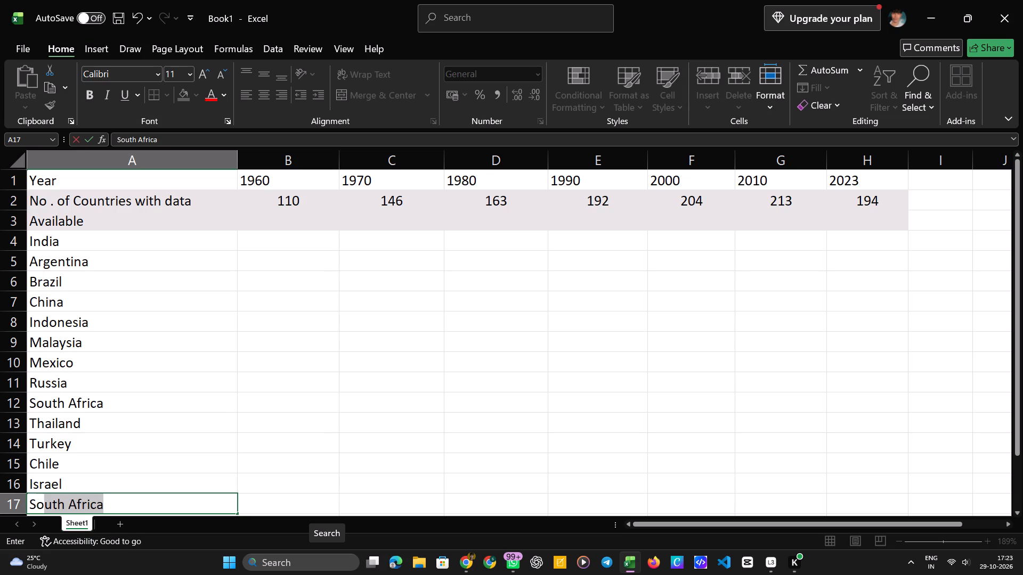
{"action": "key", "text": "t"}
{"action": "key", "text": "h"}
{"action": "key", "text": "space"}
{"action": "key", "text": "k"}
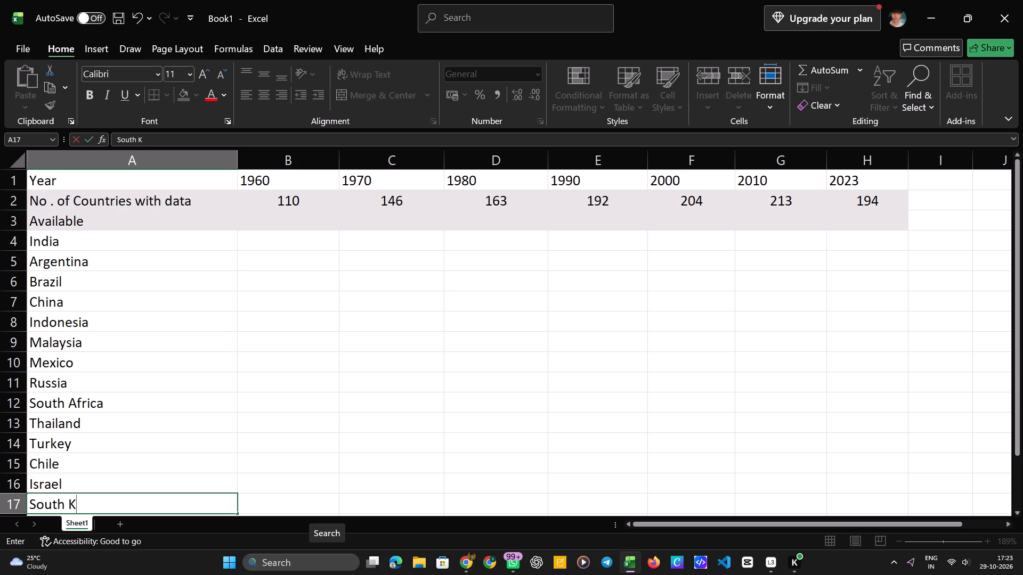
{"action": "key", "text": "o"}
{"action": "type", "text": "rea"}
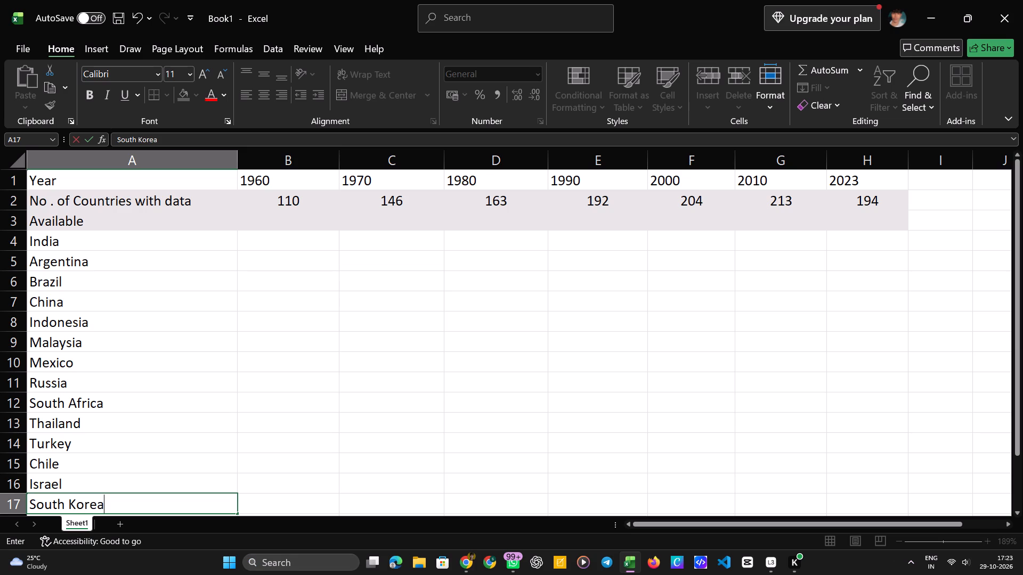
{"action": "left_click", "coordinate": [285, 256]}
Fill the 1960 column with 9 for India in cell B4 and a hyphen for Argentina in cell B5.
{"action": "left_click", "coordinate": [290, 242]}
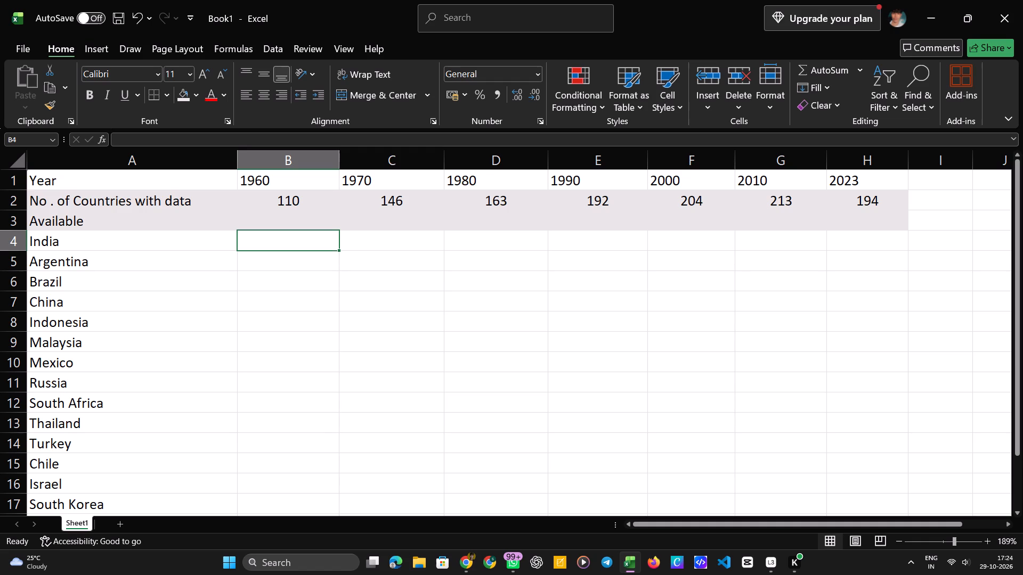
{"action": "key", "text": "9"}
{"action": "left_click", "coordinate": [290, 262]}
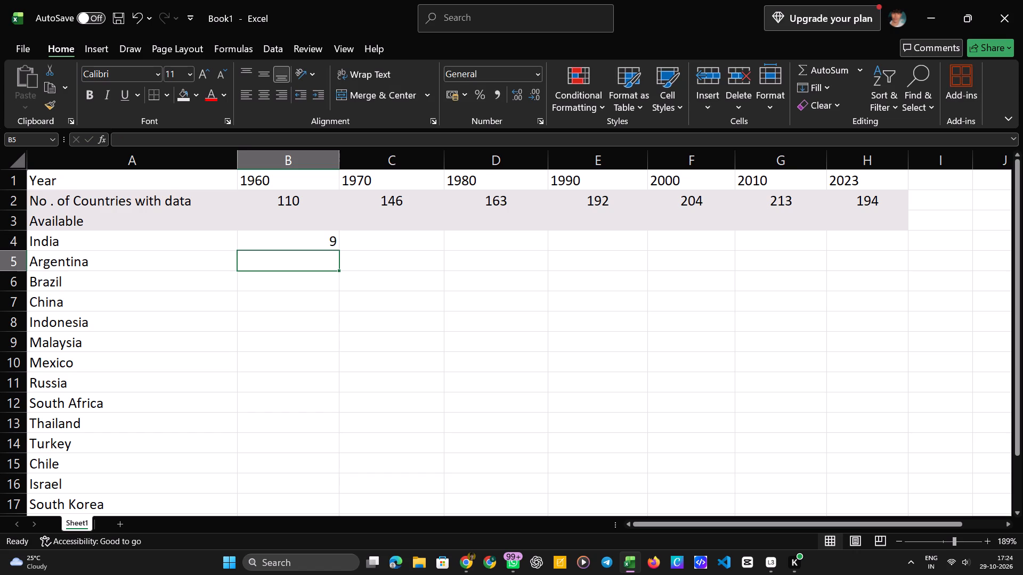
{"action": "key", "text": "minus"}
{"action": "key", "text": "Return"}
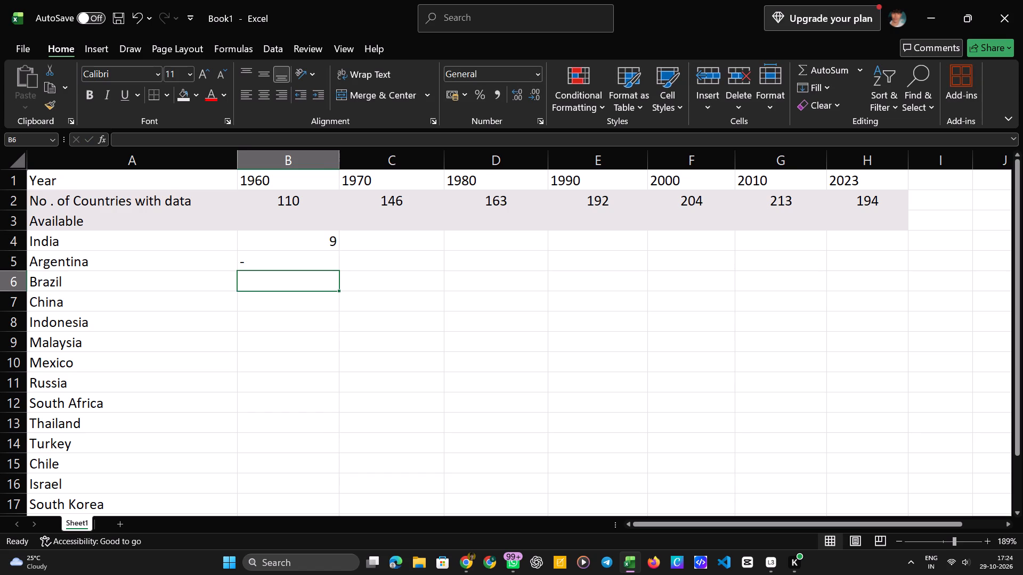
Enter the 1960 values 11 for Brazil in cell B6 and 5 for China in cell B7.
{"action": "left_click", "coordinate": [259, 256]}
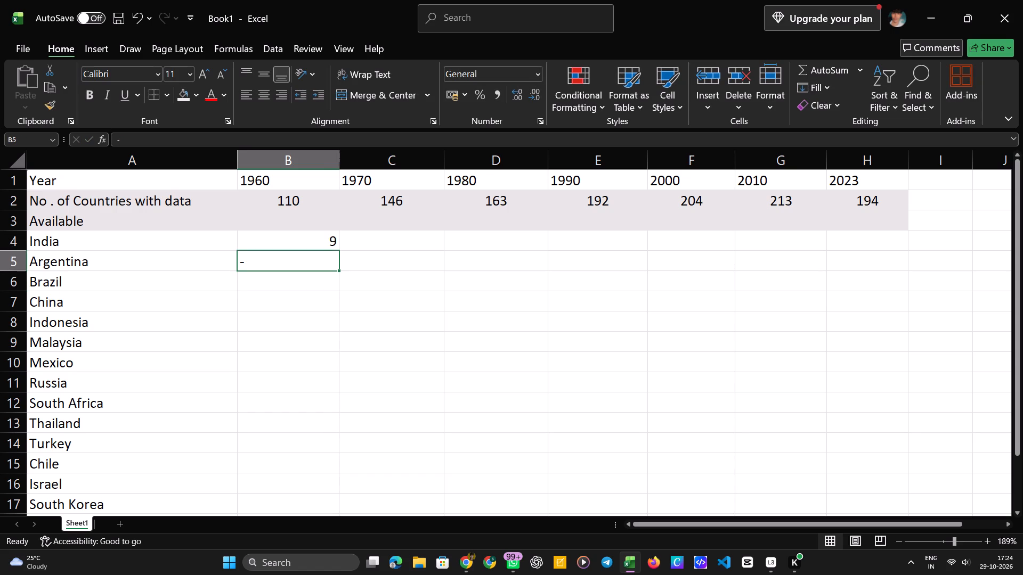
{"action": "left_click", "coordinate": [259, 283]}
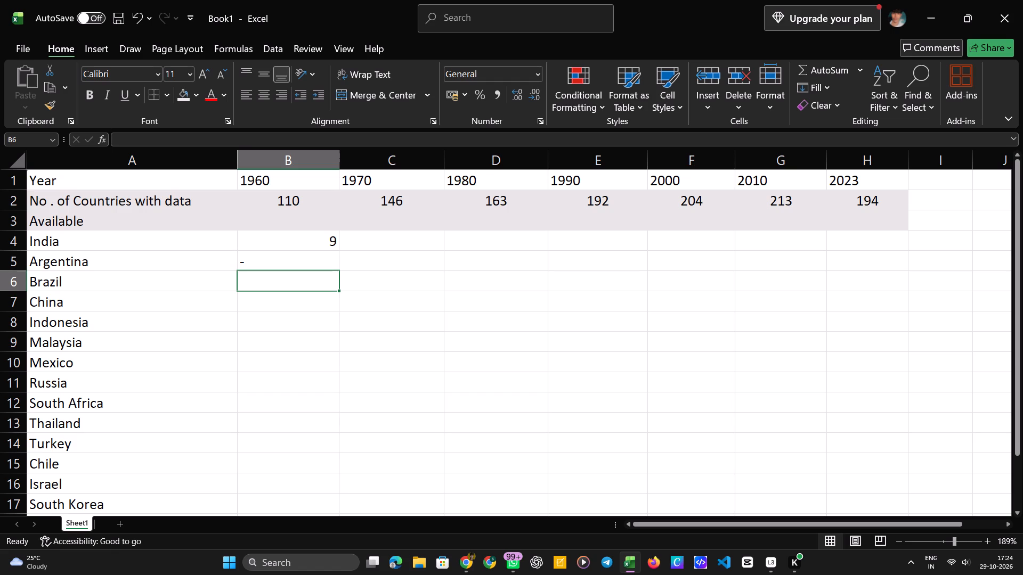
{"action": "key", "text": "1"}
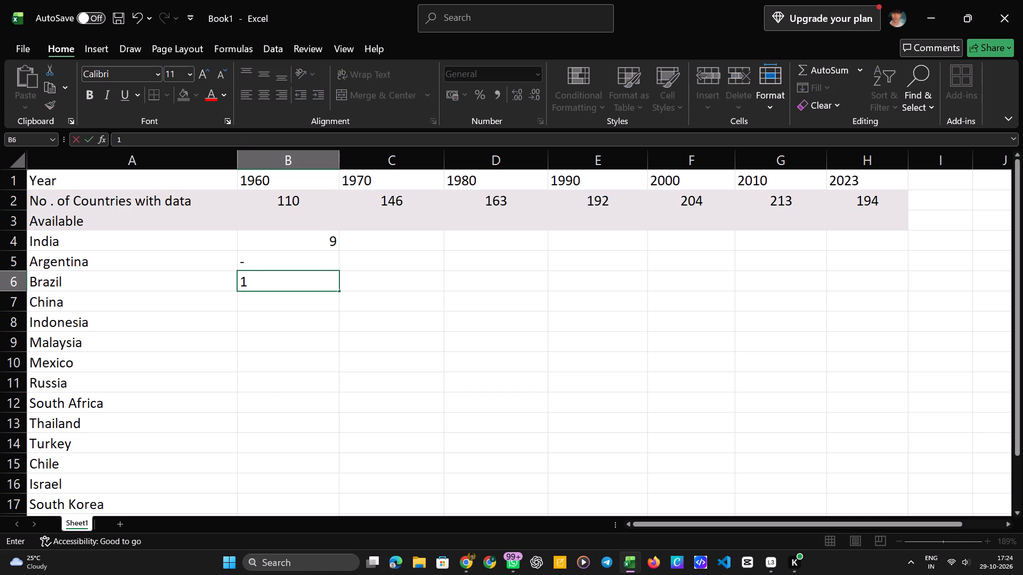
{"action": "key", "text": "1"}
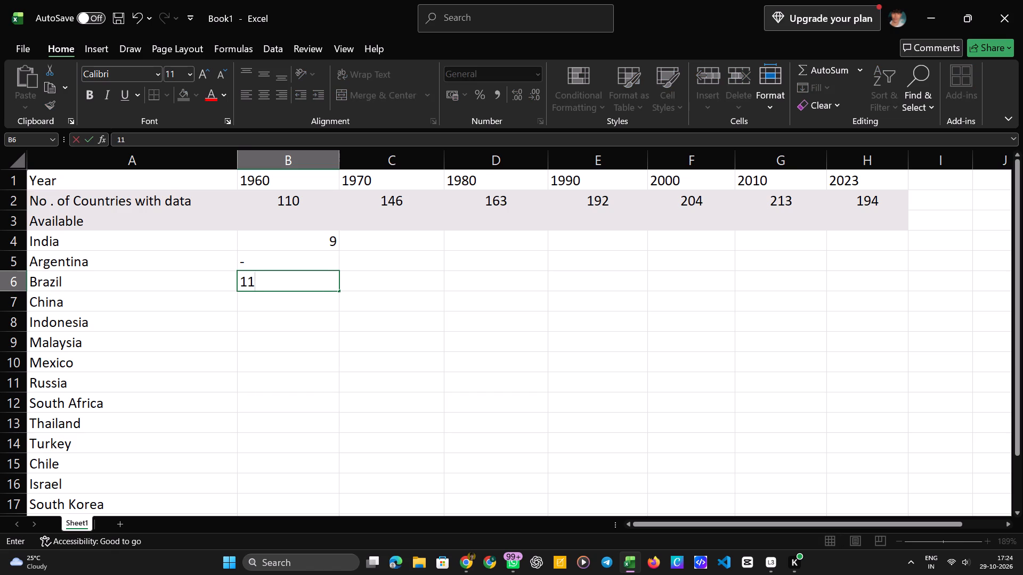
{"action": "left_click", "coordinate": [269, 318]}
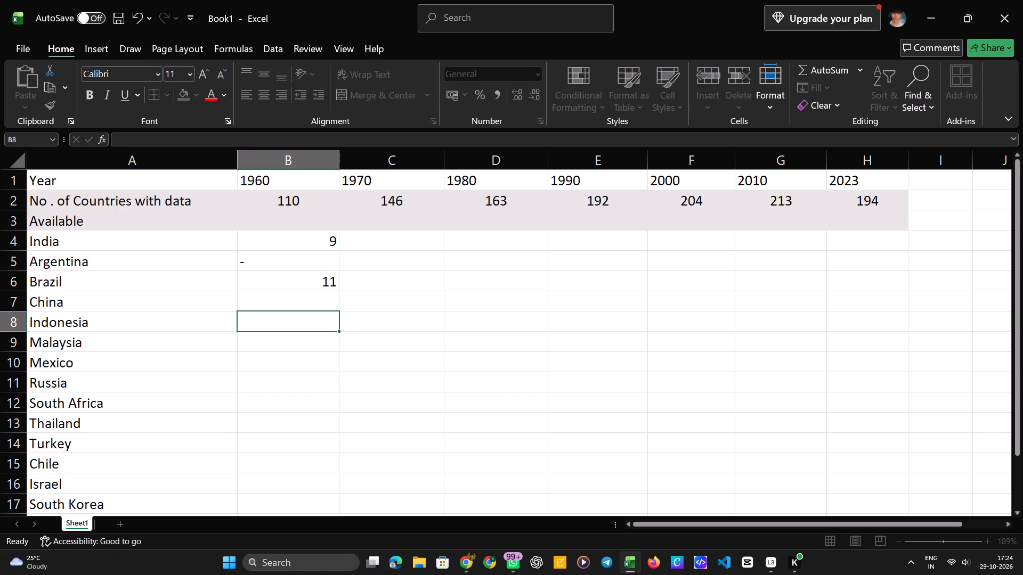
{"action": "left_click", "coordinate": [271, 295]}
{"action": "key", "text": "5"}
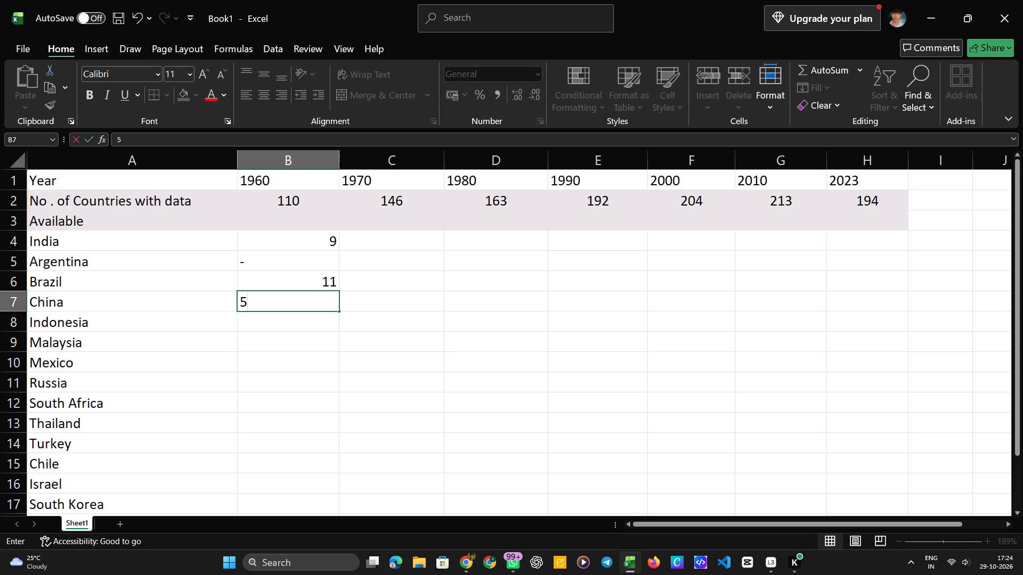
{"action": "key", "text": "Return"}
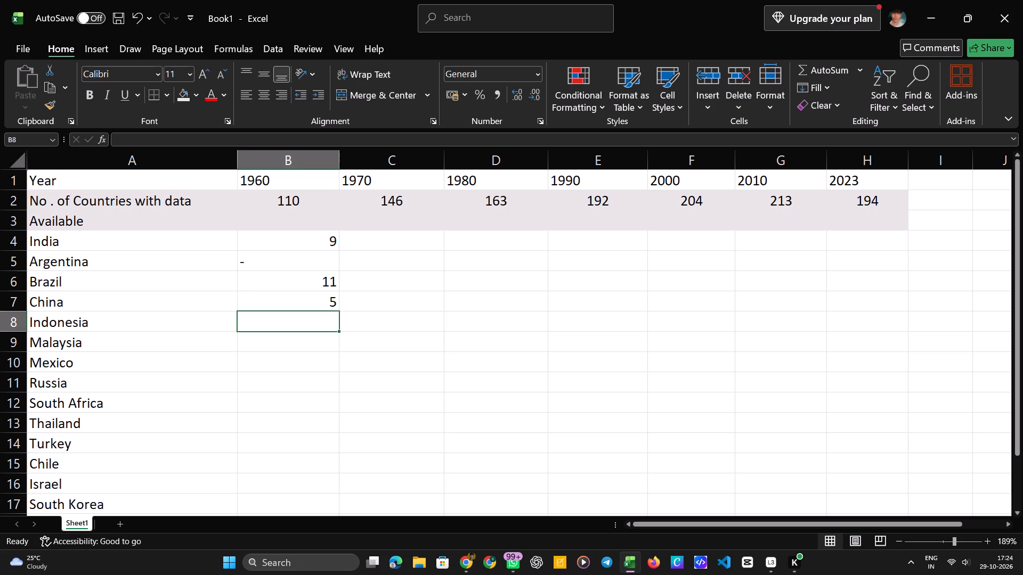
Enter a lone hyphen as Indonesia's 1960 value in cell B8, without any cell reference.
{"action": "key", "text": "minus"}
{"action": "left_click", "coordinate": [314, 347]}
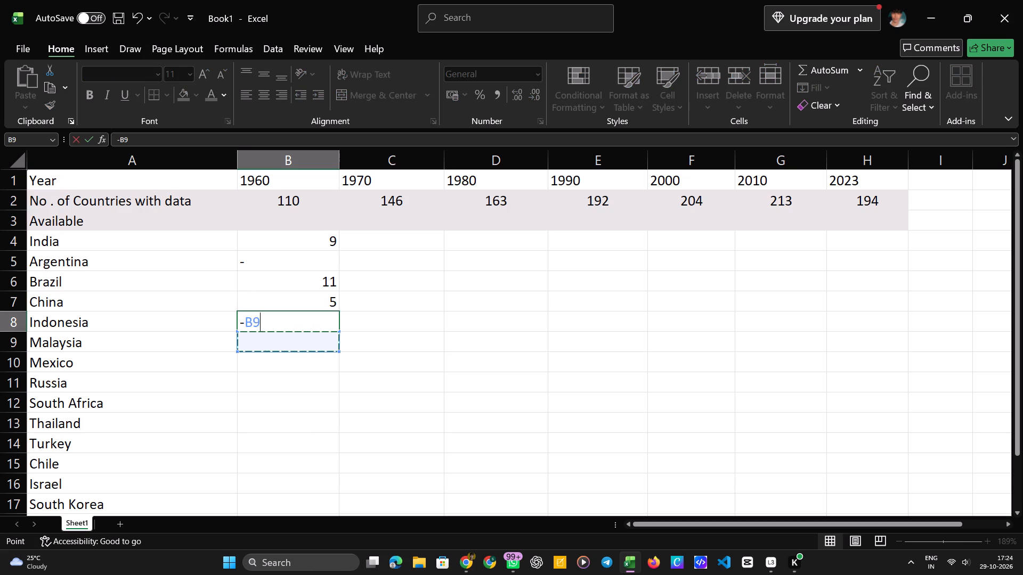
{"action": "left_click", "coordinate": [297, 368]}
{"action": "left_click", "coordinate": [285, 325]}
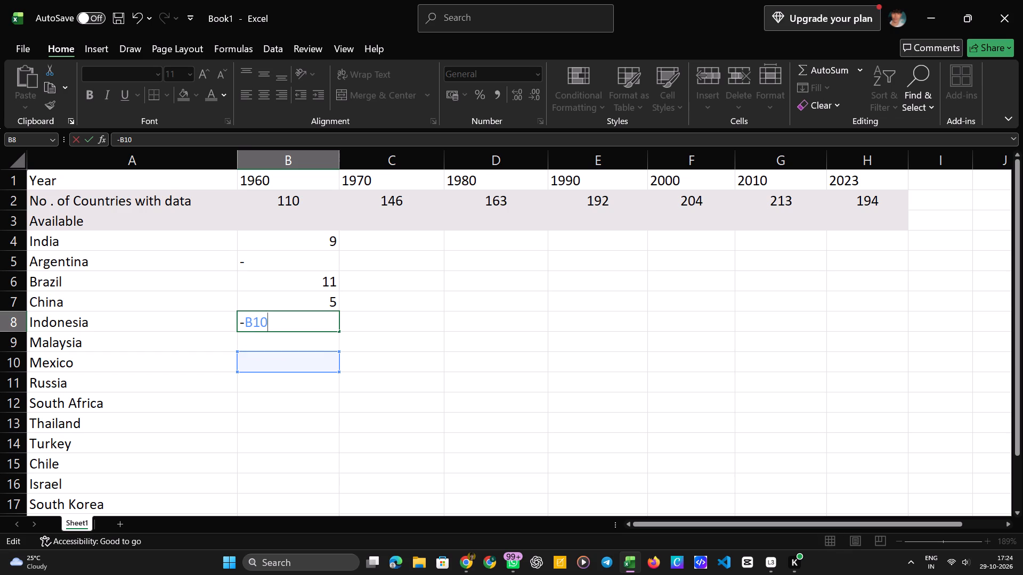
{"action": "key", "text": "BackSpace"}
{"action": "key", "text": "BackSpace"}
{"action": "key", "text": "BackSpace"}
{"action": "left_click", "coordinate": [303, 331]}
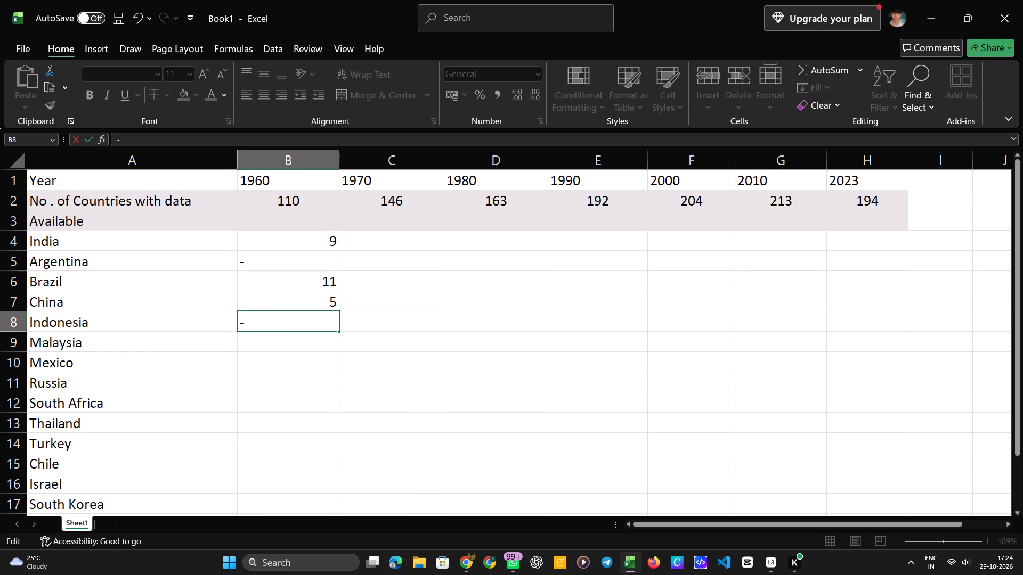
{"action": "left_click", "coordinate": [304, 338]}
{"action": "left_click", "coordinate": [302, 326]}
{"action": "double_click", "coordinate": [302, 324]}
{"action": "left_click", "coordinate": [302, 324]}
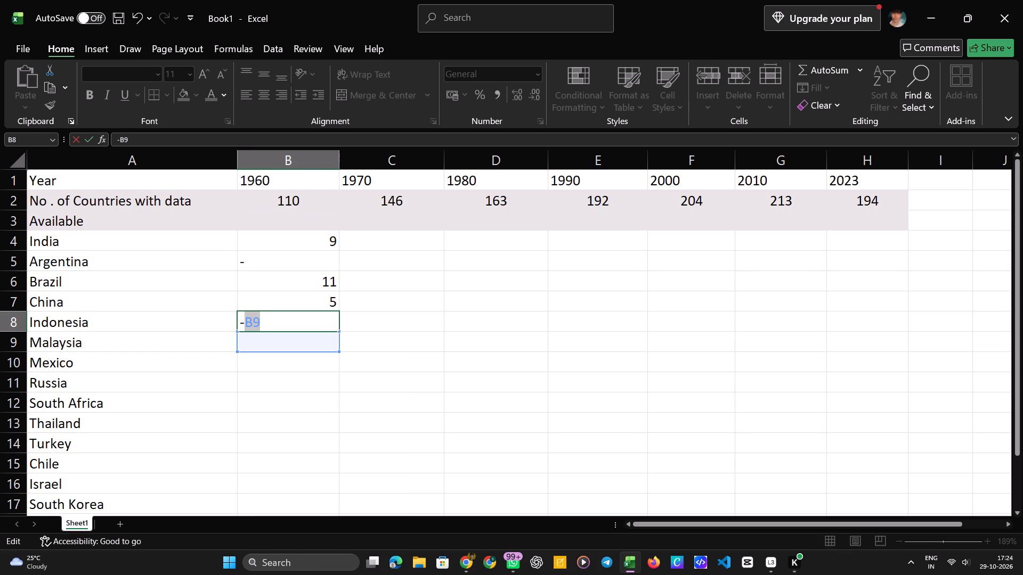
{"action": "key", "text": "BackSpace"}
{"action": "key", "text": "minus"}
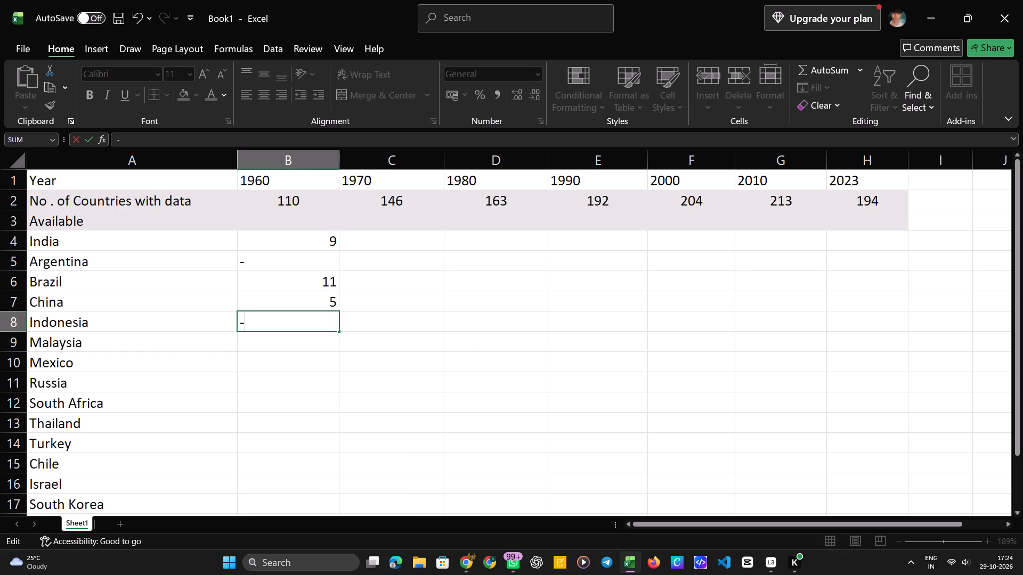
{"action": "key", "text": "Return"}
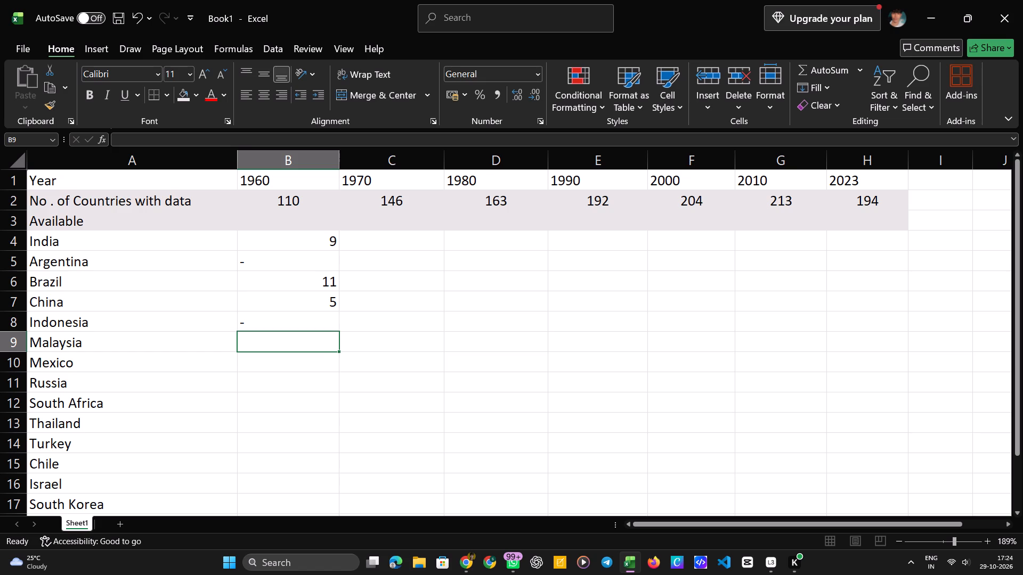
Fill the 1960 column with 46 for Malaysia in B9, 24 for Mexico in B10 and a hyphen for Russia in B11.
{"action": "left_click", "coordinate": [308, 368]}
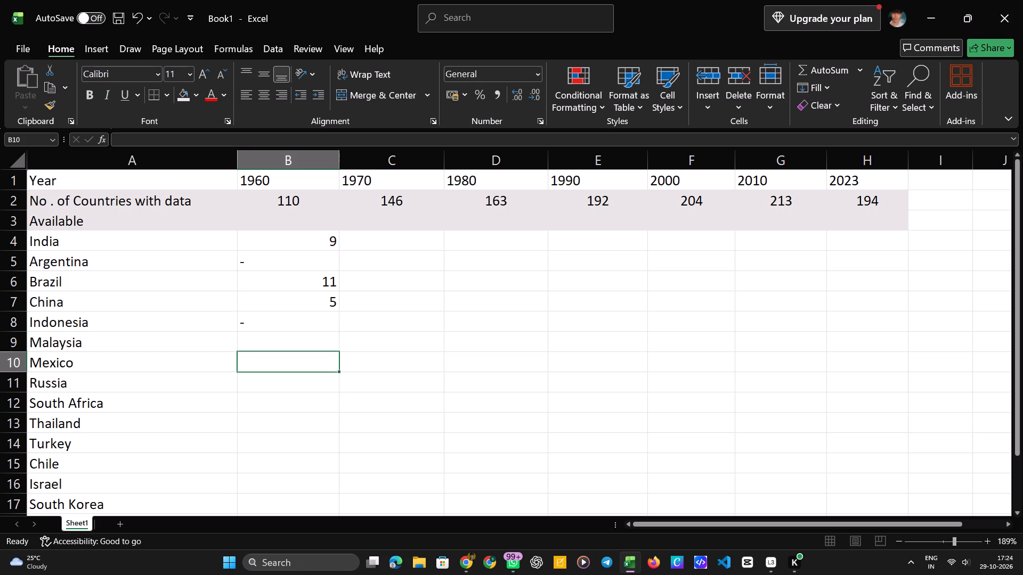
{"action": "left_click", "coordinate": [326, 342]}
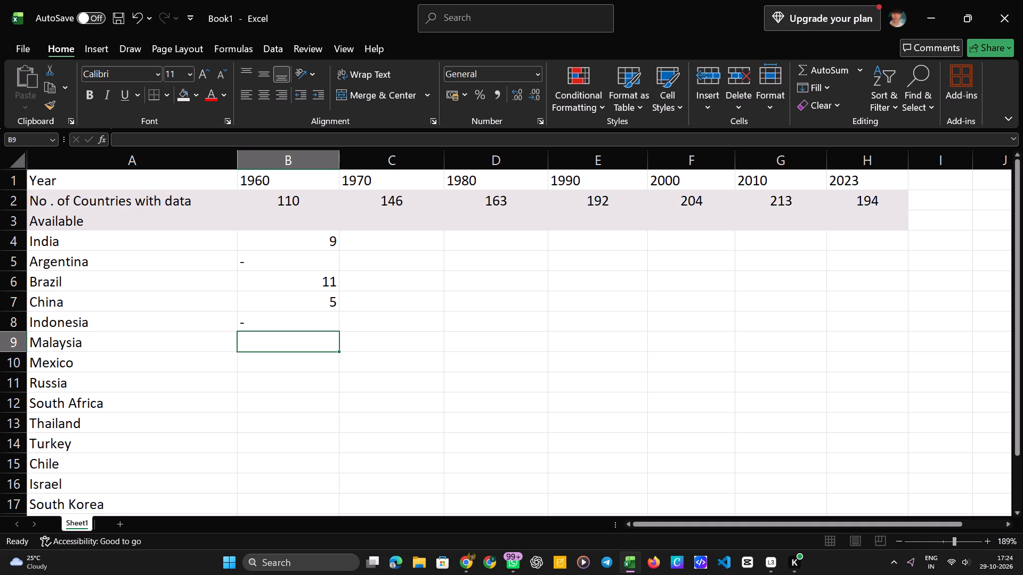
{"action": "key", "text": "4"}
{"action": "key", "text": "6"}
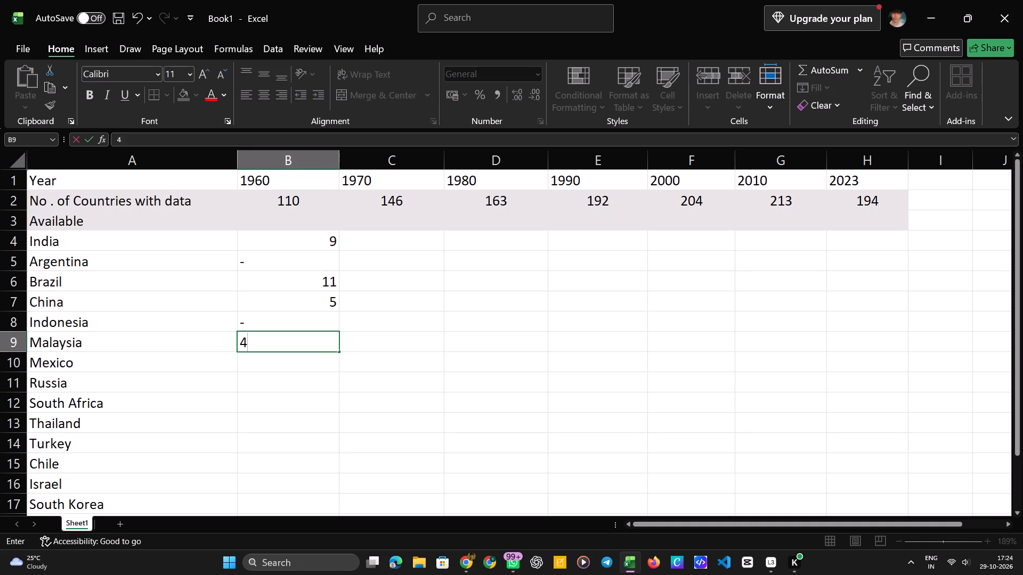
{"action": "key", "text": "Return"}
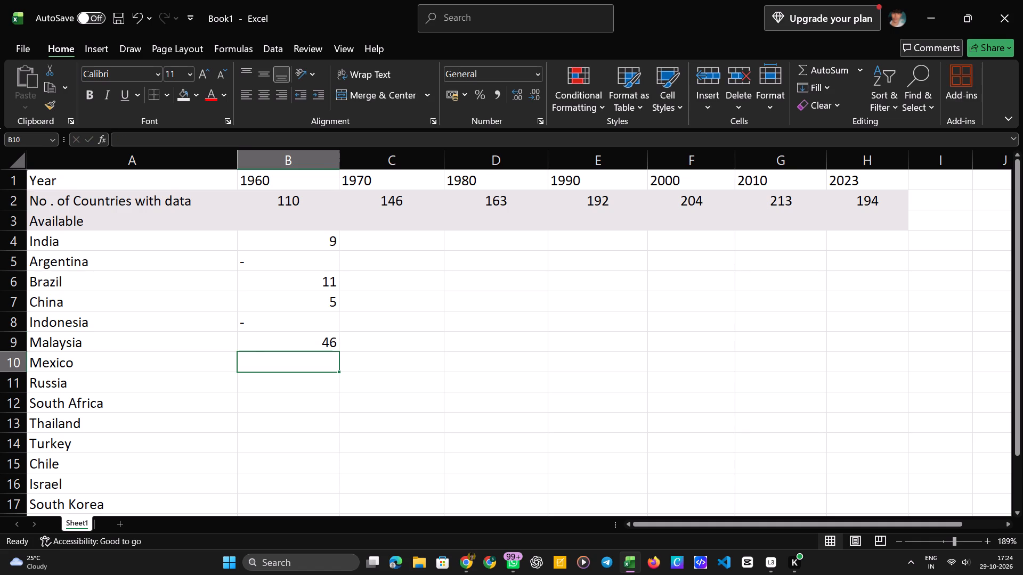
{"action": "key", "text": "2"}
{"action": "key", "text": "4"}
{"action": "key", "text": "Return"}
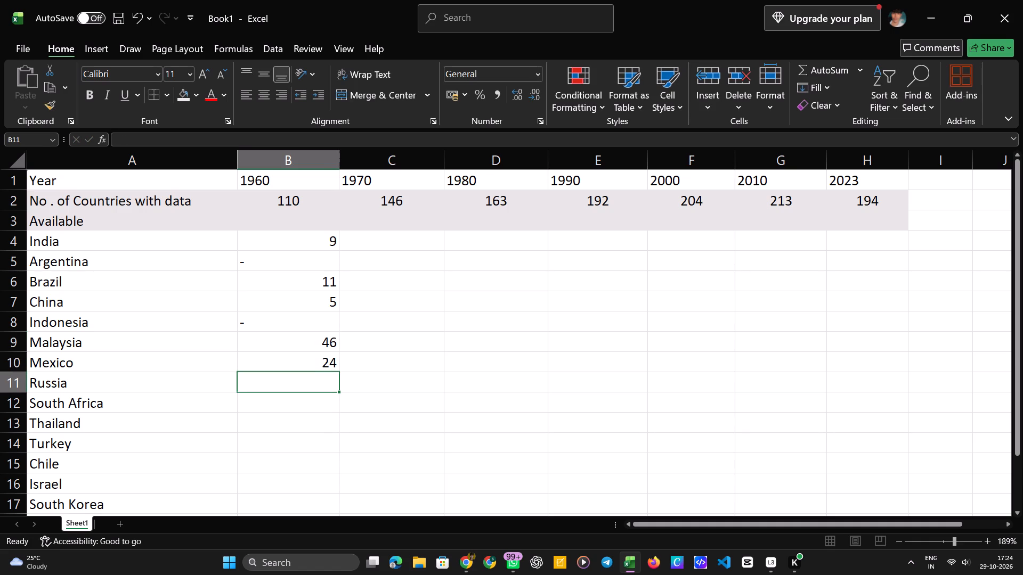
{"action": "key", "text": "minus"}
{"action": "key", "text": "Return"}
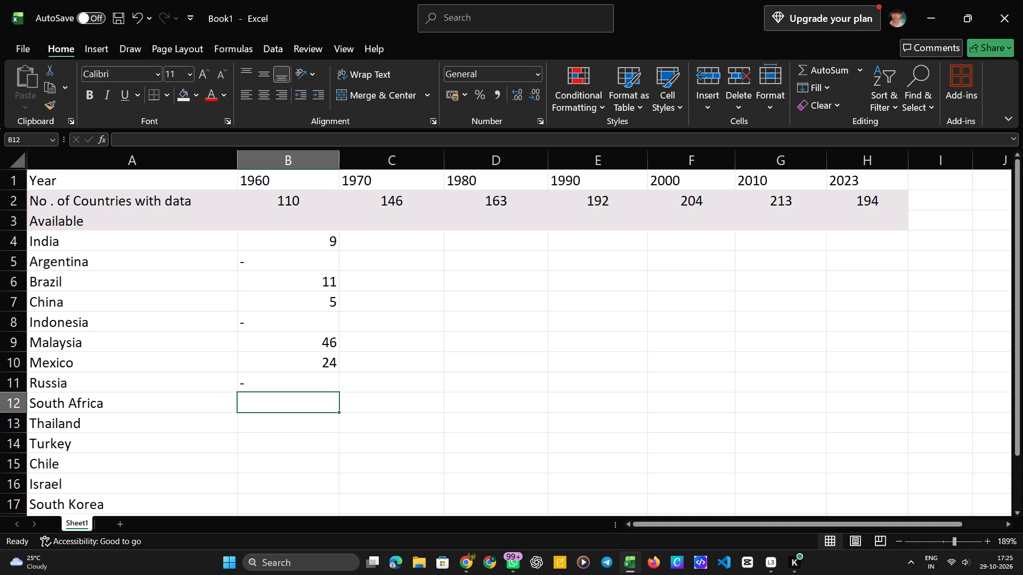
Fill the 1960 column with 18 for South Africa in B12, 39 for Thailand in B13 and 20 for Turkey in B14.
{"action": "key", "text": "1"}
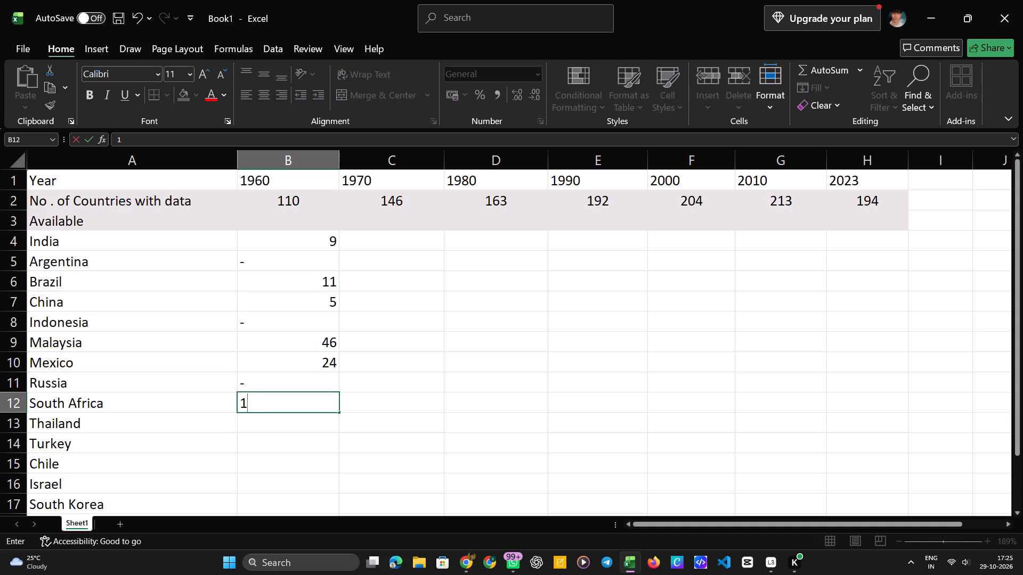
{"action": "key", "text": "8"}
{"action": "key", "text": "Return"}
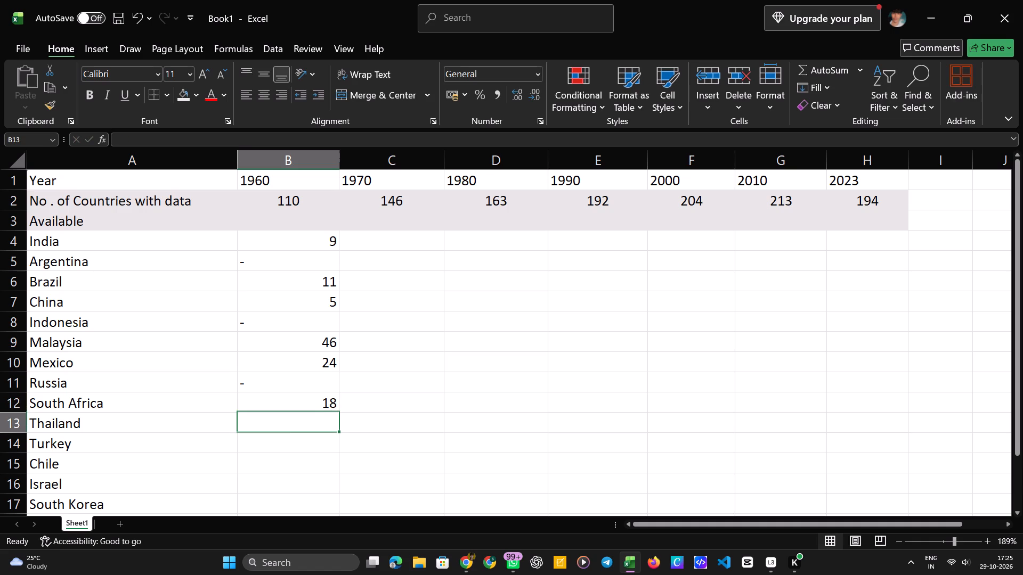
{"action": "key", "text": "3"}
{"action": "key", "text": "9"}
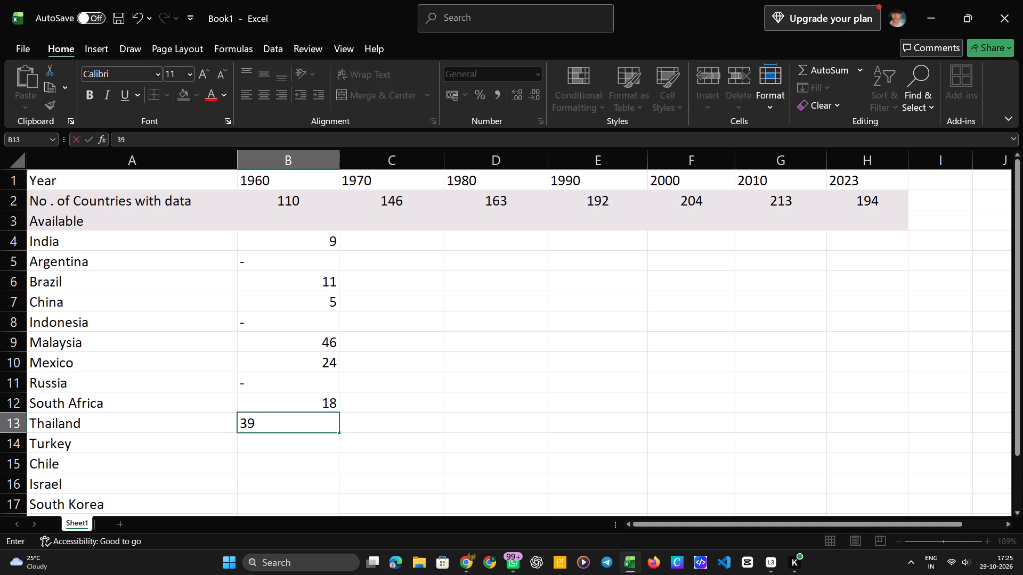
{"action": "key", "text": "Return"}
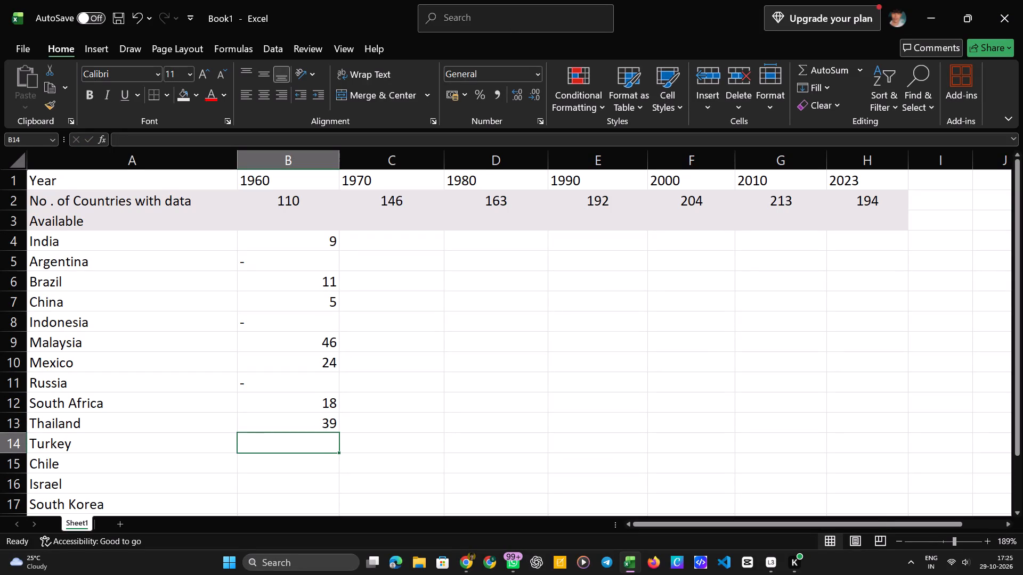
{"action": "key", "text": "2"}
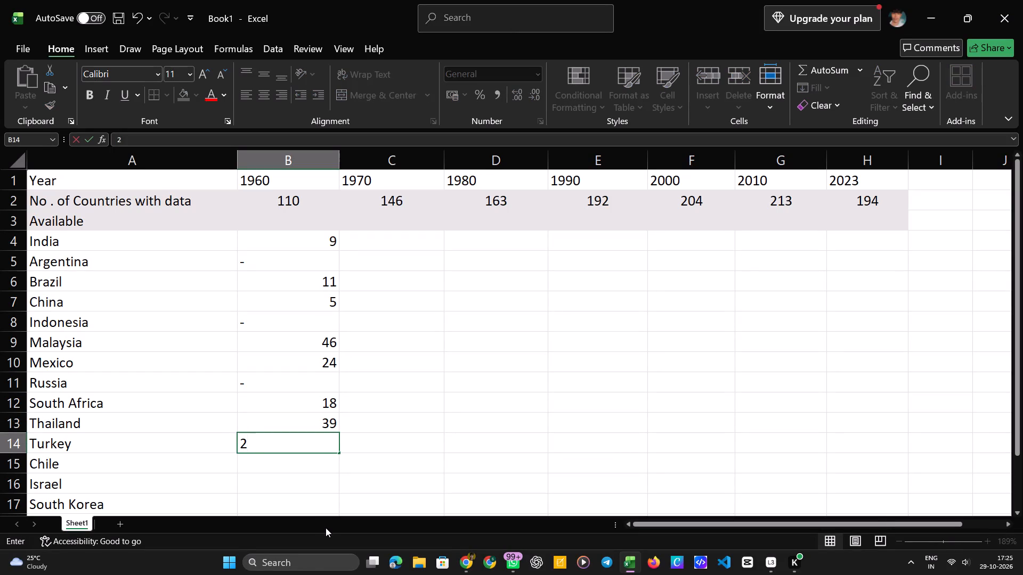
{"action": "key", "text": "0"}
{"action": "key", "text": "Return"}
Fill the 1960 column with 32 for Chile in B15, 38 for Israel in B16 and 34 for South Korea in B17.
{"action": "scroll", "coordinate": [346, 450], "scroll_direction": "down", "scroll_amount": 1}
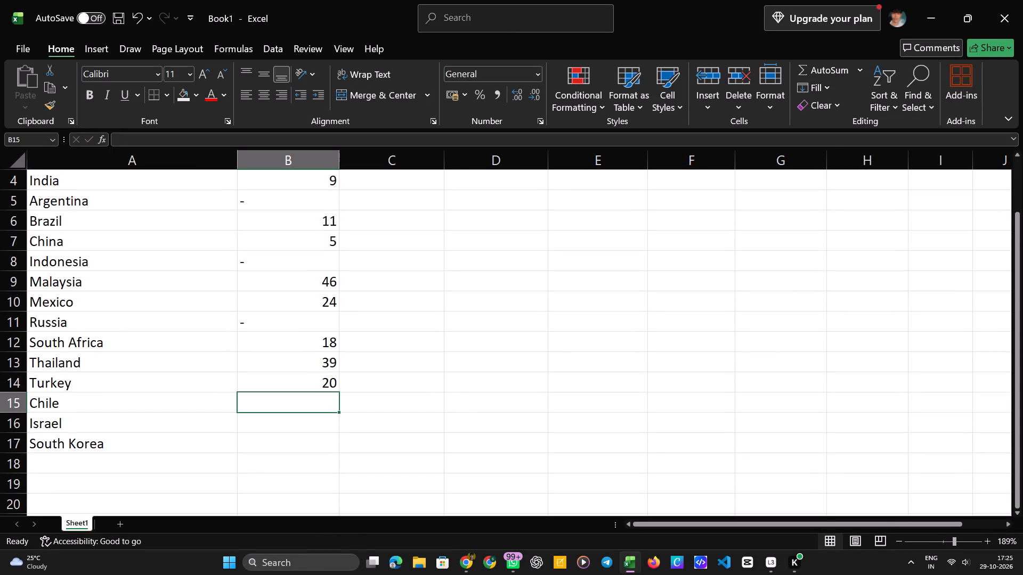
{"action": "type", "text": "32"}
{"action": "key", "text": "Return"}
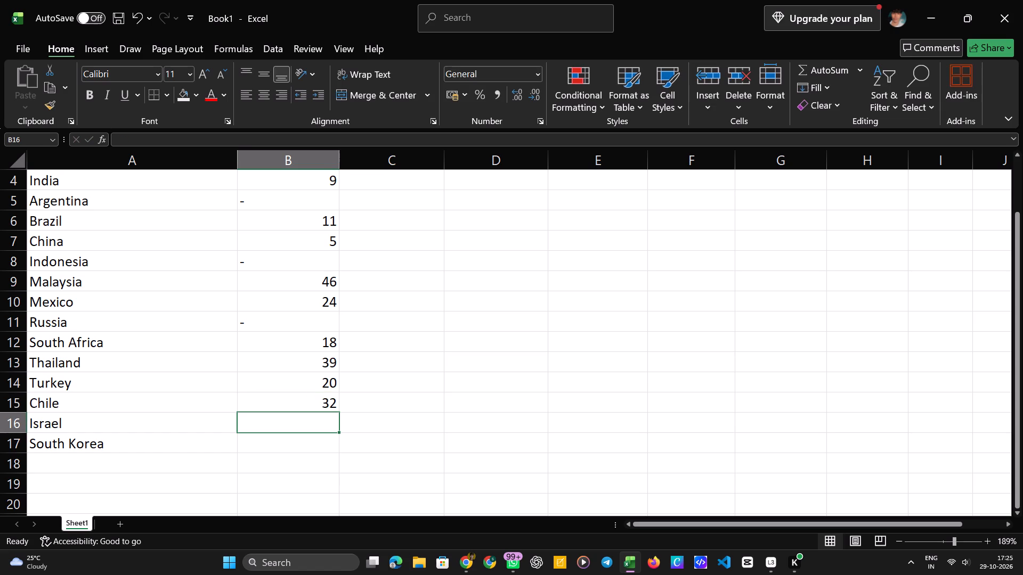
{"action": "key", "text": "3"}
{"action": "key", "text": "8"}
{"action": "key", "text": "Return"}
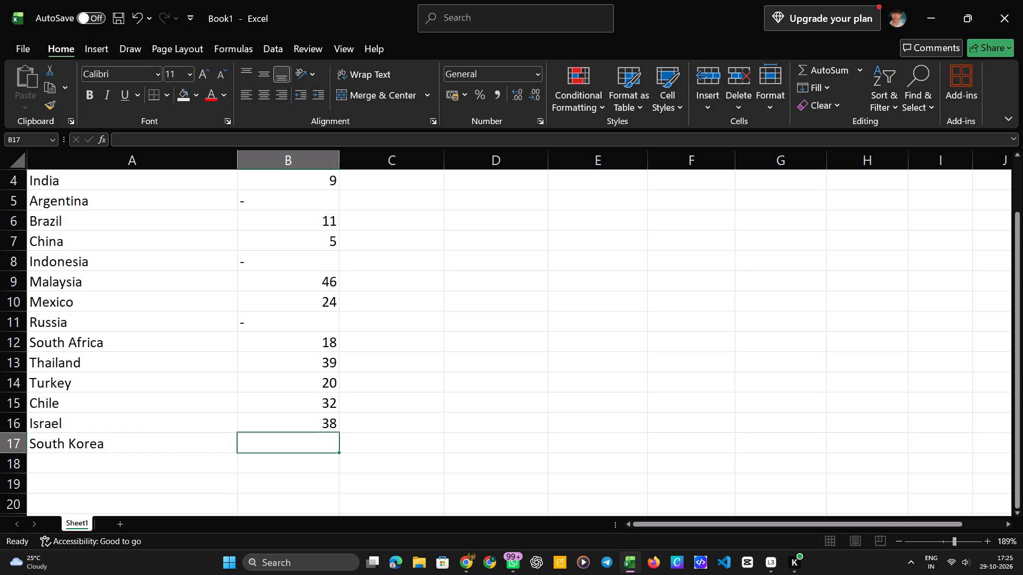
{"action": "key", "text": "3"}
{"action": "key", "text": "4"}
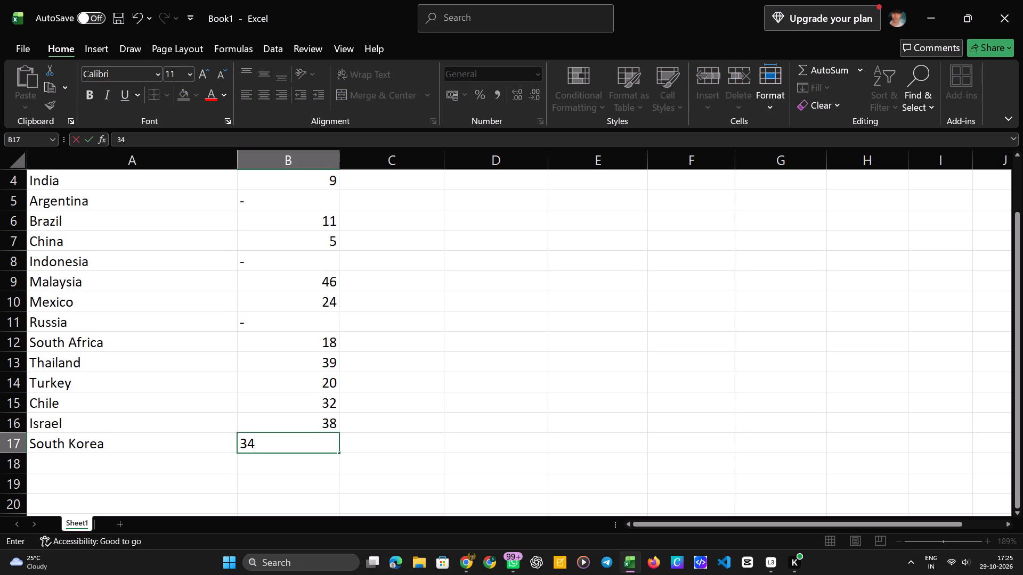
{"action": "scroll", "coordinate": [364, 465], "scroll_direction": "up", "scroll_amount": 2}
{"action": "scroll", "coordinate": [353, 402], "scroll_direction": "down", "scroll_amount": 1}
{"action": "left_click", "coordinate": [304, 302]}
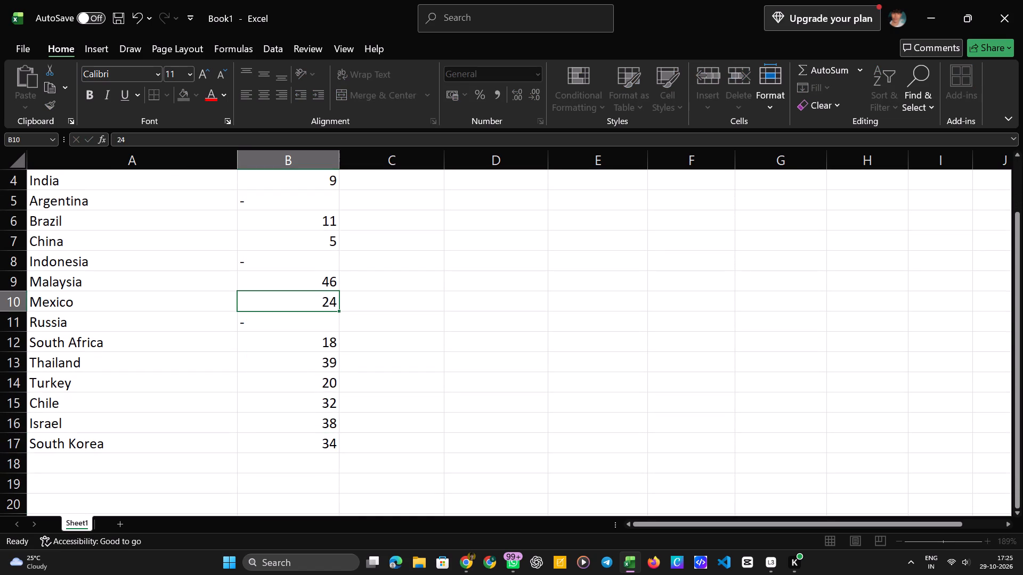
Left-align the 1960 values from India to South Korea in cells B4 to B17.
{"action": "scroll", "coordinate": [327, 322], "scroll_direction": "up", "scroll_amount": 1}
{"action": "left_click_drag", "start_coordinate": [273, 241], "coordinate": [289, 414]}
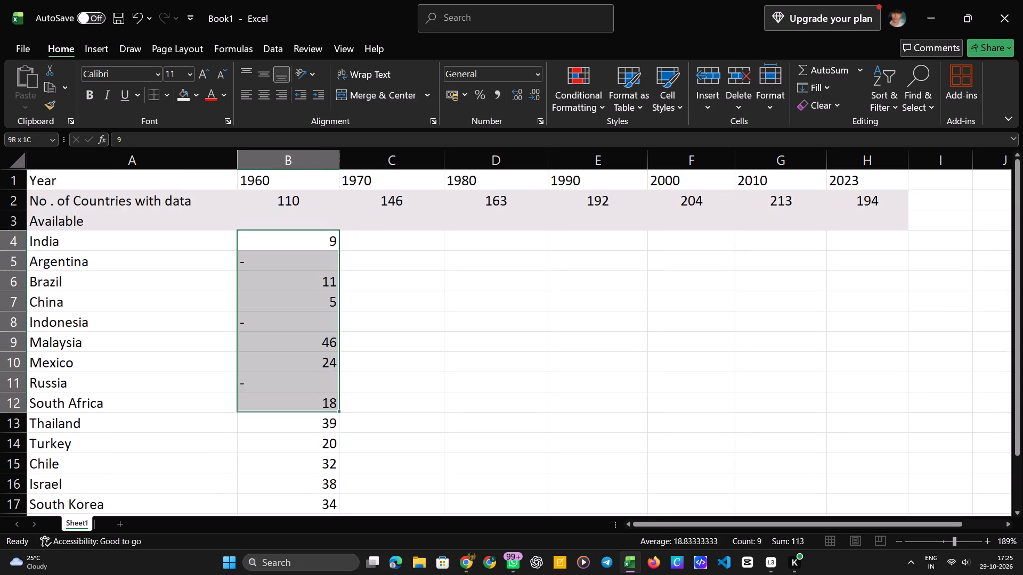
{"action": "left_click_drag", "start_coordinate": [289, 414], "coordinate": [282, 451]}
{"action": "scroll", "coordinate": [282, 395], "scroll_direction": "up", "scroll_amount": 3}
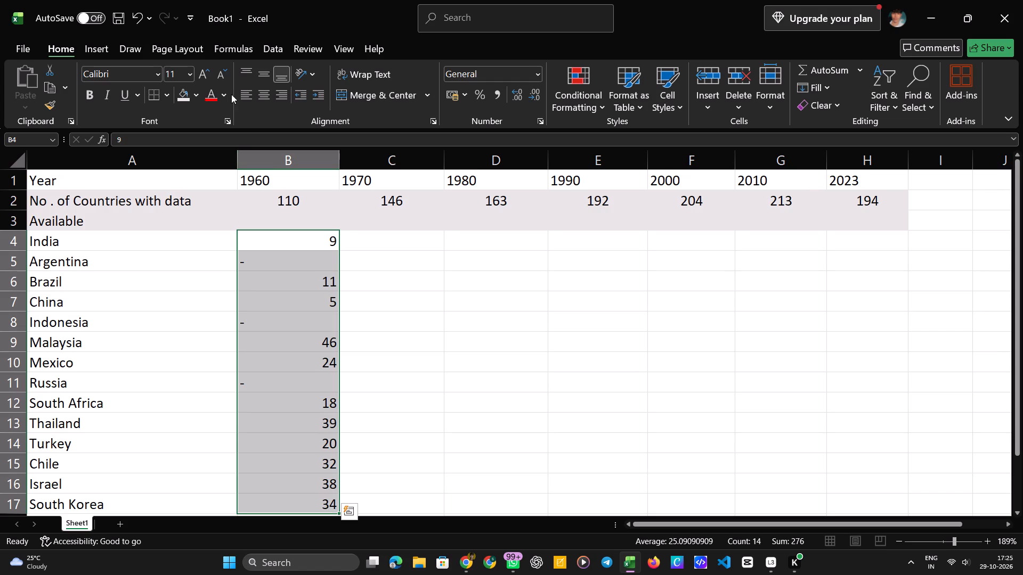
{"action": "left_click", "coordinate": [240, 94]}
Fill the 1970 column with 9 for India in C4, 16 for Argentina in C5 and 10 for Brazil in C6.
{"action": "left_click", "coordinate": [375, 254]}
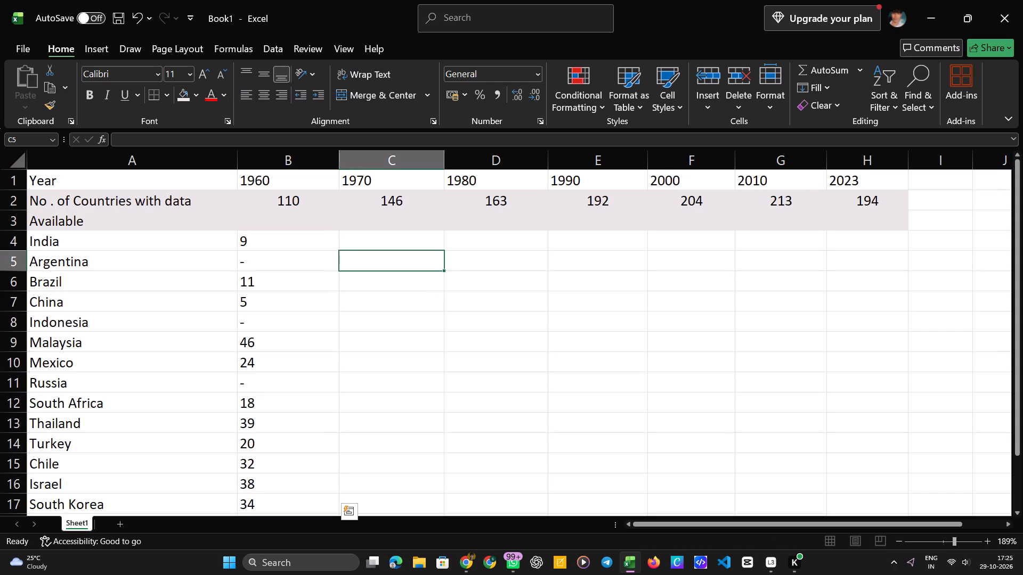
{"action": "left_click", "coordinate": [396, 239]}
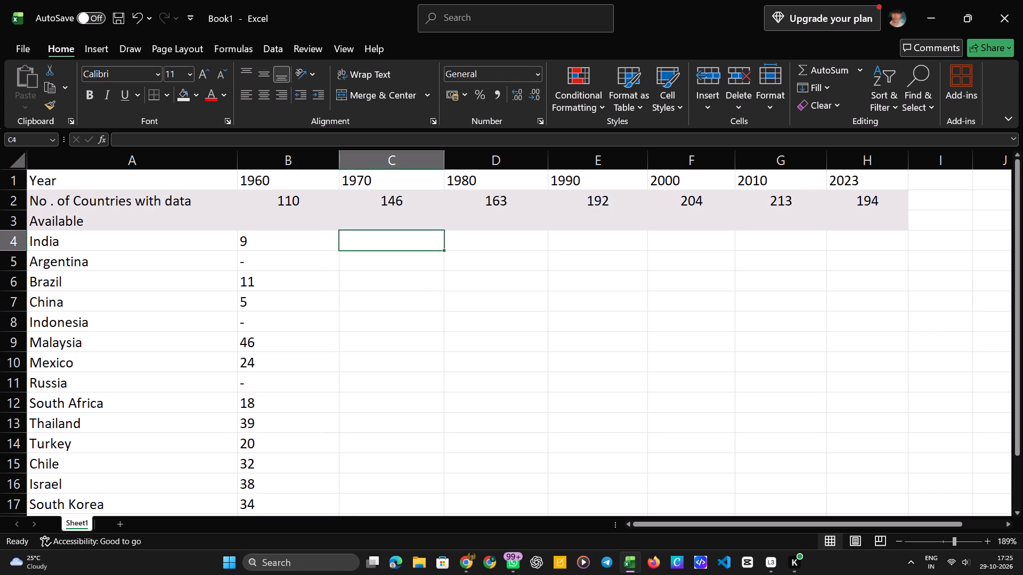
{"action": "key", "text": "9"}
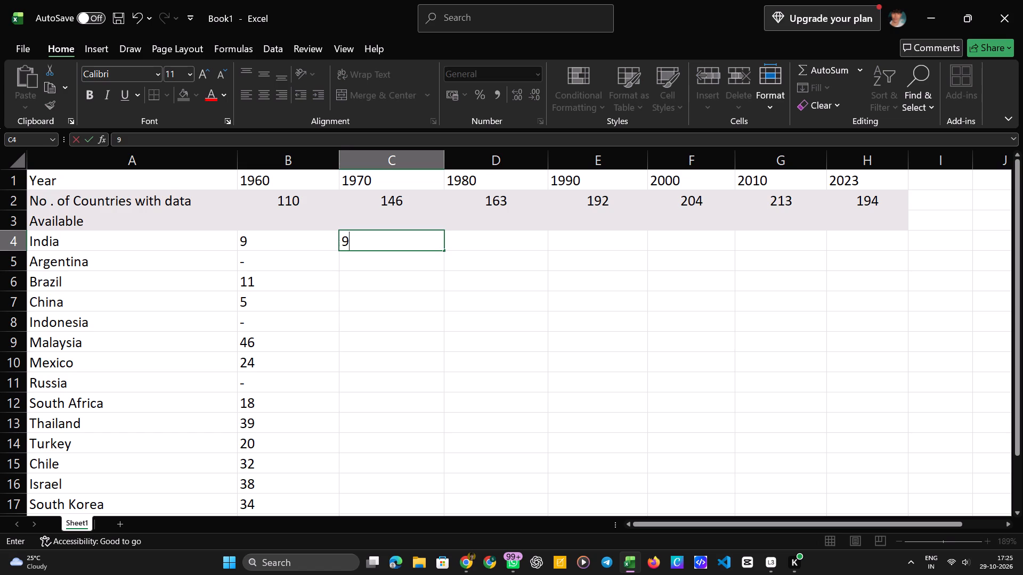
{"action": "key", "text": "Return"}
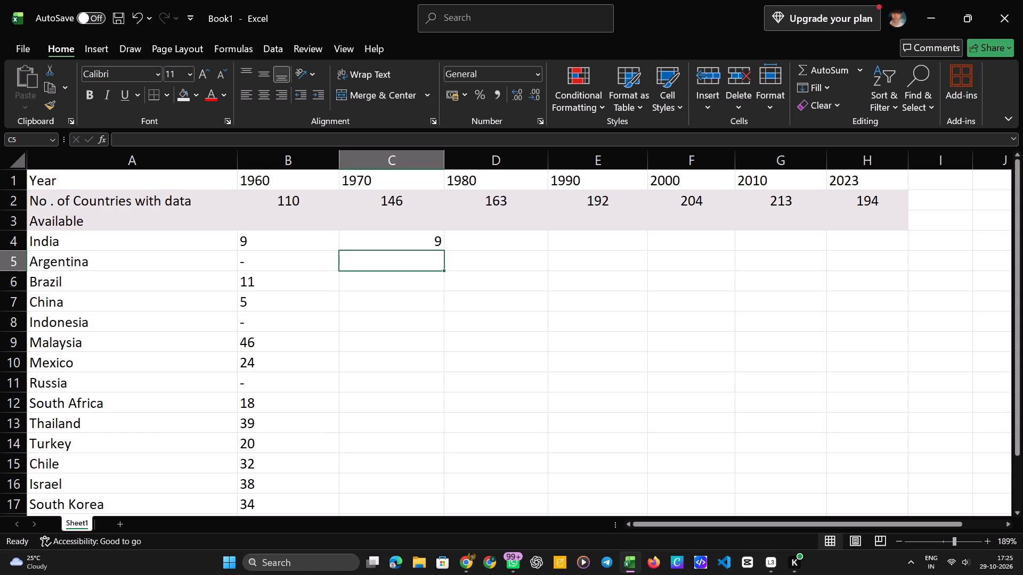
{"action": "key", "text": "1"}
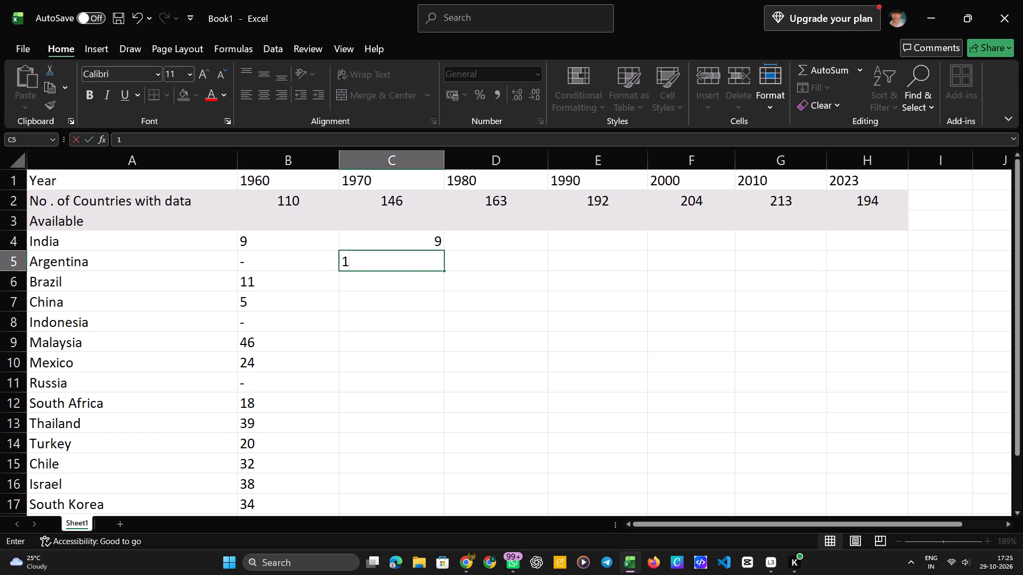
{"action": "key", "text": "6"}
{"action": "left_click", "coordinate": [391, 280]}
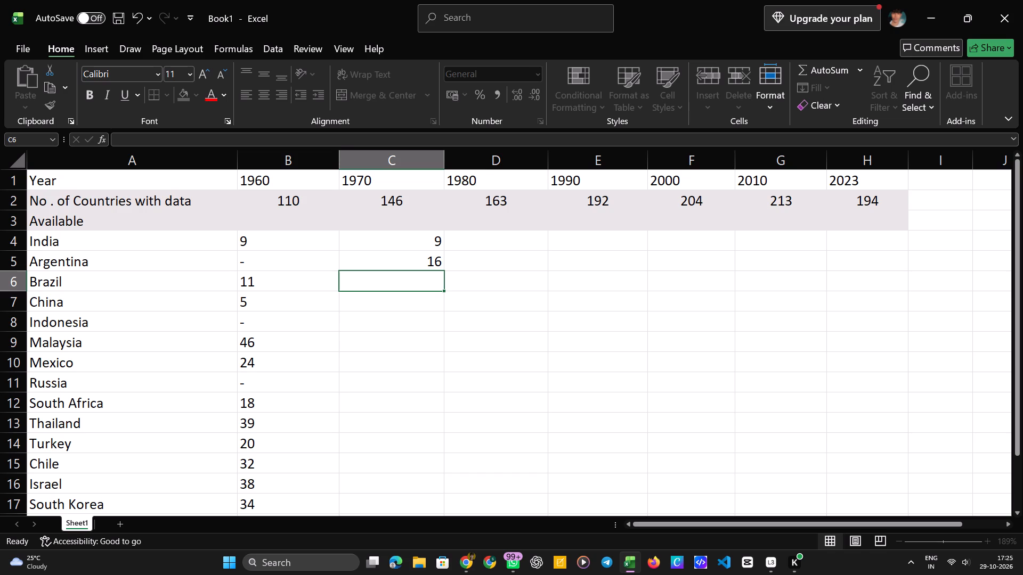
{"action": "key", "text": "1"}
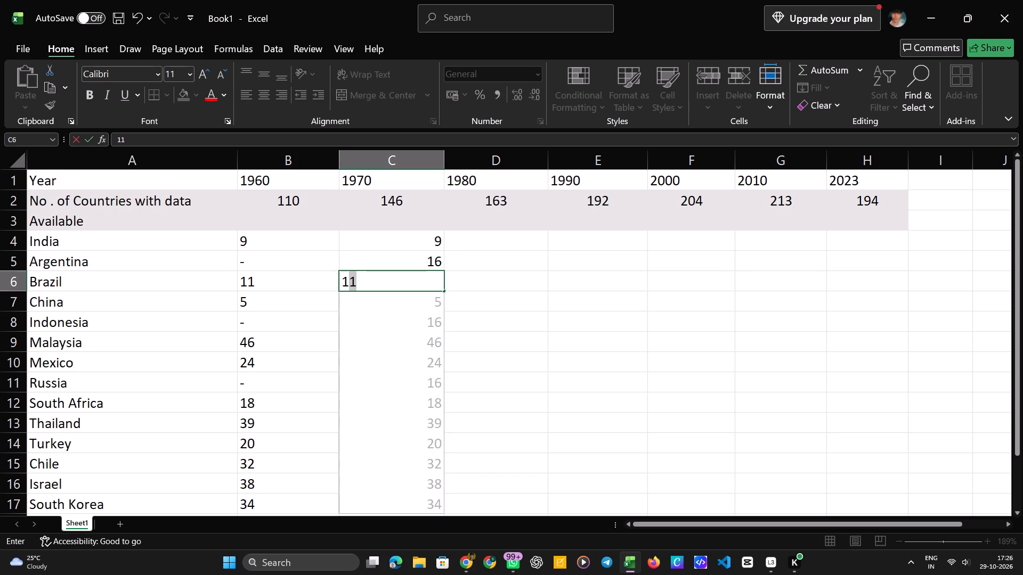
{"action": "key", "text": "0"}
{"action": "key", "text": "Return"}
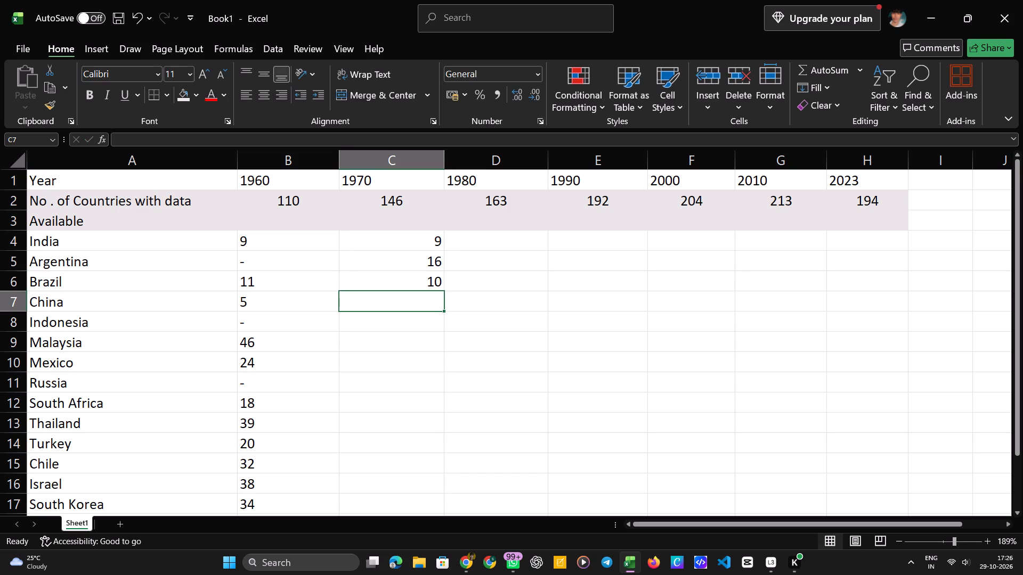
Fill the 1970 column with 7 for China in C7, 30 for Indonesia in C8 and 51 for Malaysia in C9.
{"action": "key", "text": "7"}
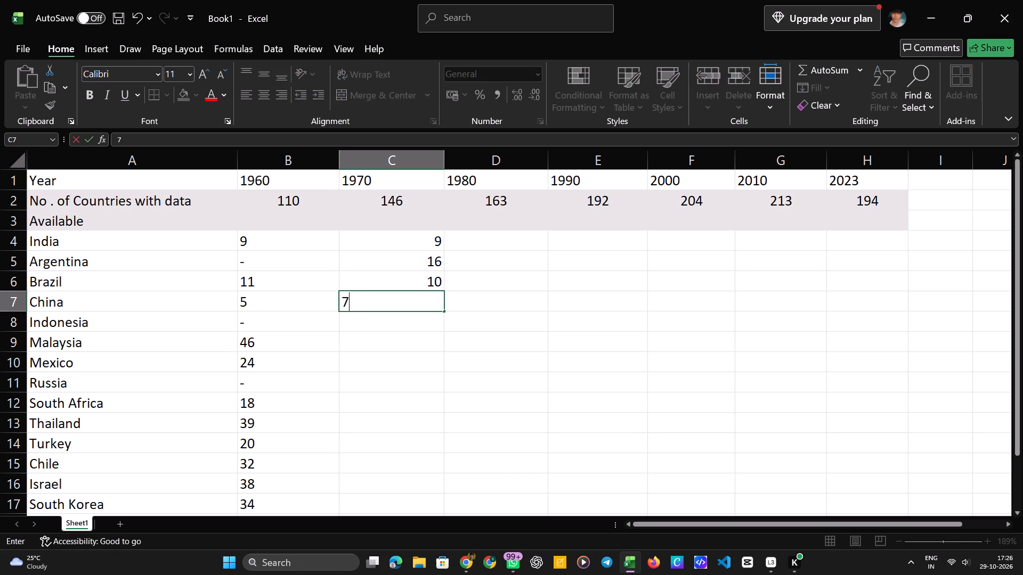
{"action": "key", "text": "Return"}
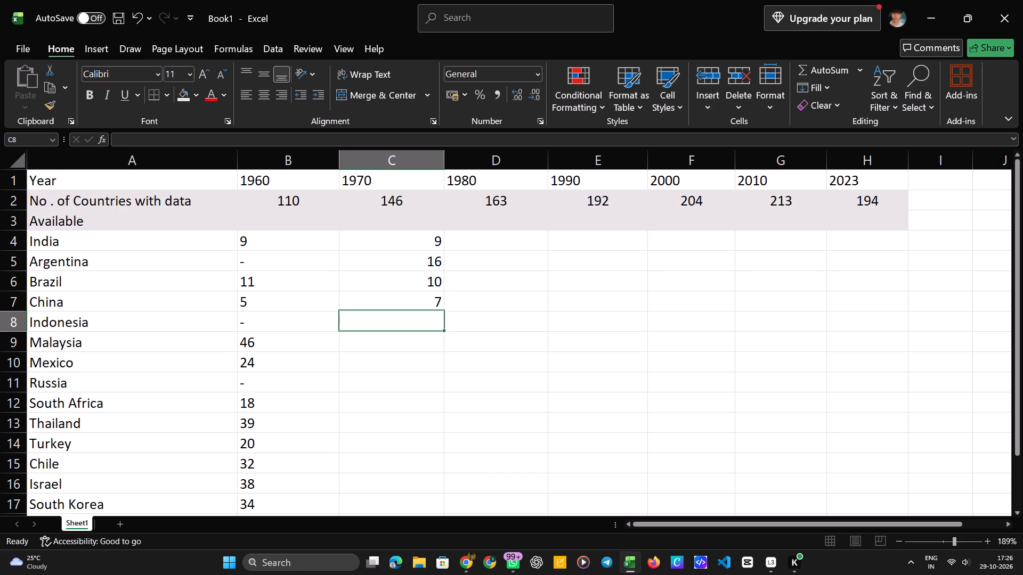
{"action": "key", "text": "3"}
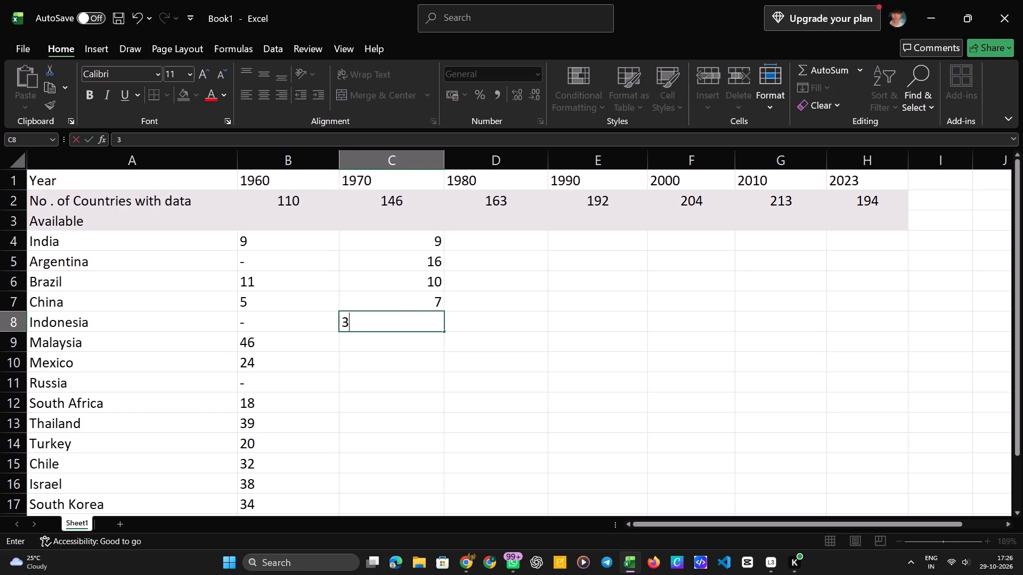
{"action": "key", "text": "0"}
{"action": "key", "text": "Return"}
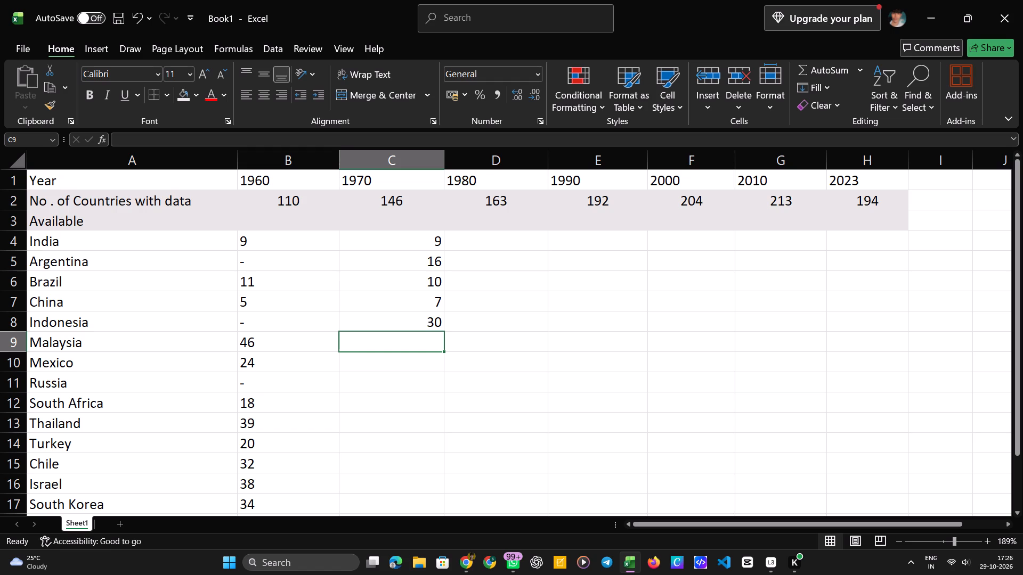
{"action": "key", "text": "5"}
{"action": "key", "text": "1"}
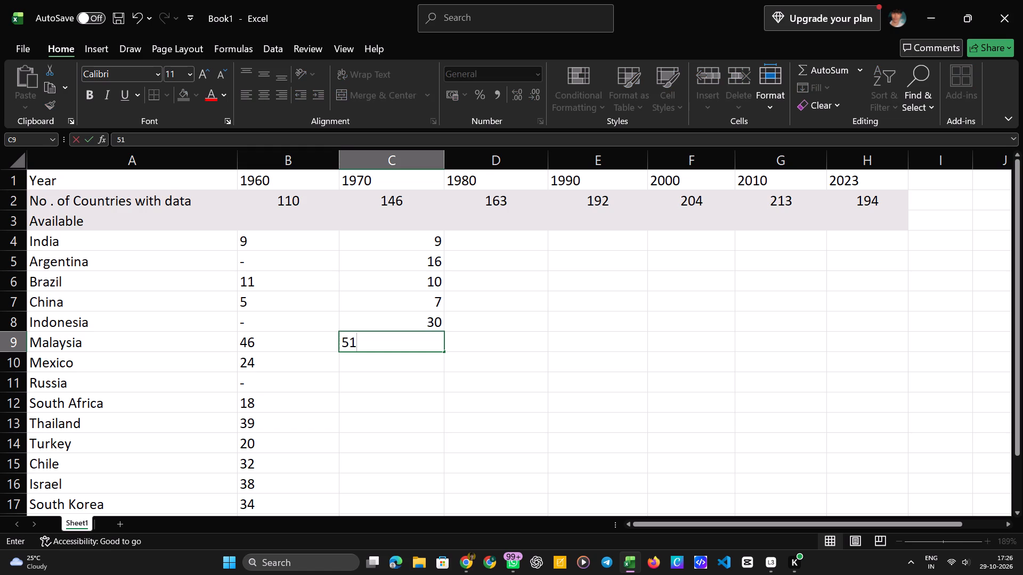
{"action": "key", "text": "Return"}
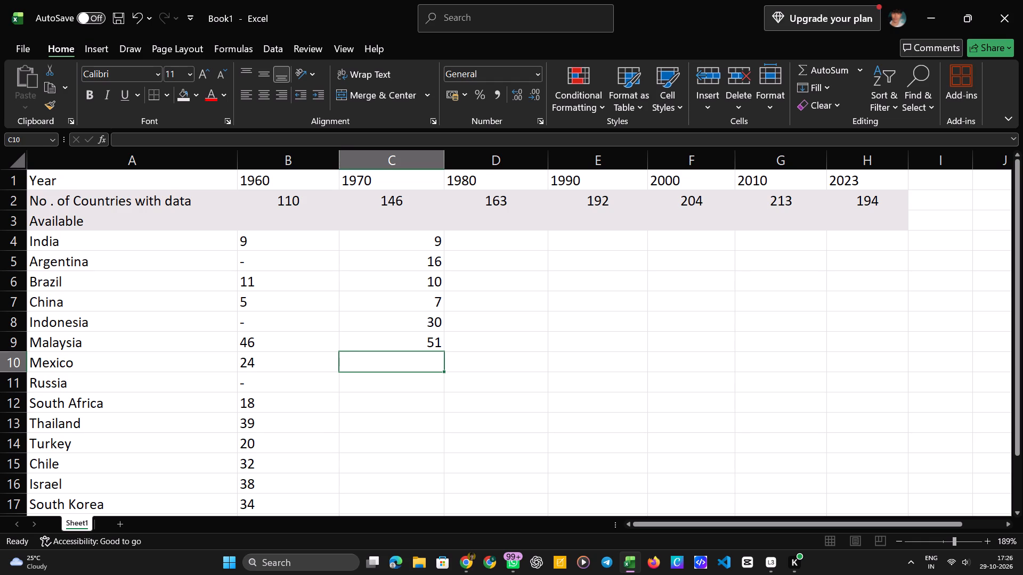
Fill the 1970 column with 15 for Mexico in C10, a hyphen for Russia in C11 and 19 for South Africa in C12.
{"action": "key", "text": "1"}
{"action": "key", "text": "5"}
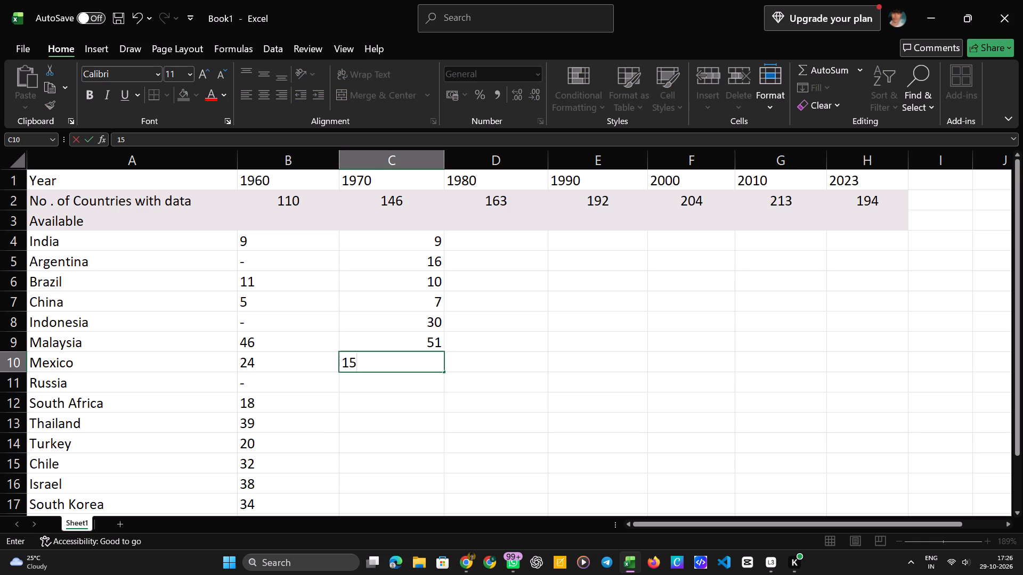
{"action": "key", "text": "Return"}
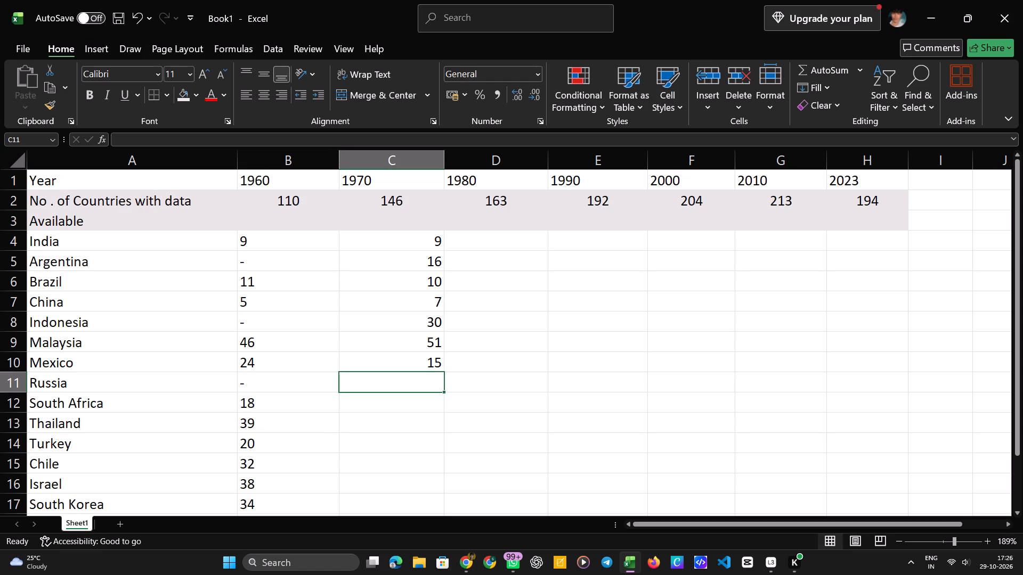
{"action": "key", "text": "minus"}
{"action": "key", "text": "Return"}
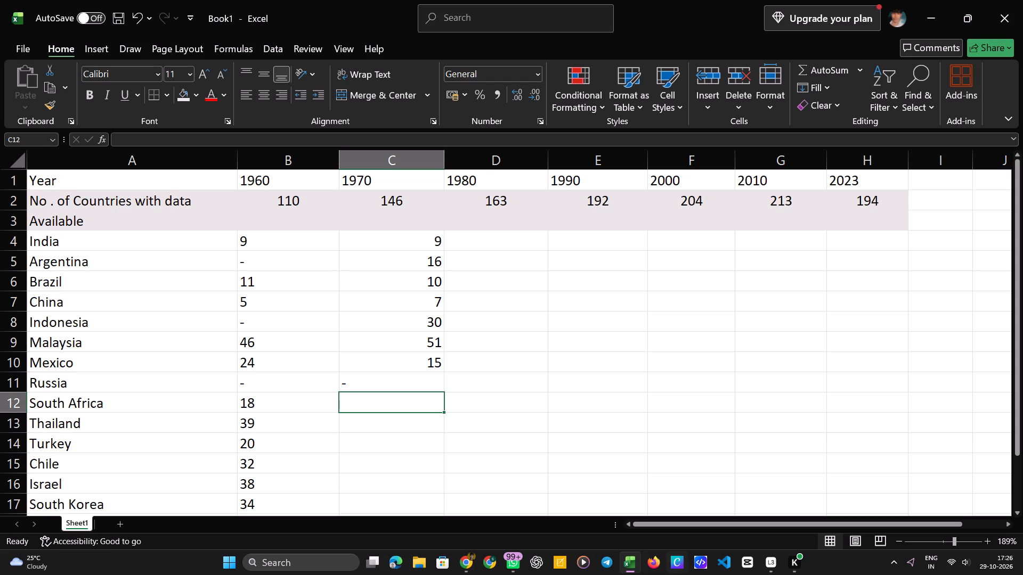
{"action": "key", "text": "1"}
{"action": "key", "text": "9"}
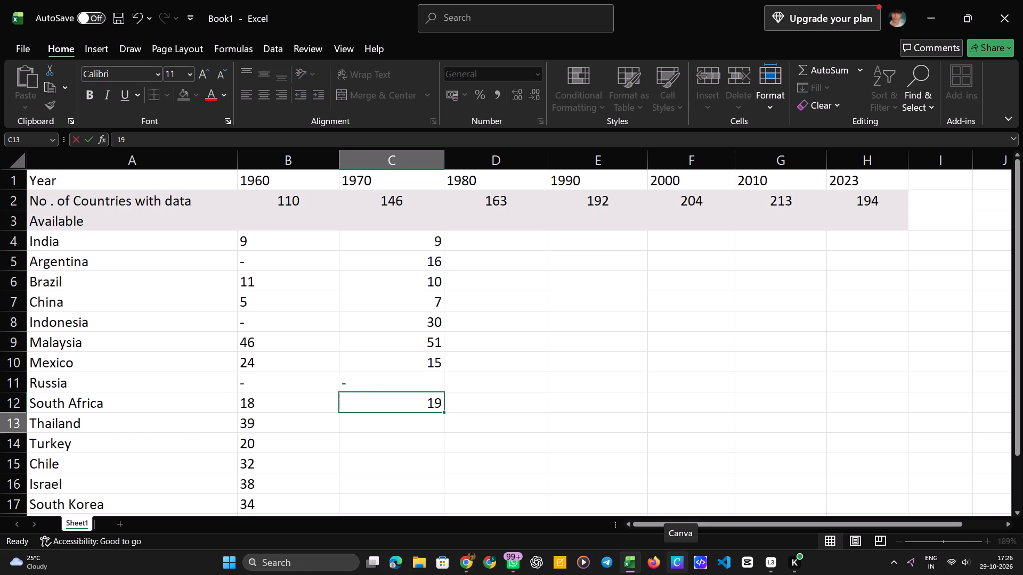
{"action": "key", "text": "Return"}
Fill the 1970 column with 40 for Thailand in C13 and 20 for Turkey in C14.
{"action": "key", "text": "4"}
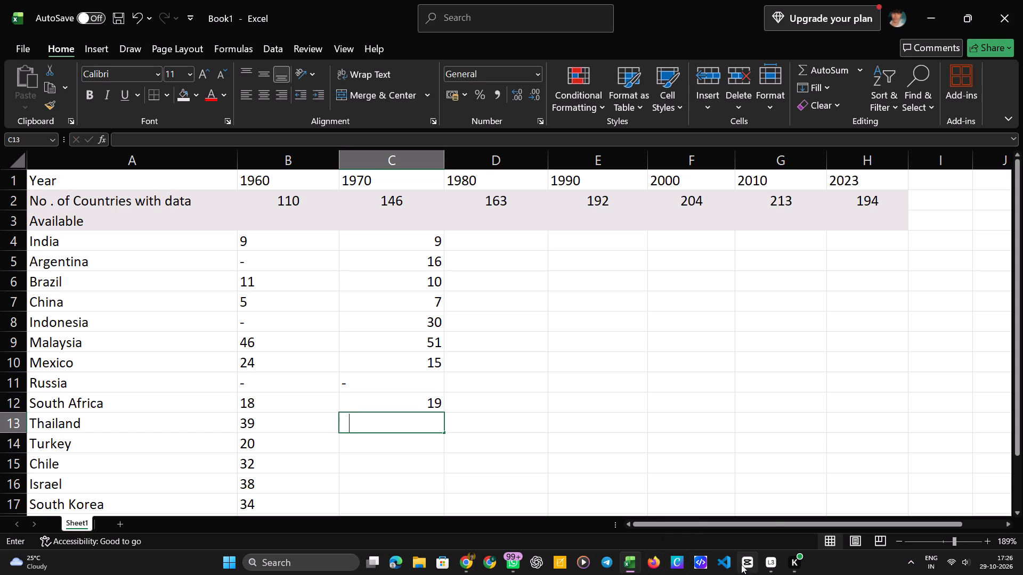
{"action": "key", "text": "0"}
{"action": "key", "text": "Return"}
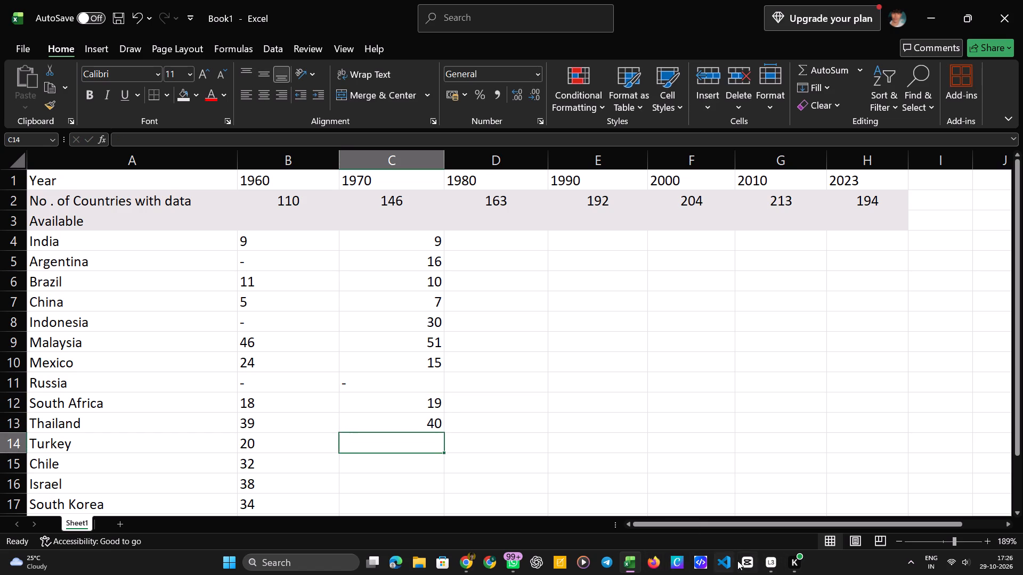
{"action": "key", "text": "2"}
{"action": "key", "text": "0"}
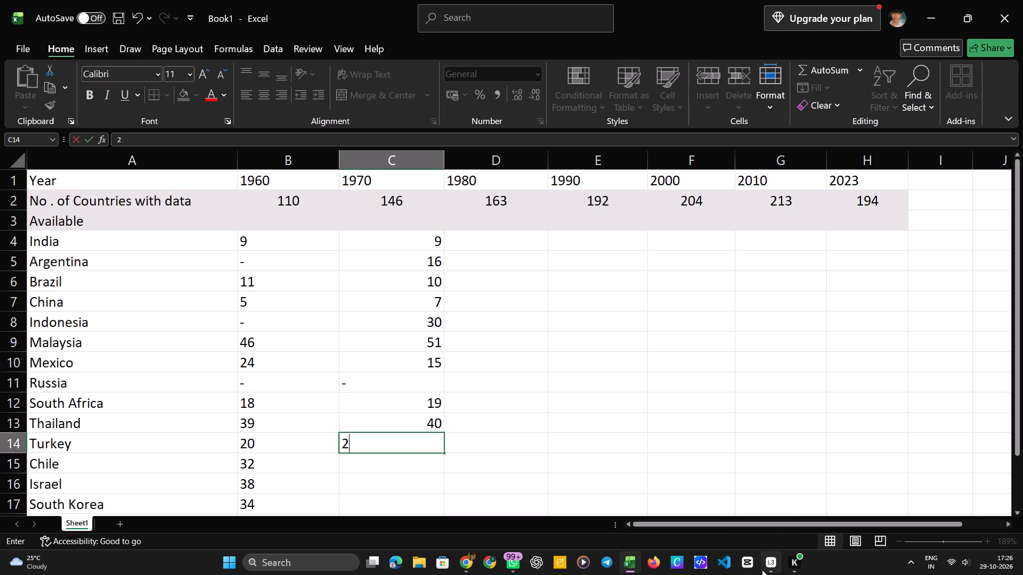
{"action": "key", "text": "Return"}
Fill the 1970 column with 31 for Chile in C15, 38 for Israel in C16 and 32 for South Korea in C17.
{"action": "scroll", "coordinate": [756, 533], "scroll_direction": "down", "scroll_amount": 1}
{"action": "scroll", "coordinate": [705, 420], "scroll_direction": "down", "scroll_amount": 2}
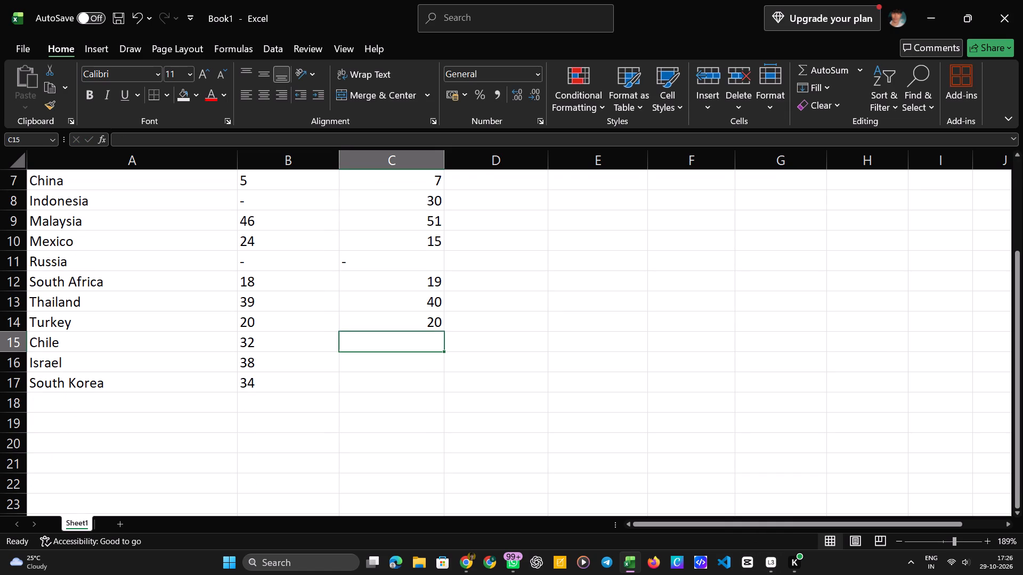
{"action": "type", "text": "31"}
{"action": "key", "text": "Return"}
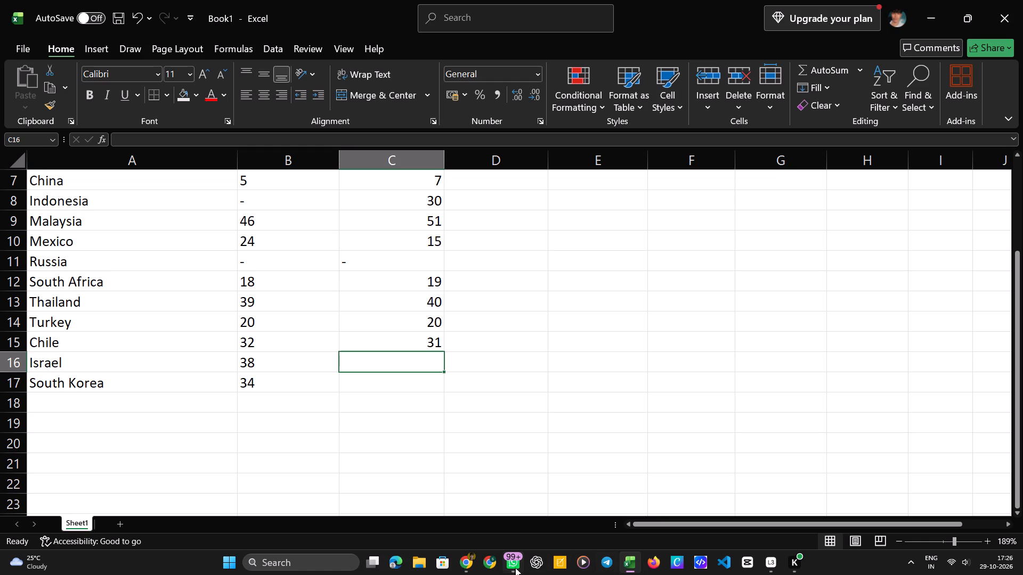
{"action": "key", "text": "3"}
{"action": "key", "text": "8"}
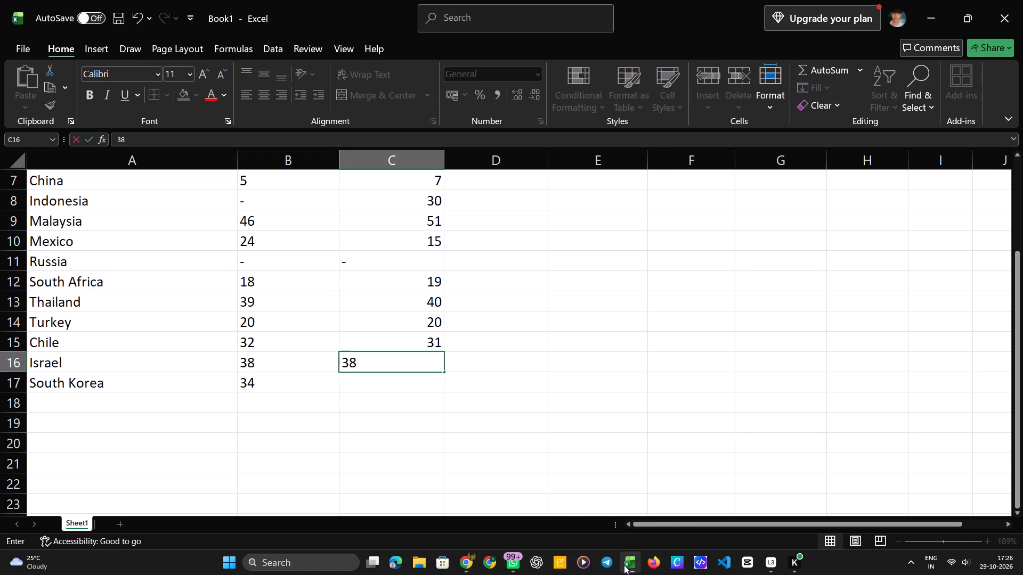
{"action": "key", "text": "Return"}
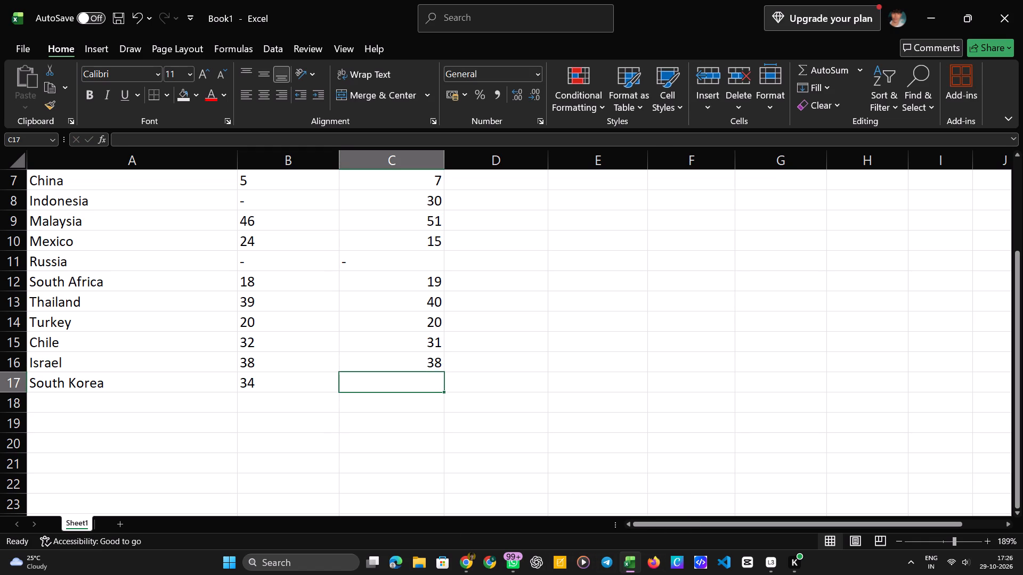
{"action": "type", "text": "32"}
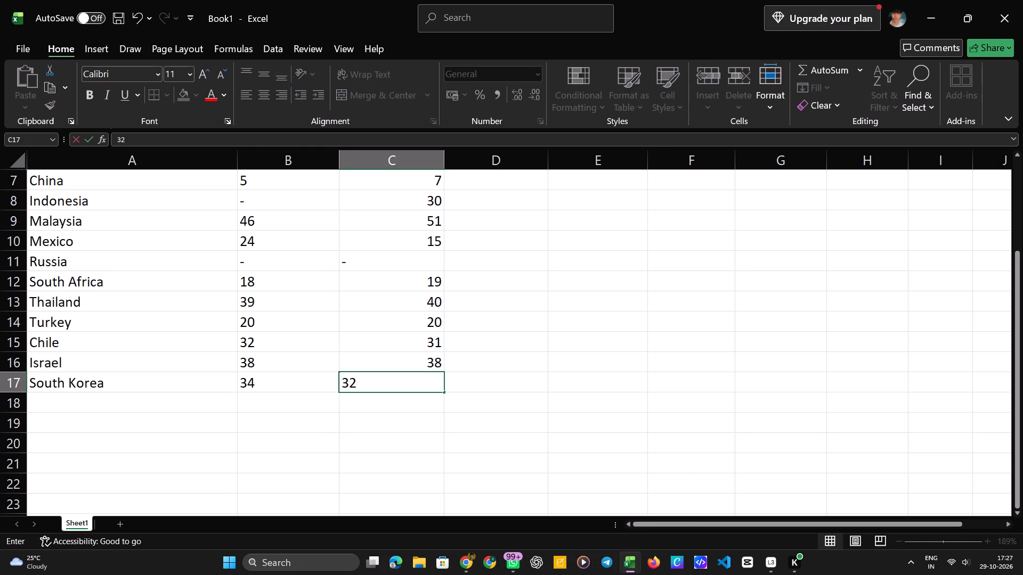
{"action": "left_click", "coordinate": [483, 344]}
Left-align the 1970 values from India to South Korea in cells C4 to C17.
{"action": "scroll", "coordinate": [494, 315], "scroll_direction": "up", "scroll_amount": 4}
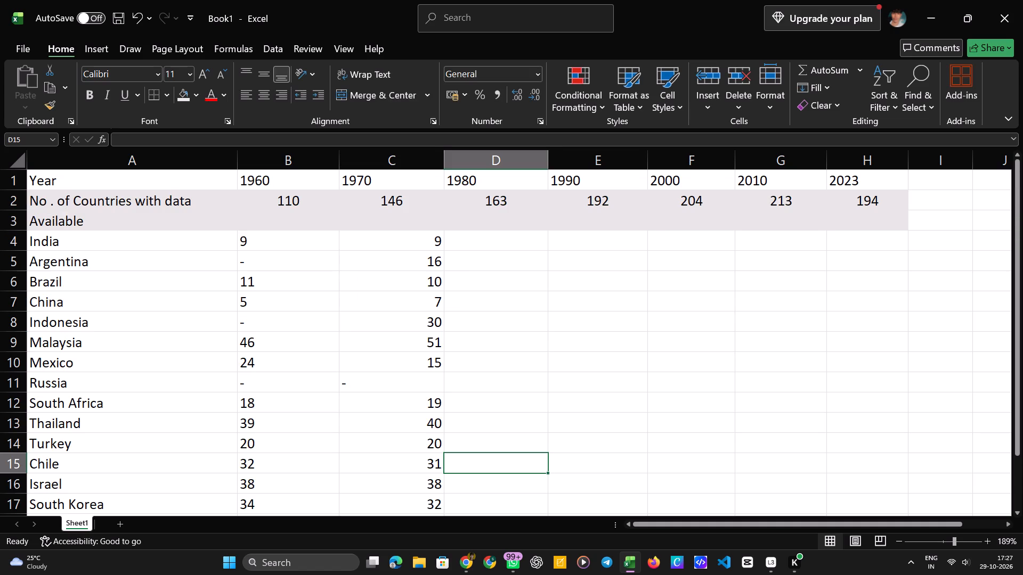
{"action": "left_click_drag", "start_coordinate": [421, 242], "coordinate": [423, 456]}
{"action": "left_click", "coordinate": [246, 88]}
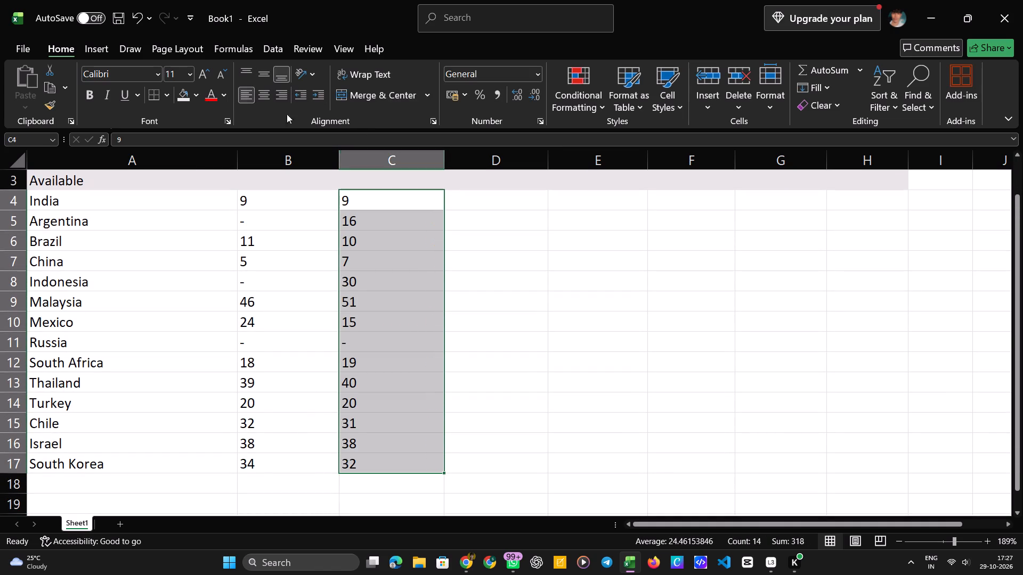
Fill the 1980 column with 13 for India in D4 and 22 for Argentina in D5.
{"action": "scroll", "coordinate": [474, 238], "scroll_direction": "up", "scroll_amount": 3}
{"action": "left_click", "coordinate": [516, 246]}
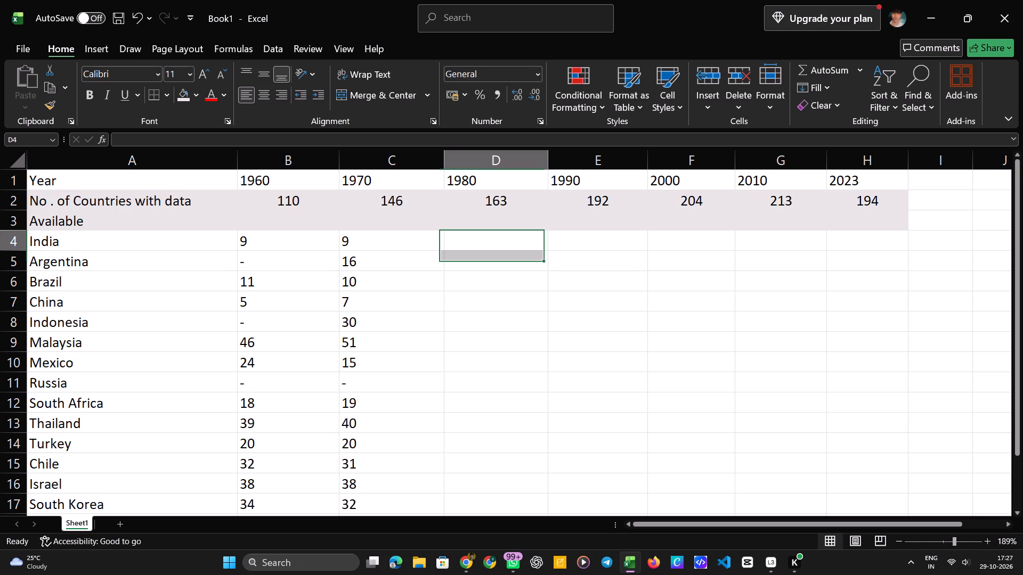
{"action": "type", "text": "13"}
{"action": "key", "text": "Return"}
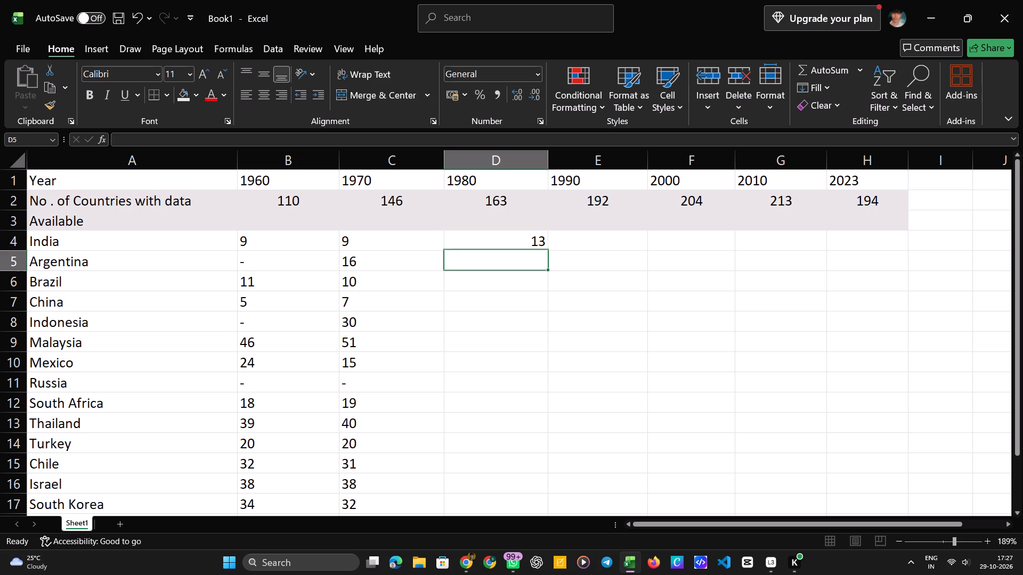
{"action": "type", "text": "22"}
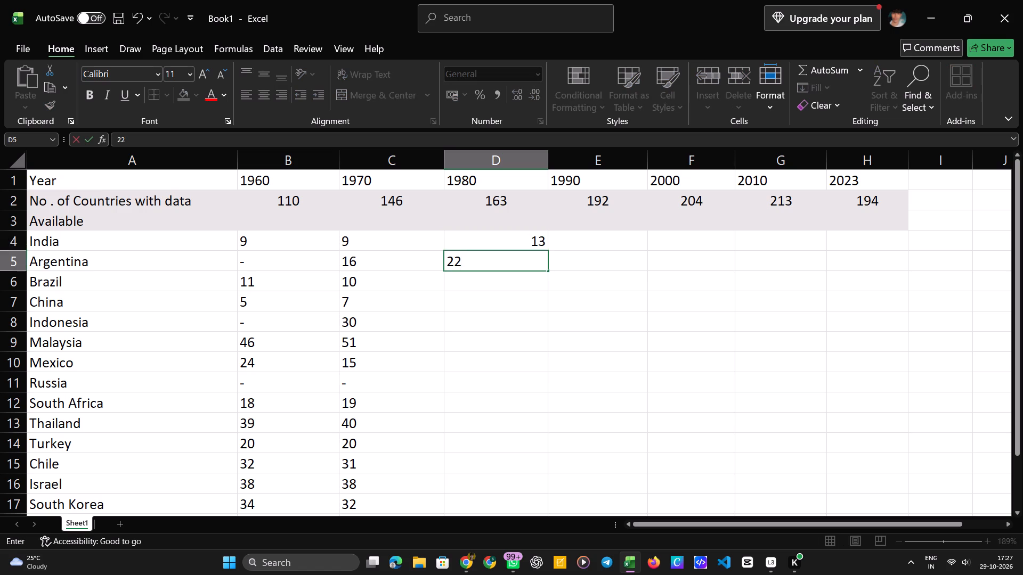
{"action": "key", "text": "Return"}
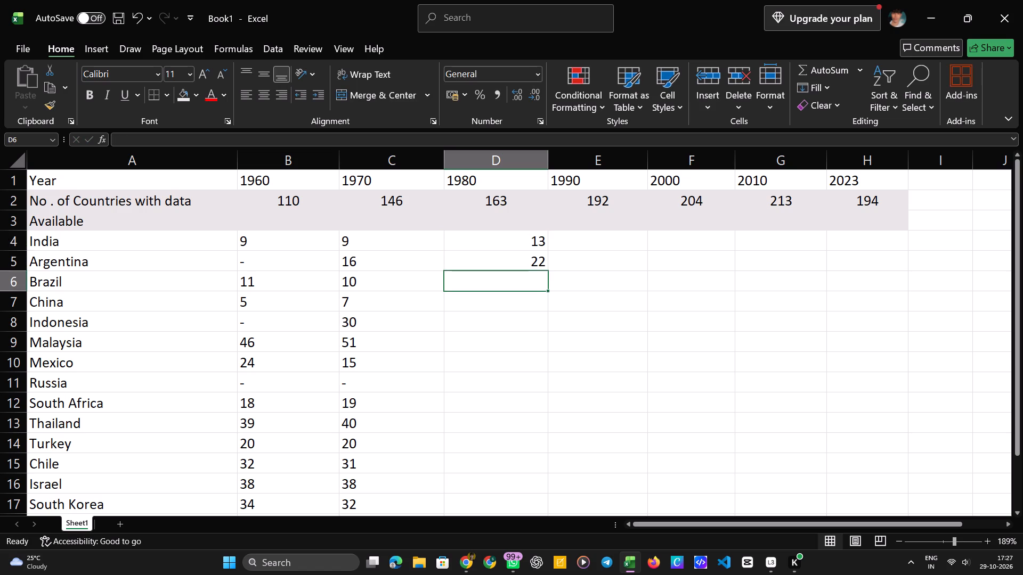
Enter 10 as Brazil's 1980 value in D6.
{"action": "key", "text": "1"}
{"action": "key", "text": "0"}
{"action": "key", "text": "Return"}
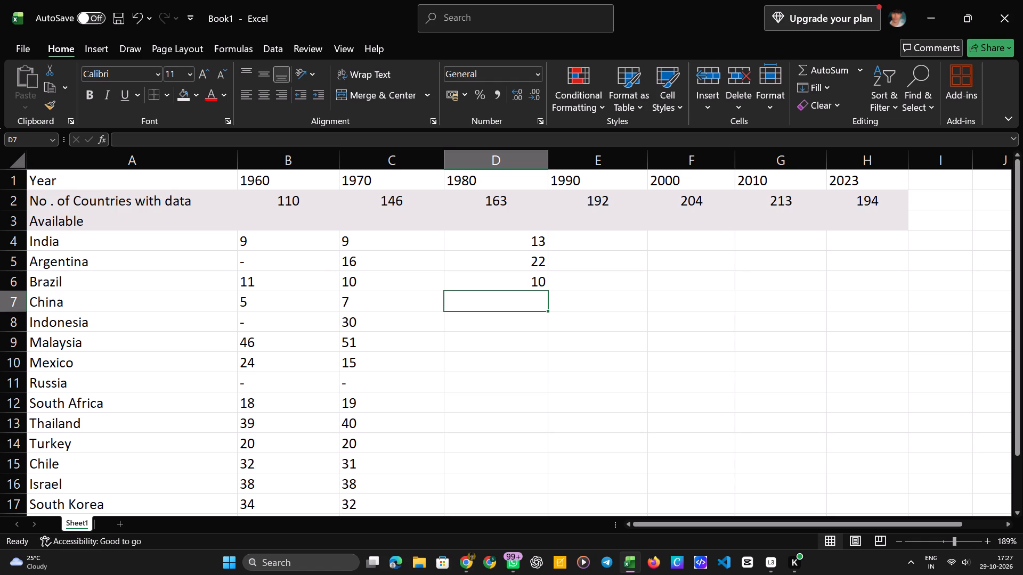
Change Brazil's 1980 value in D6 to 8.
{"action": "left_click", "coordinate": [538, 281]}
{"action": "key", "text": "BackSpace"}
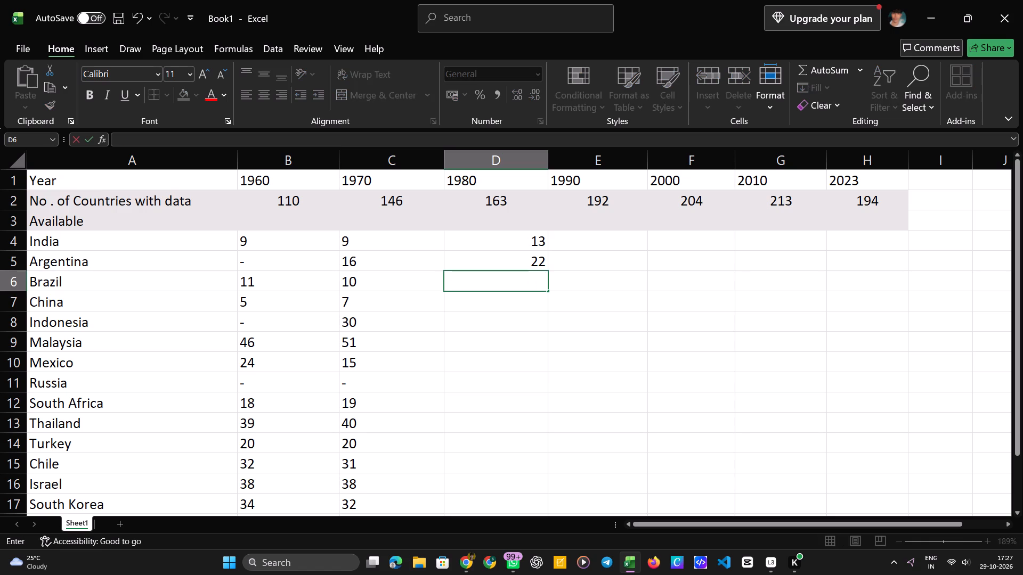
{"action": "key", "text": "8"}
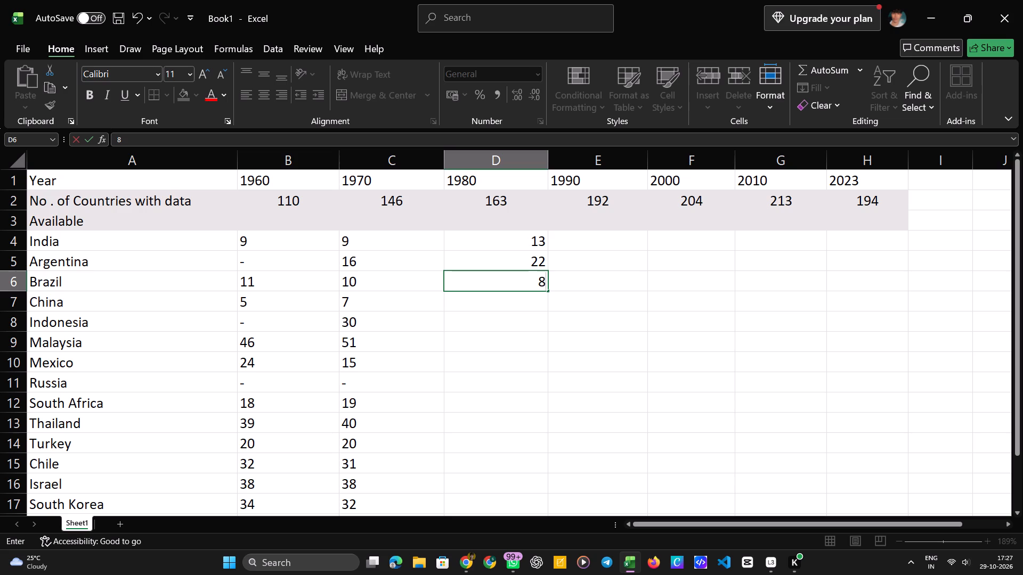
{"action": "left_click", "coordinate": [516, 314]}
Fill the 1980 column with 12 for China in D7, 23 for Indonesia in D8 and 44 for Malaysia in D9.
{"action": "left_click", "coordinate": [515, 303]}
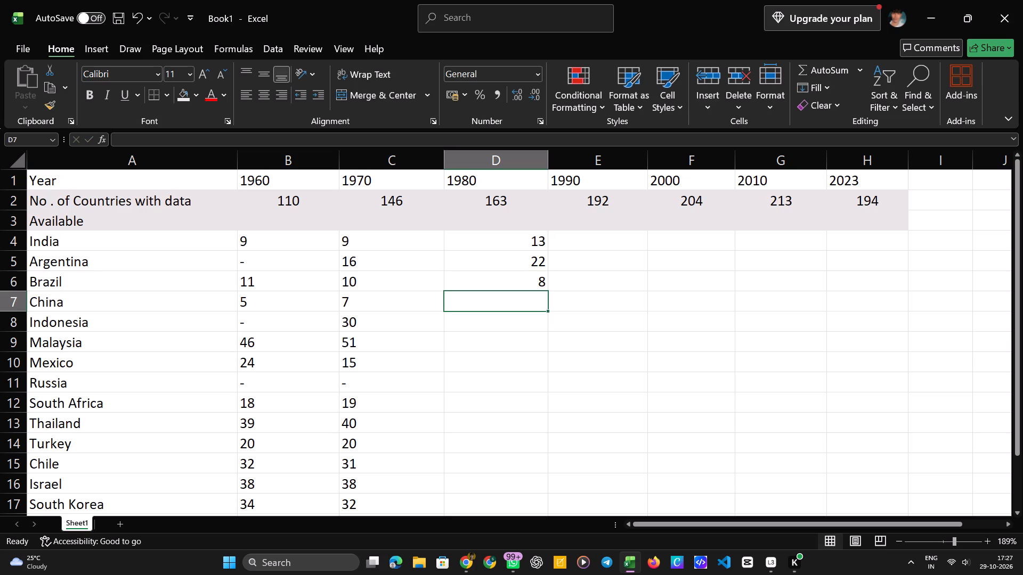
{"action": "key", "text": "1"}
{"action": "key", "text": "2"}
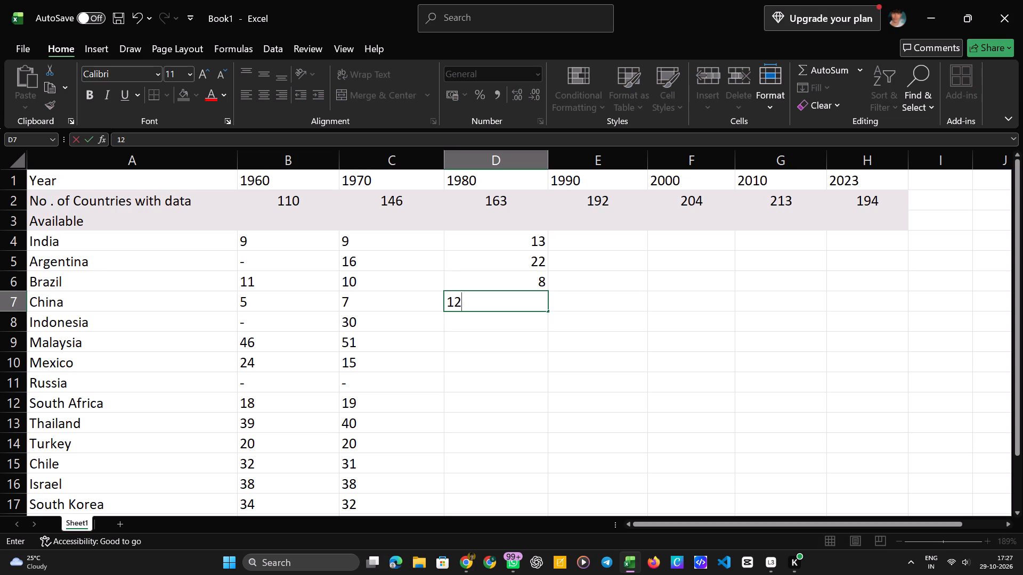
{"action": "key", "text": "Return"}
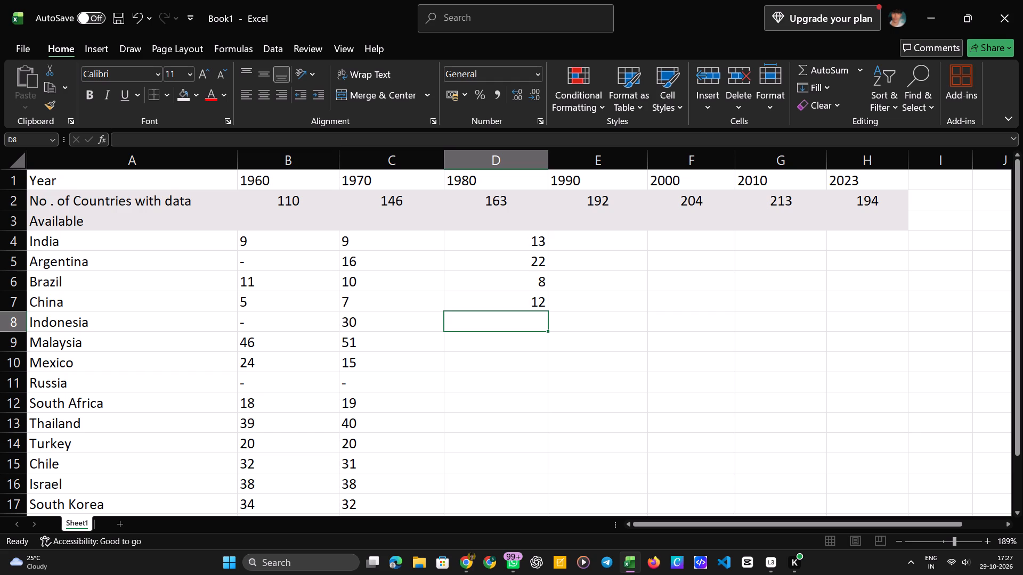
{"action": "key", "text": "2"}
{"action": "key", "text": "3"}
{"action": "key", "text": "Return"}
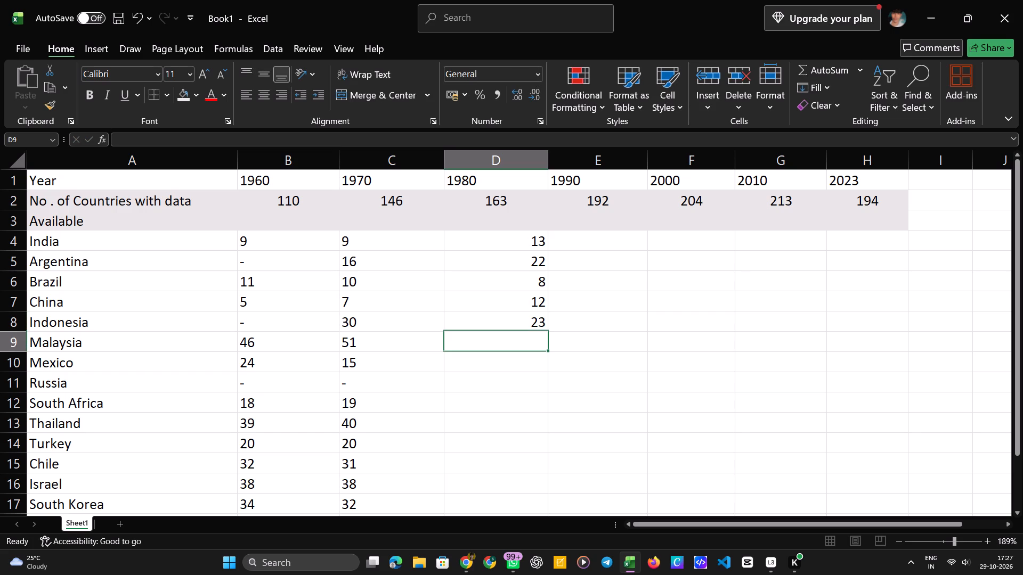
{"action": "key", "text": "4"}
{"action": "key", "text": "4"}
{"action": "key", "text": "Return"}
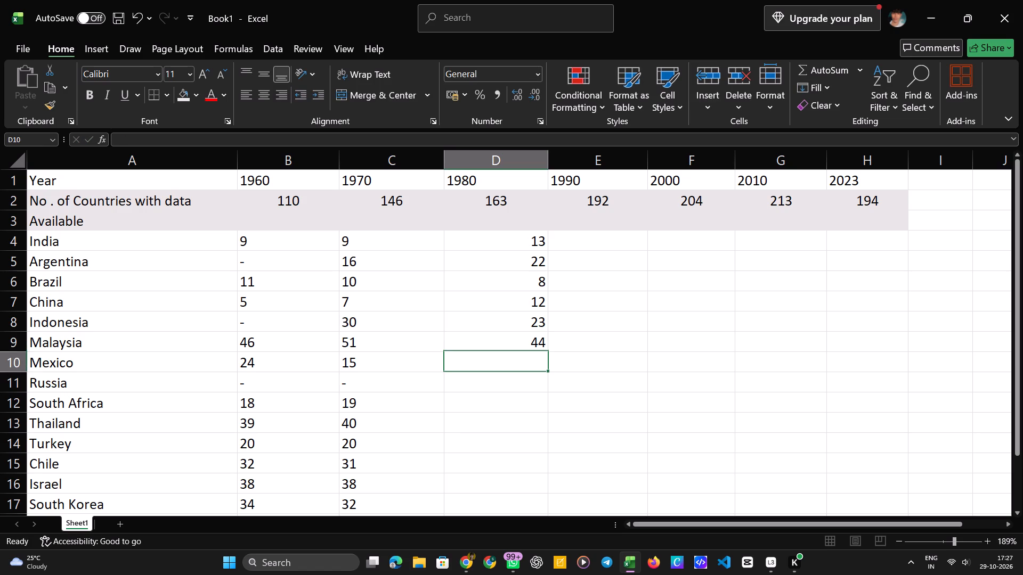
Fill the 1980 column with 10 for Mexico in D10, a dash for Russia in D11 and 20 for South Africa in D12.
{"action": "key", "text": "1"}
{"action": "key", "text": "0"}
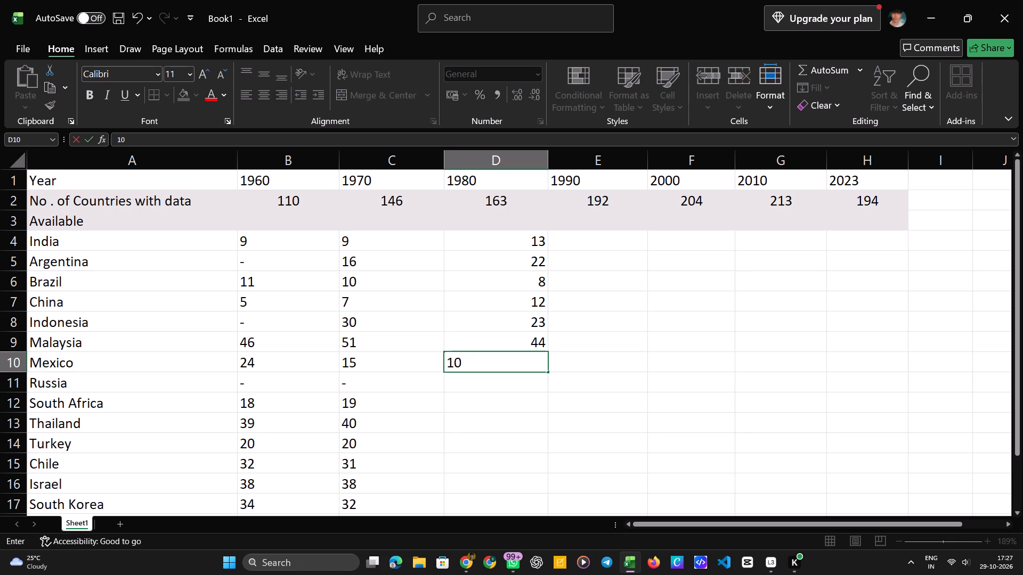
{"action": "key", "text": "Return"}
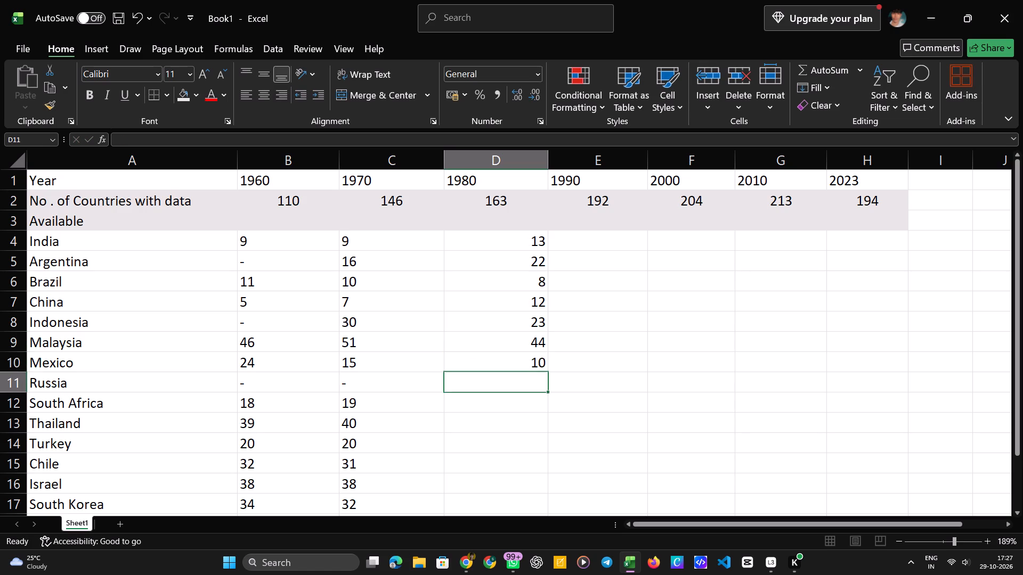
{"action": "key", "text": "minus"}
{"action": "key", "text": "Return"}
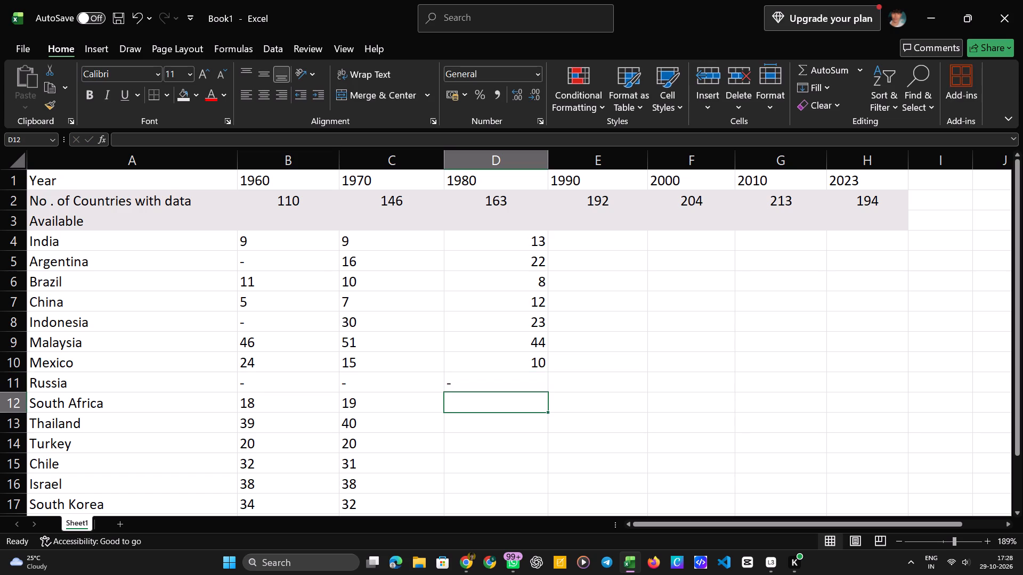
{"action": "key", "text": "3"}
{"action": "key", "text": "BackSpace"}
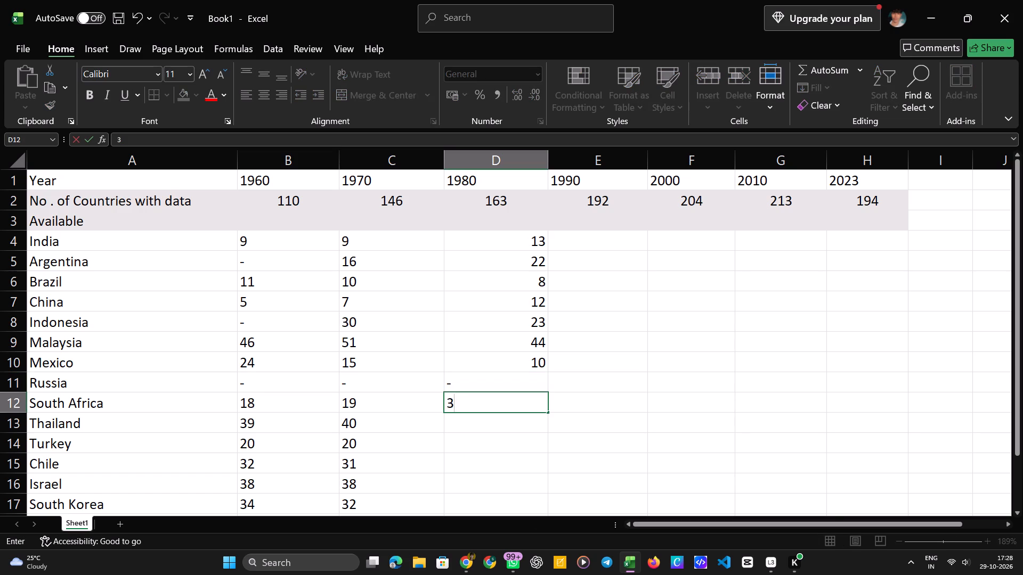
{"action": "key", "text": "2"}
{"action": "key", "text": "0"}
{"action": "key", "text": "Return"}
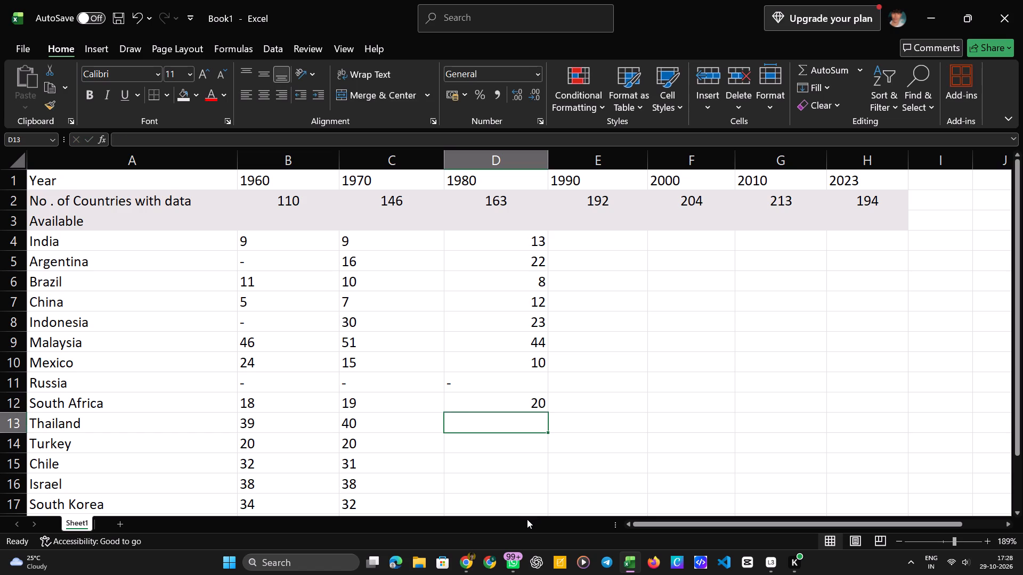
Fill the 1980 column with 39 for Thailand in D13, 25 for Turkey in D14 and 40 for Chile in D15.
{"action": "scroll", "coordinate": [517, 395], "scroll_direction": "down", "scroll_amount": 1}
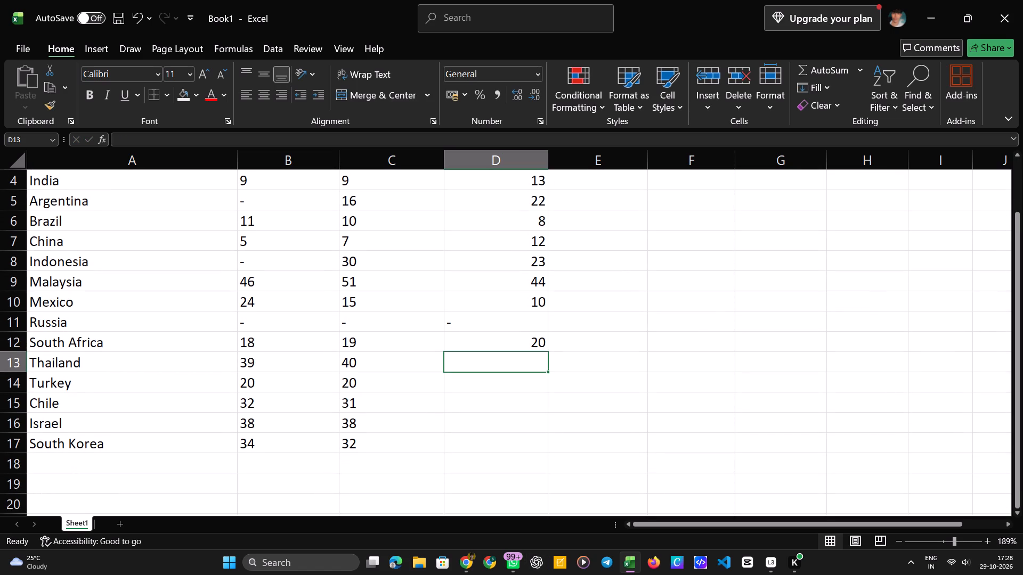
{"action": "key", "text": "3"}
{"action": "key", "text": "9"}
{"action": "key", "text": "Return"}
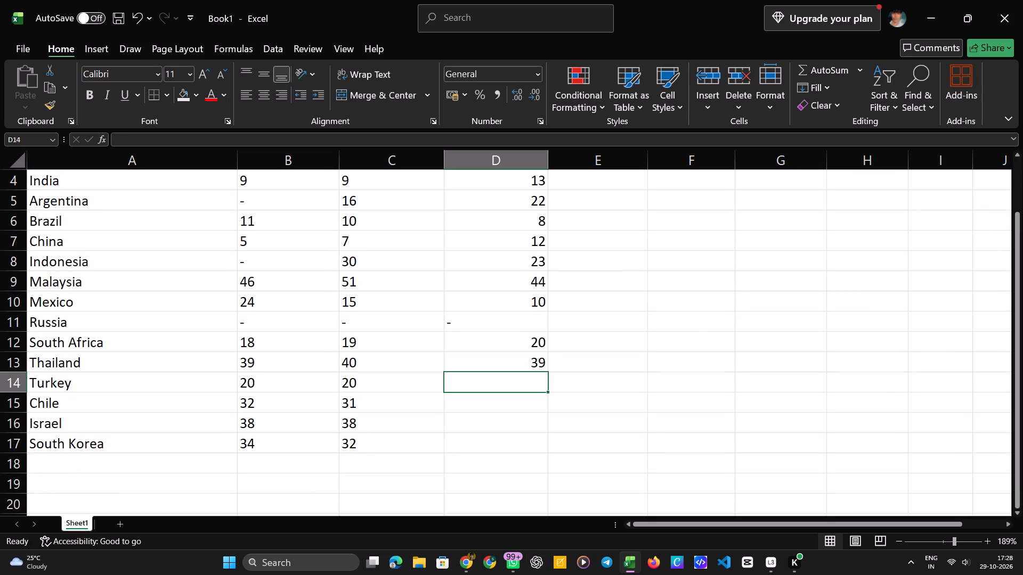
{"action": "type", "text": "25"}
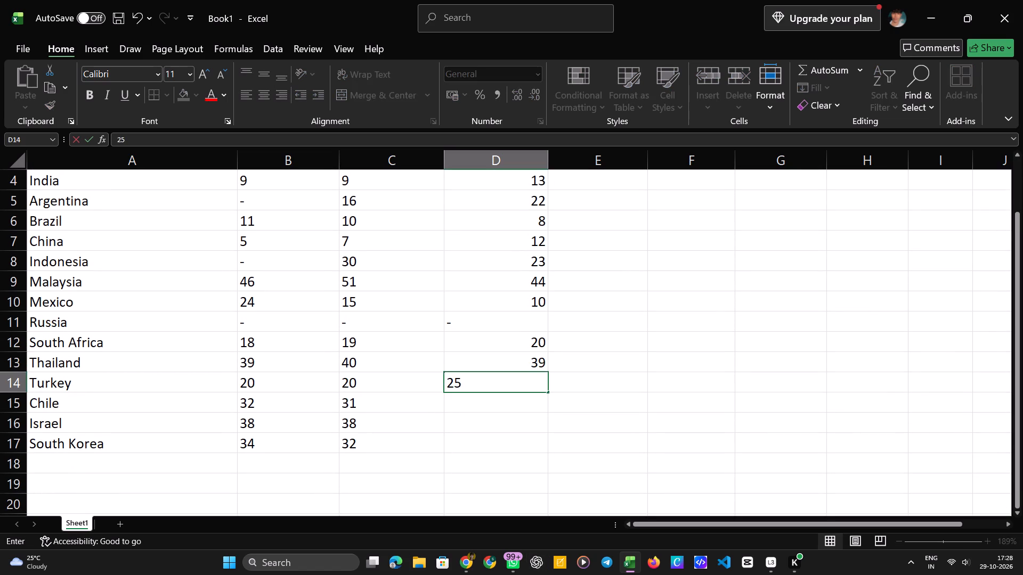
{"action": "key", "text": "Return"}
{"action": "key", "text": "4"}
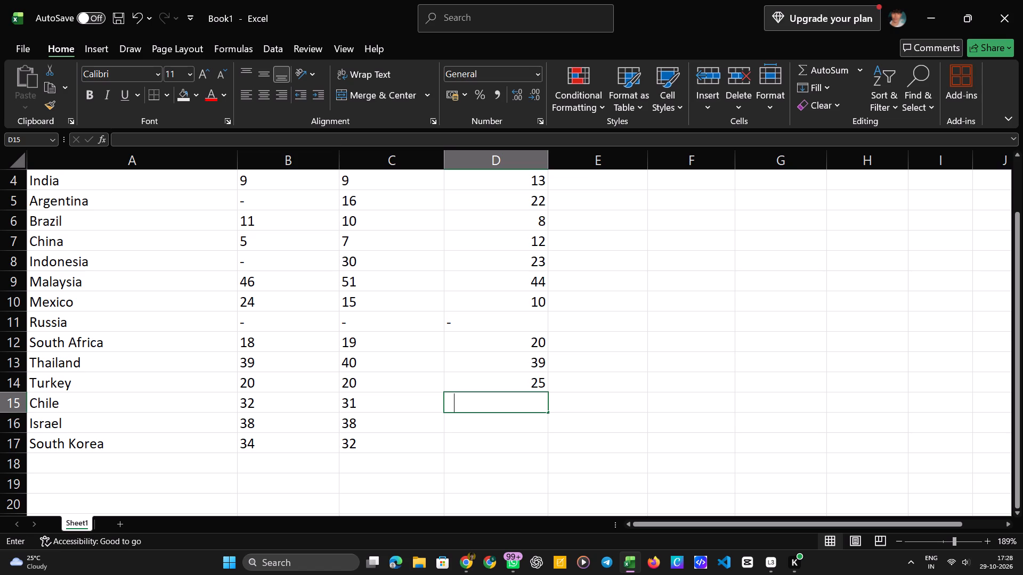
{"action": "key", "text": "0"}
{"action": "key", "text": "Return"}
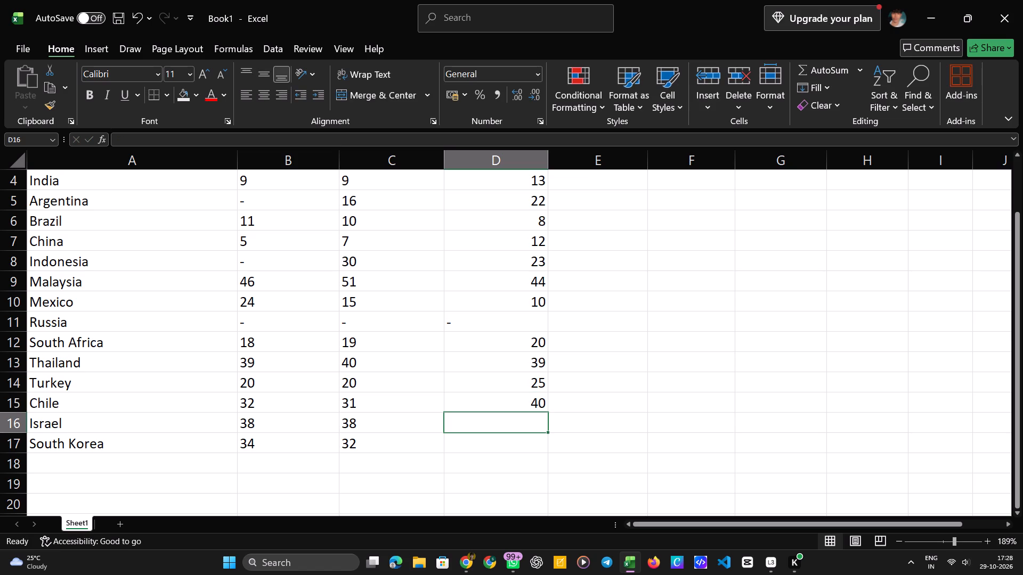
Fill the 1980 column with 43 for Israel in D16 and 26 for South Korea in D17.
{"action": "key", "text": "4"}
{"action": "key", "text": "3"}
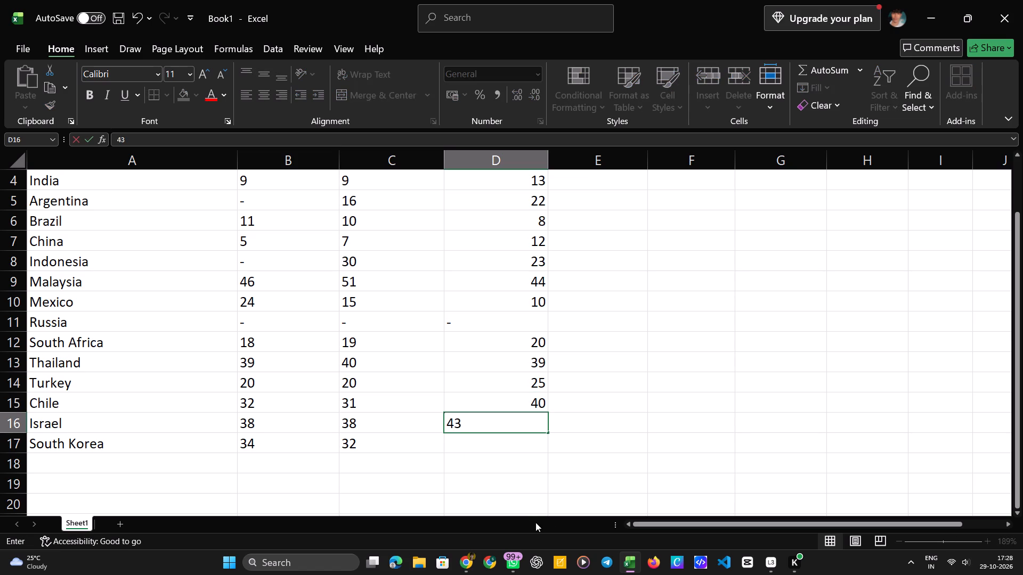
{"action": "key", "text": "Return"}
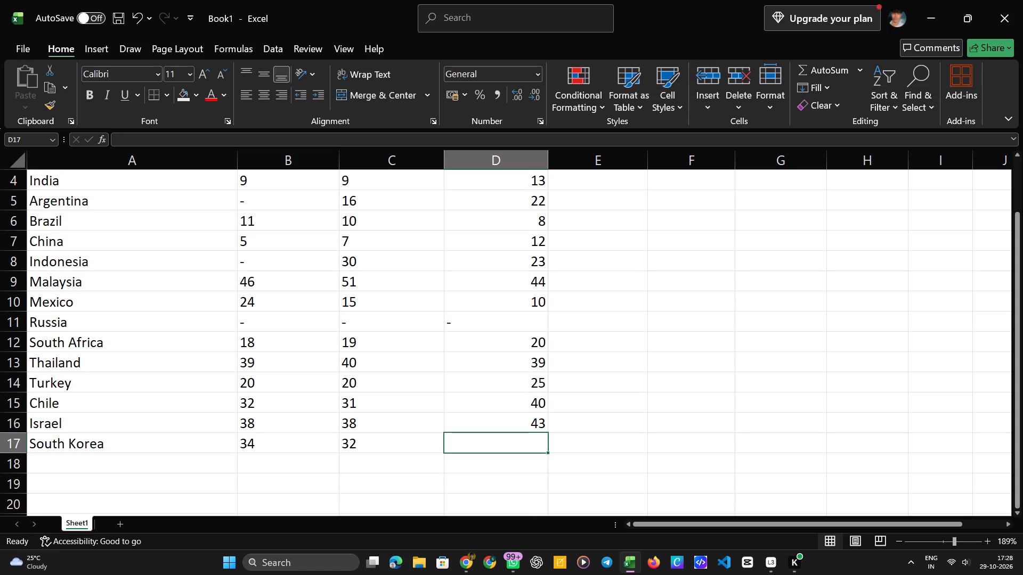
{"action": "key", "text": "2"}
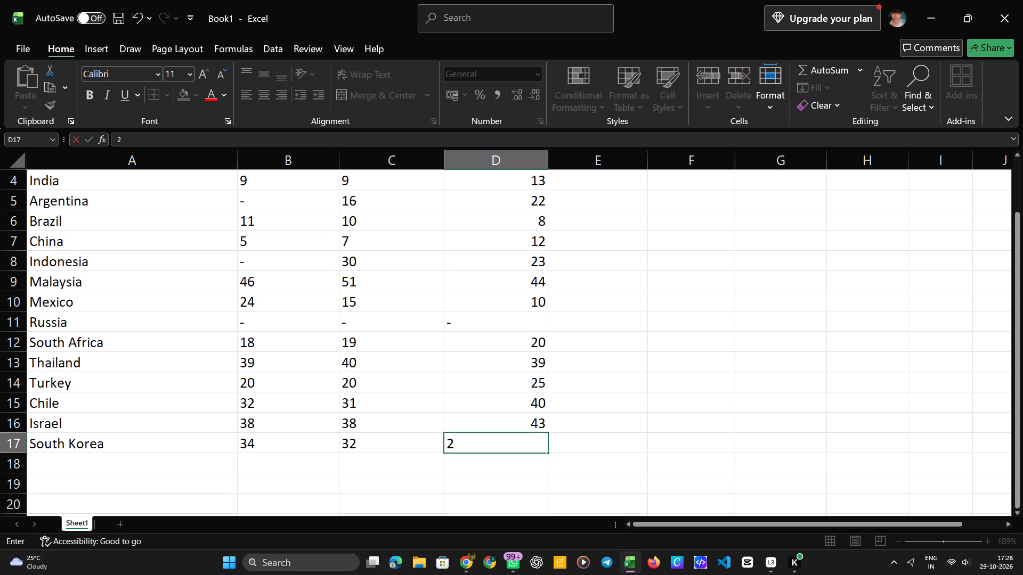
{"action": "key", "text": "6"}
{"action": "scroll", "coordinate": [578, 360], "scroll_direction": "up", "scroll_amount": 4}
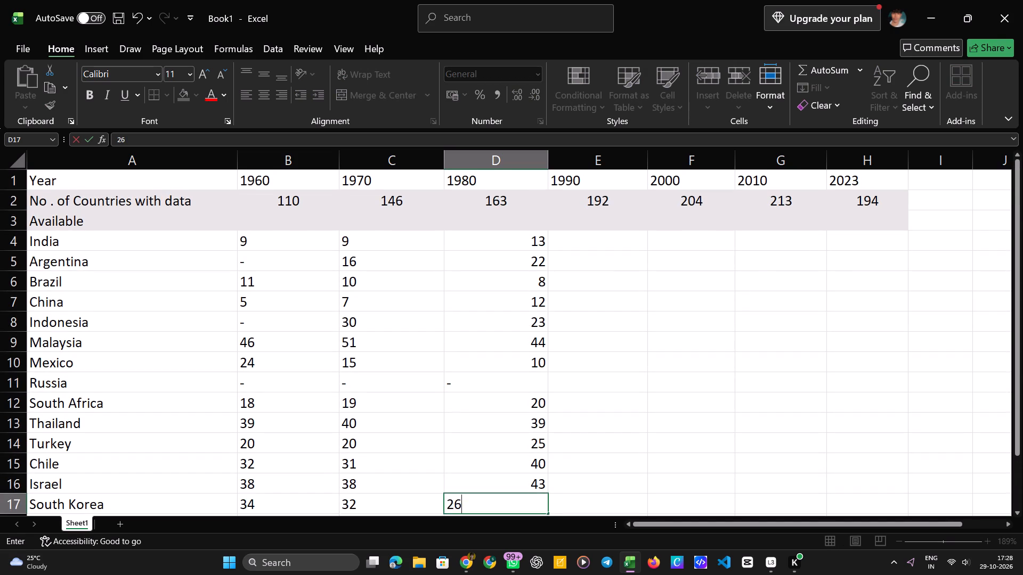
{"action": "left_click", "coordinate": [492, 257]}
Left-align the 1980 values from India to South Korea in cells D4 to D17.
{"action": "left_click_drag", "start_coordinate": [485, 243], "coordinate": [497, 528]}
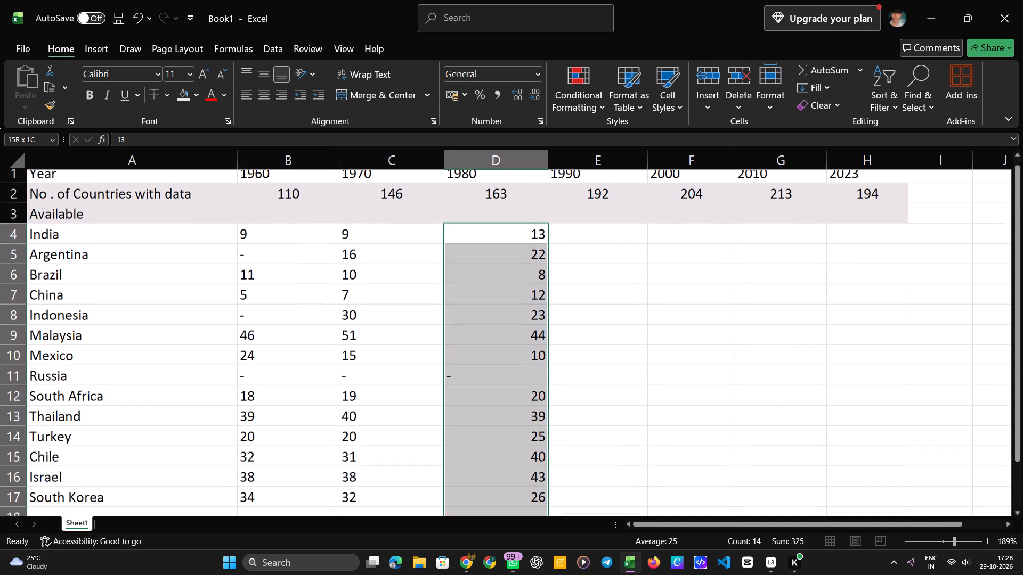
{"action": "left_click_drag", "start_coordinate": [497, 528], "coordinate": [504, 441]}
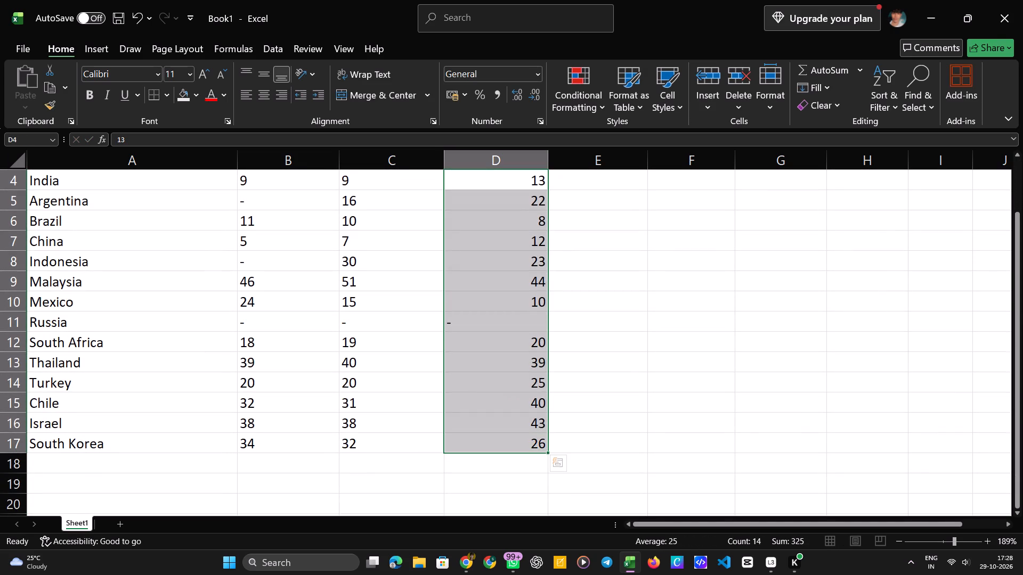
{"action": "left_click", "coordinate": [249, 90]}
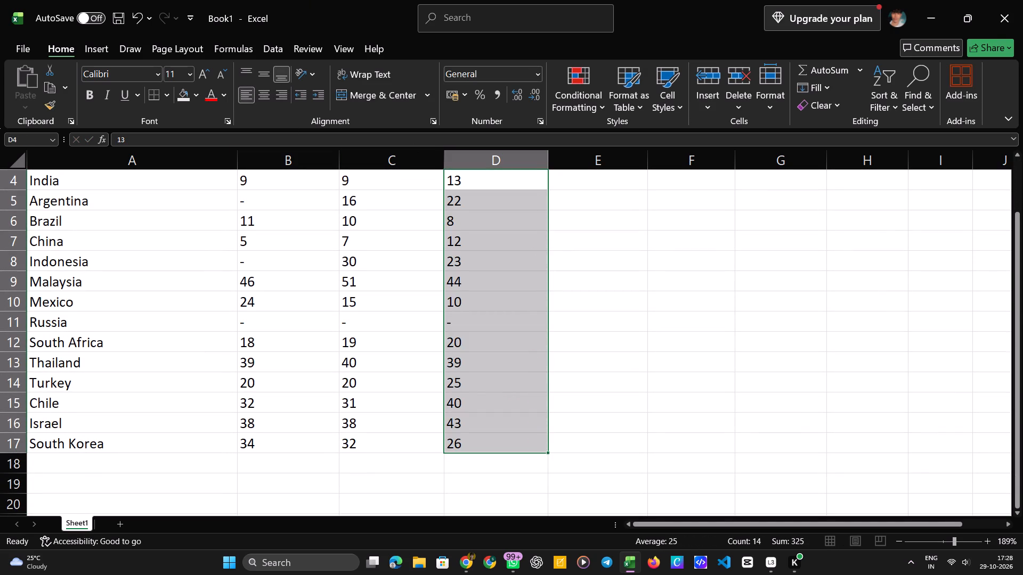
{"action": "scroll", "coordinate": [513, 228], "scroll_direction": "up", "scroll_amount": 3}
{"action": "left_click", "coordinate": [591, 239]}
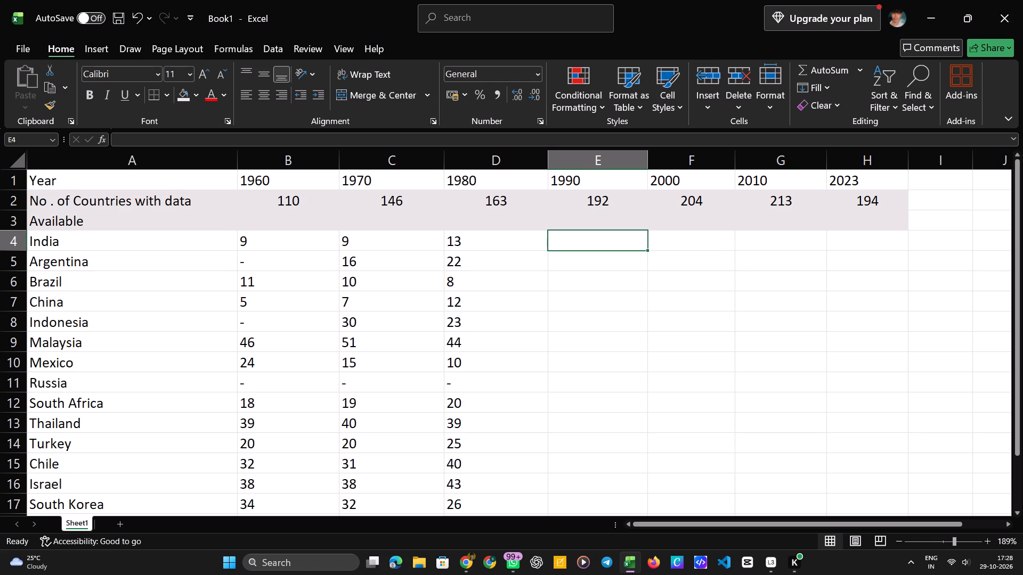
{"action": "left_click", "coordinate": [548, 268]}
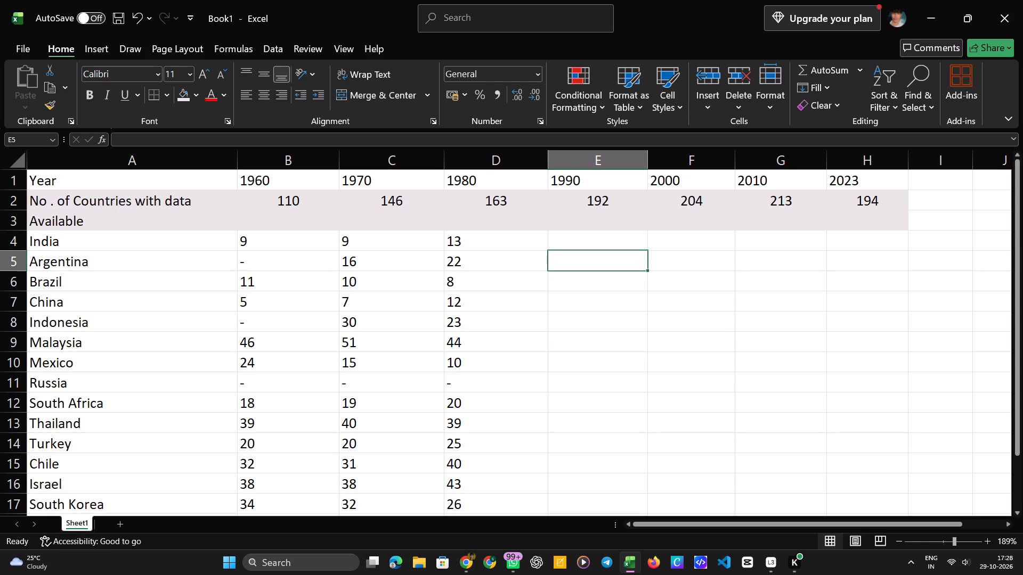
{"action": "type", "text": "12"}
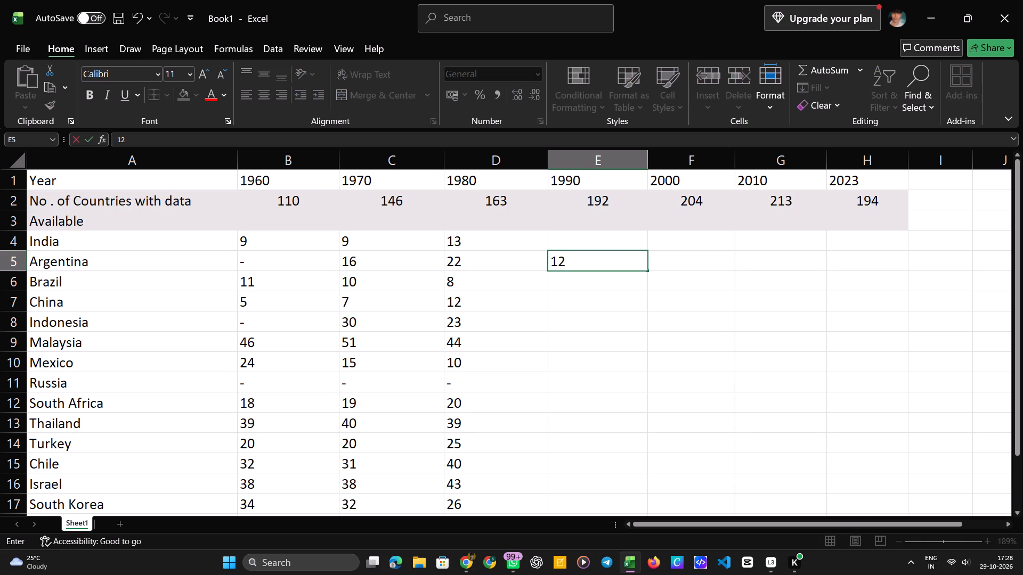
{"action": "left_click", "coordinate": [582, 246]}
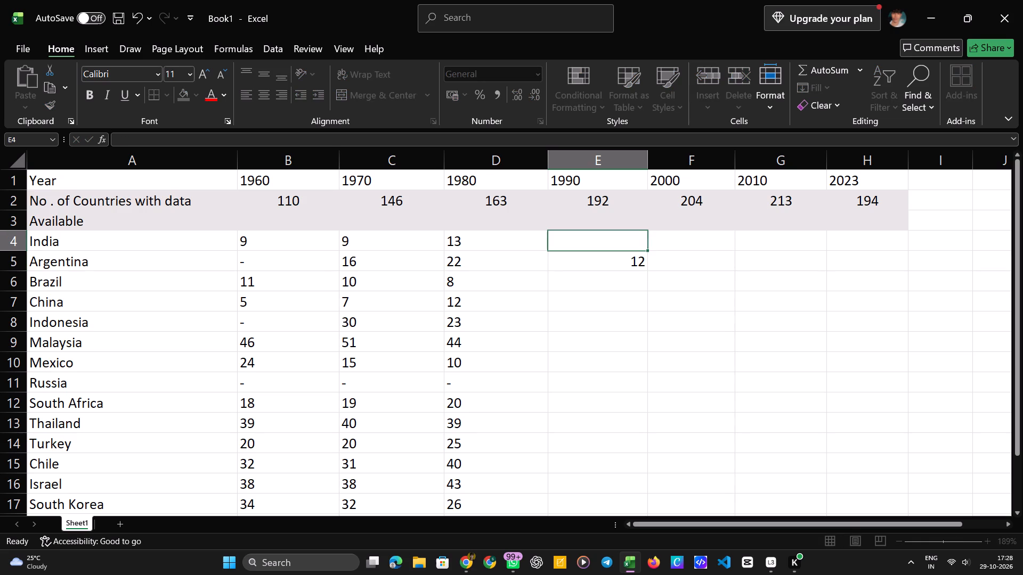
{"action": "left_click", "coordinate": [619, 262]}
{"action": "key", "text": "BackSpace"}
Fill the 1990 column from E4 to E7 with 12 for India, 24 for Argentina, 10 for Brazil and 11 for China.
{"action": "left_click", "coordinate": [615, 238]}
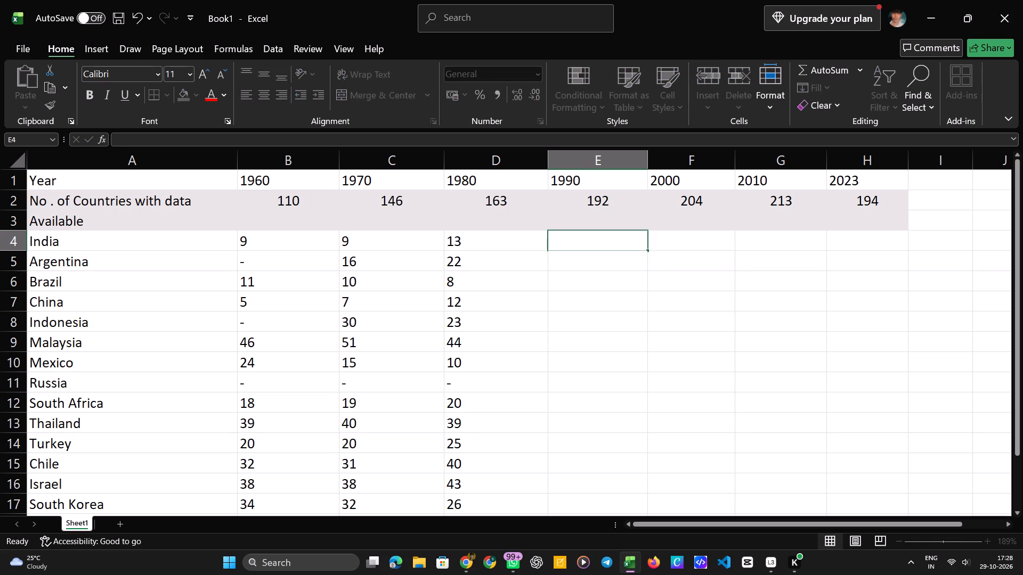
{"action": "type", "text": "12"}
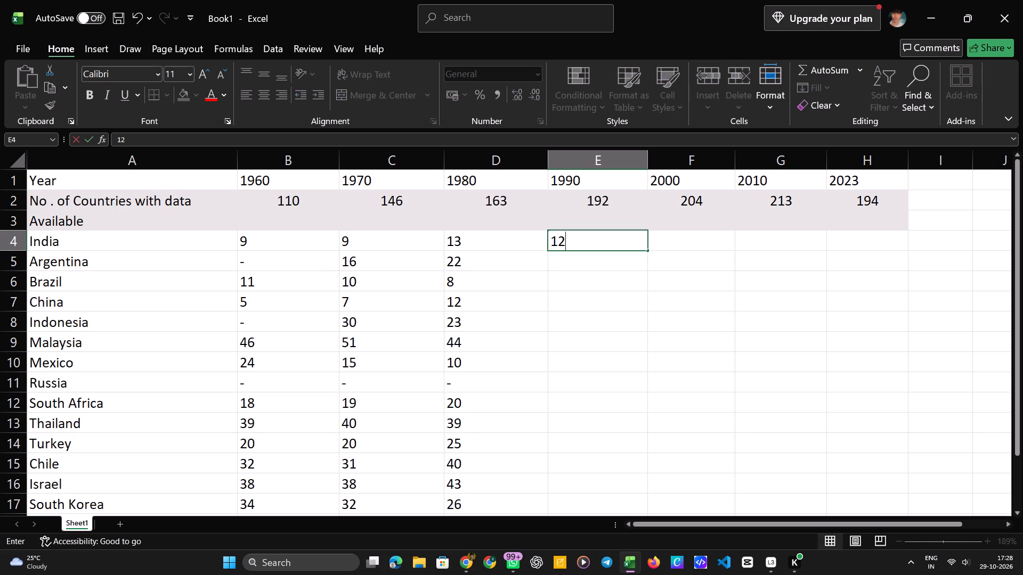
{"action": "left_click", "coordinate": [600, 263]}
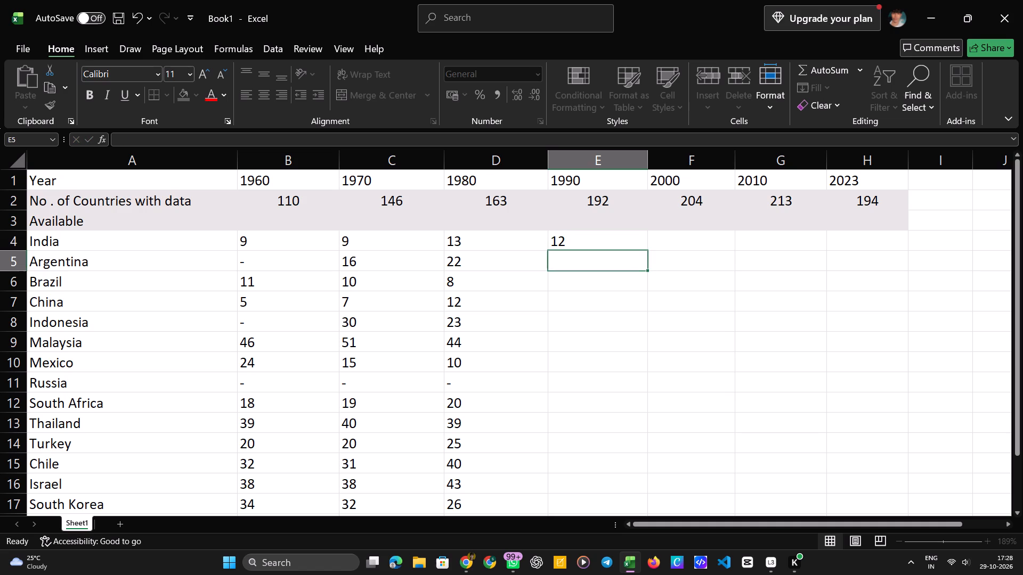
{"action": "type", "text": "24"}
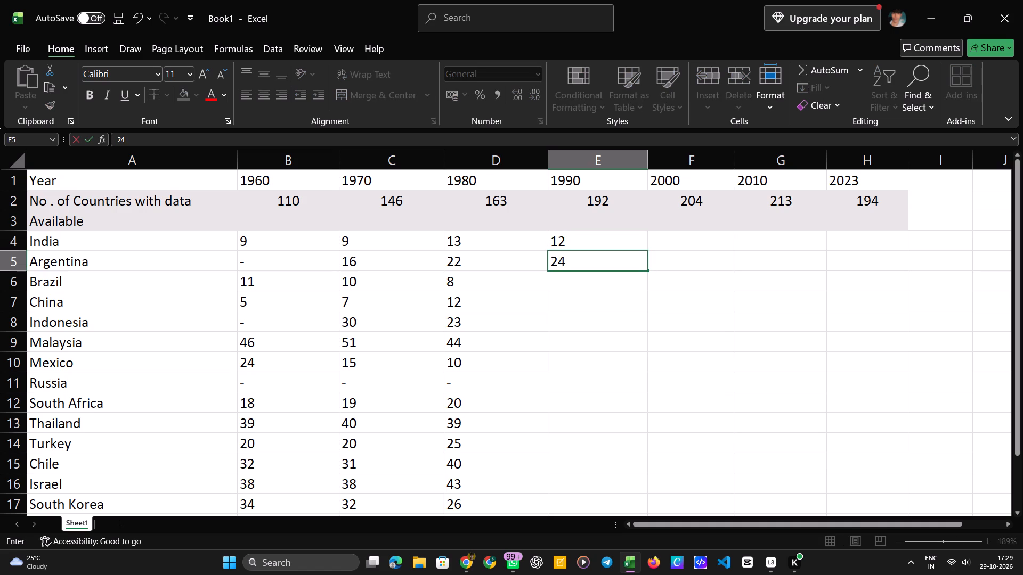
{"action": "key", "text": "Return"}
{"action": "type", "text": "10"}
{"action": "key", "text": "Return"}
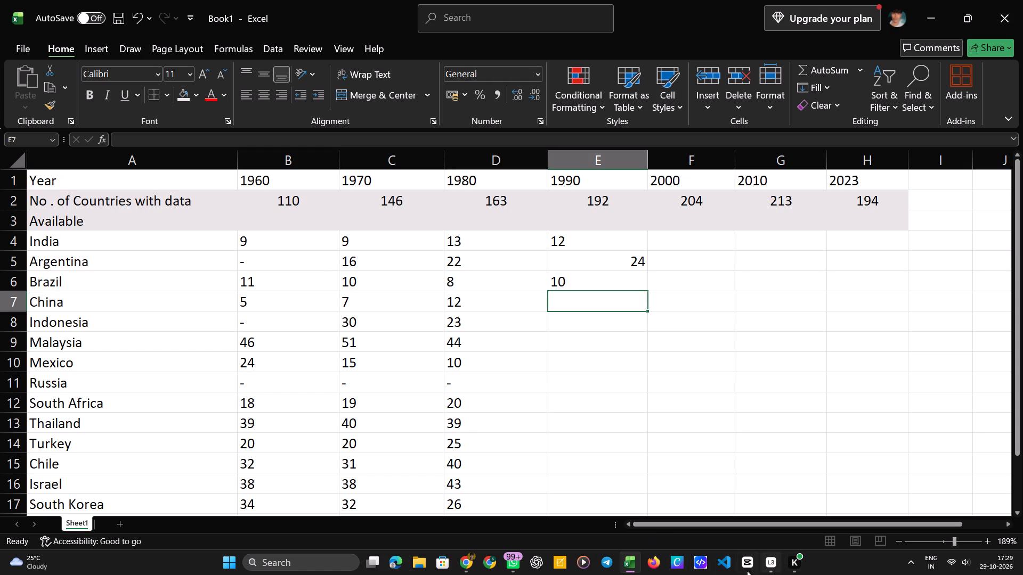
{"action": "type", "text": "11"}
{"action": "key", "text": "Return"}
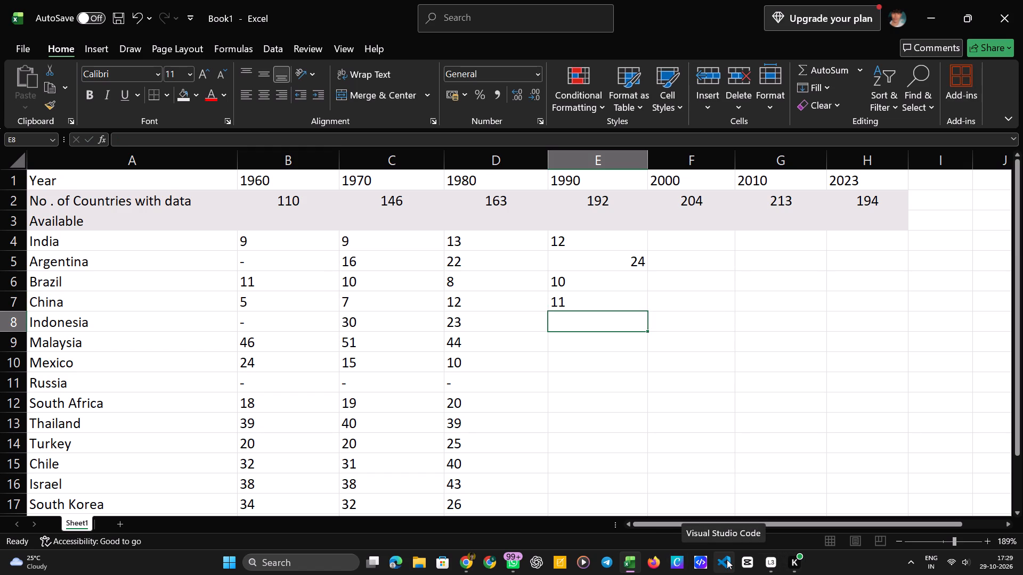
Fill the 1990 column with 30 for Indonesia in E8, 46 for Malaysia in E9 and 18 for Mexico in E10.
{"action": "key", "text": "3"}
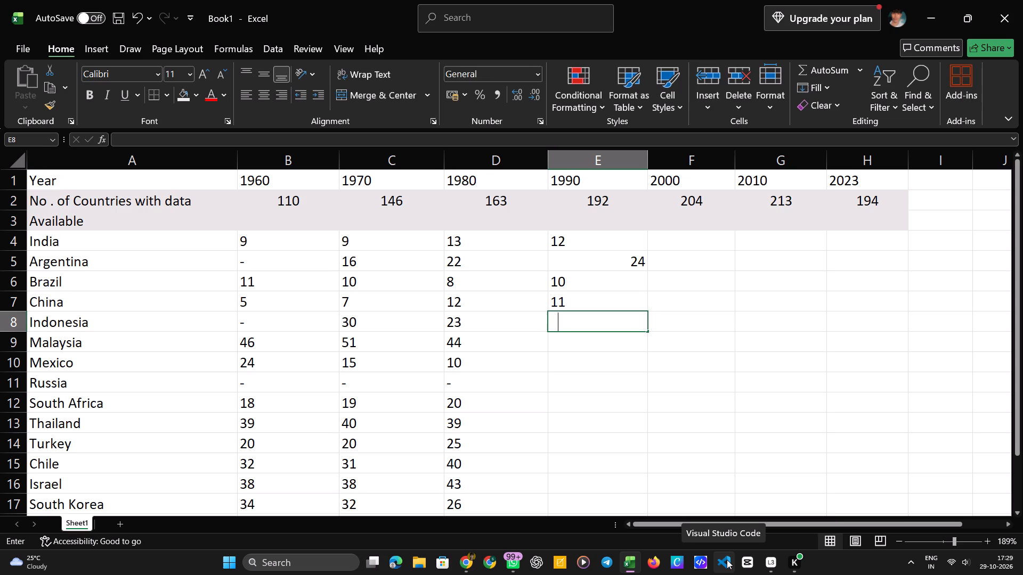
{"action": "key", "text": "0"}
{"action": "key", "text": "Return"}
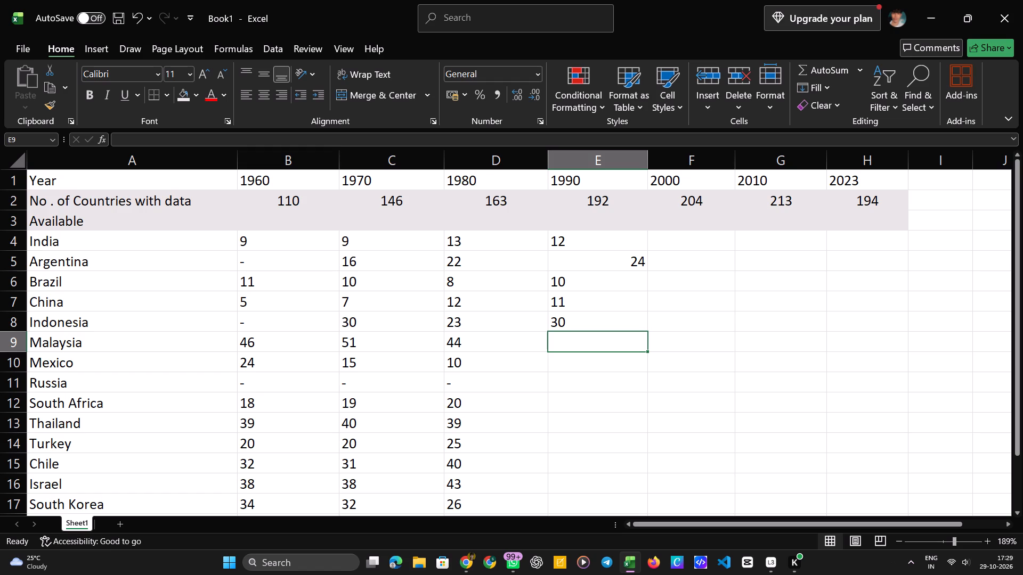
{"action": "key", "text": "4"}
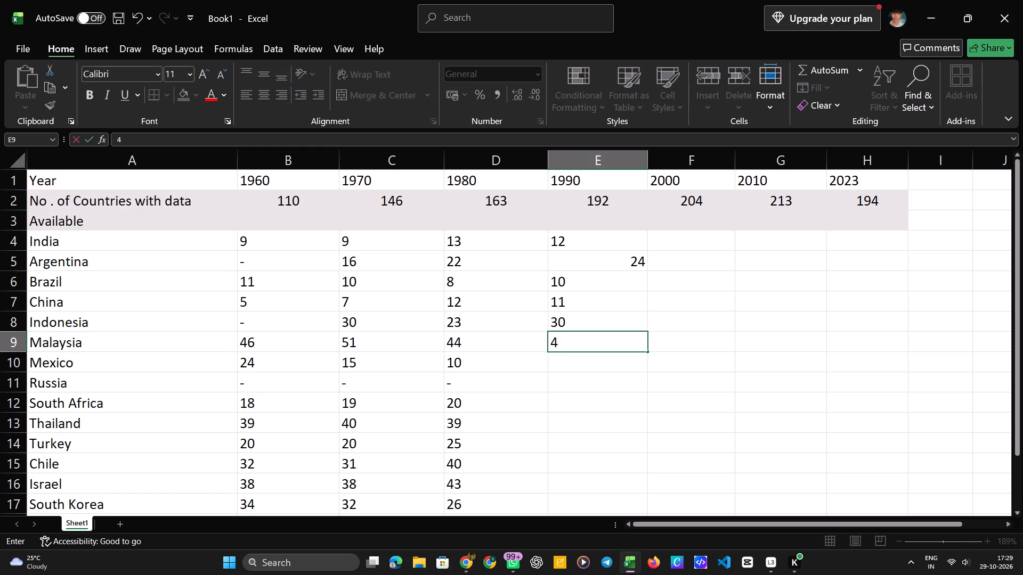
{"action": "key", "text": "6"}
{"action": "key", "text": "Return"}
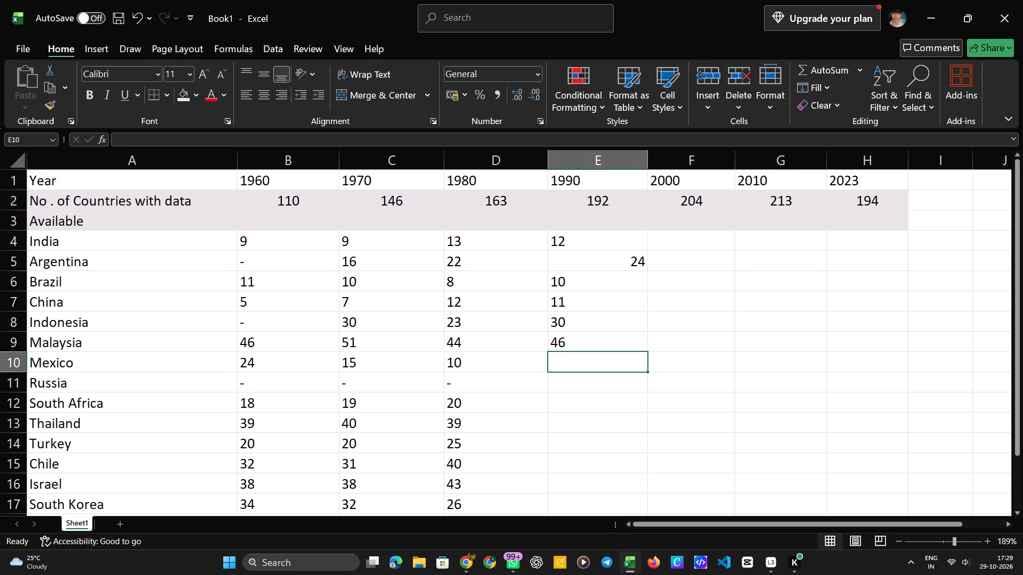
{"action": "key", "text": "2"}
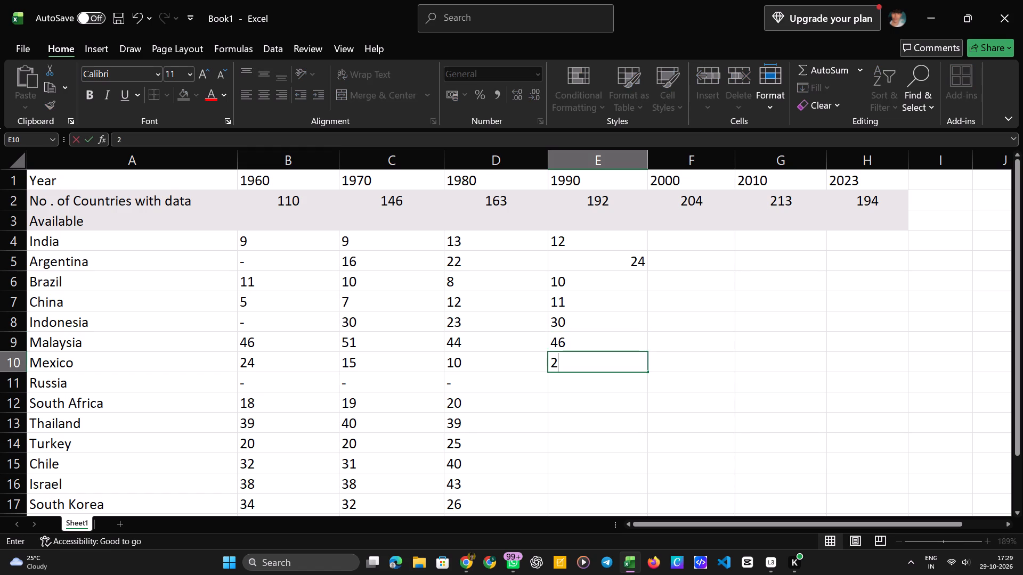
{"action": "key", "text": "8"}
{"action": "key", "text": "Return"}
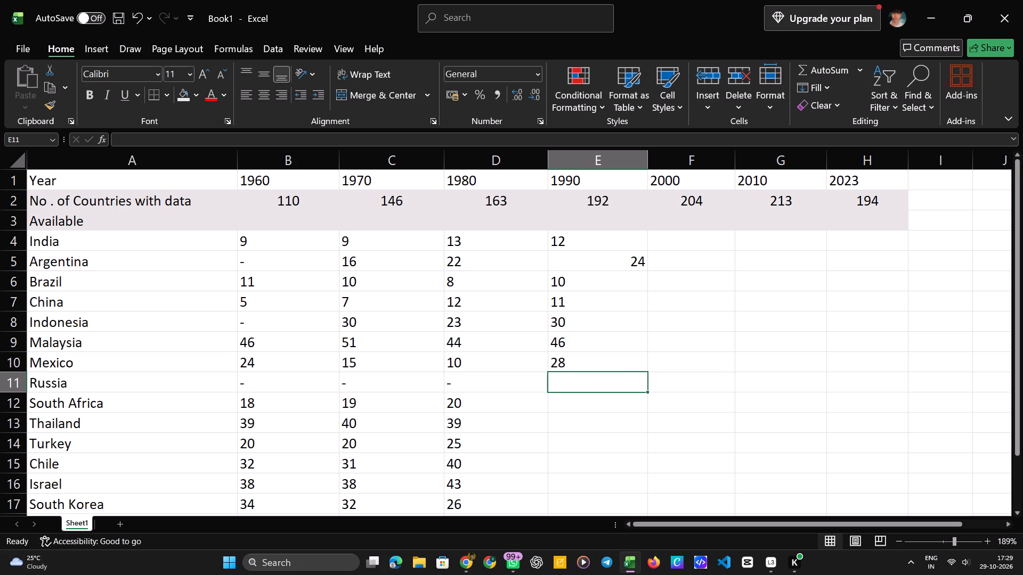
{"action": "double_click", "coordinate": [561, 362]}
{"action": "key", "text": "BackSpace"}
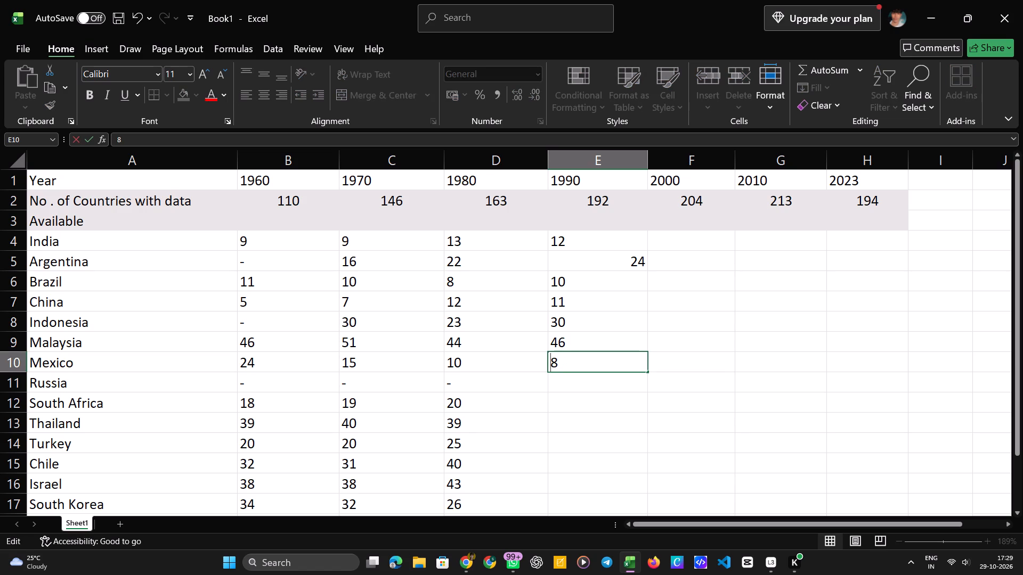
{"action": "key", "text": "1"}
{"action": "left_click", "coordinate": [592, 381]}
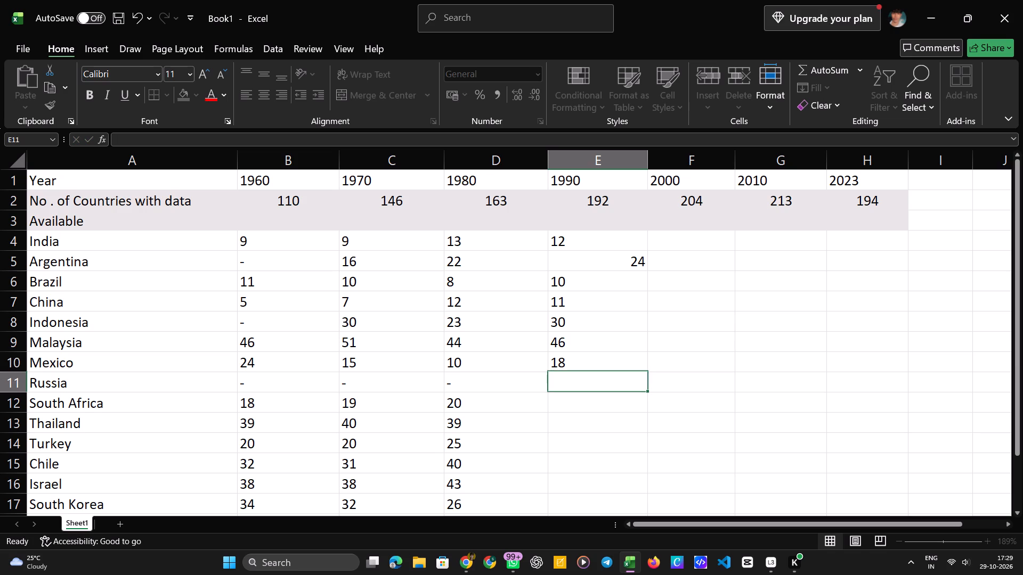
Fill the 1990 column from E11 to E14 with 9 for Russia, 26 for South Africa, 32 for Thailand and 22 for Turkey.
{"action": "key", "text": "9"}
{"action": "key", "text": "Return"}
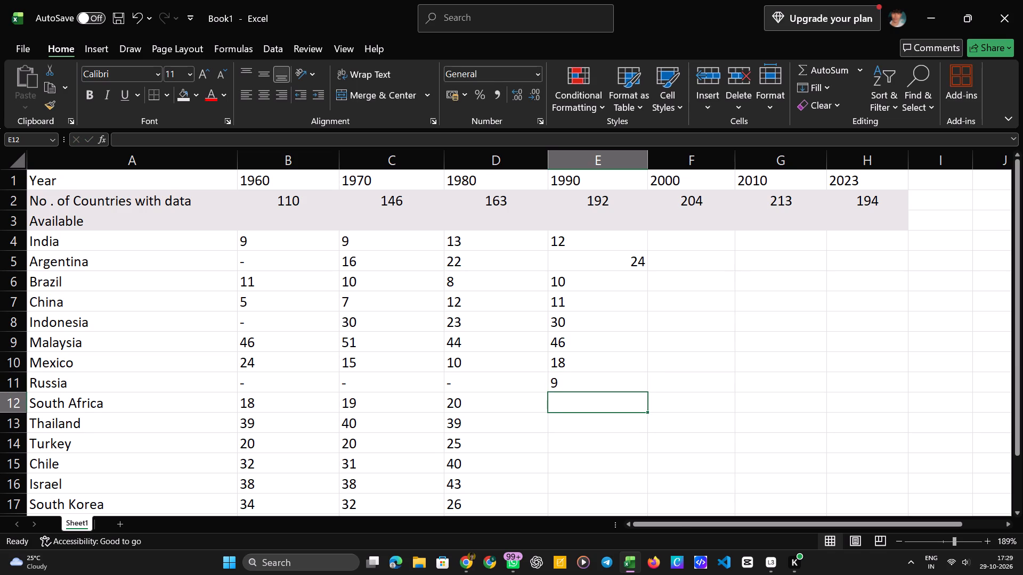
{"action": "key", "text": "2"}
{"action": "key", "text": "6"}
{"action": "key", "text": "Return"}
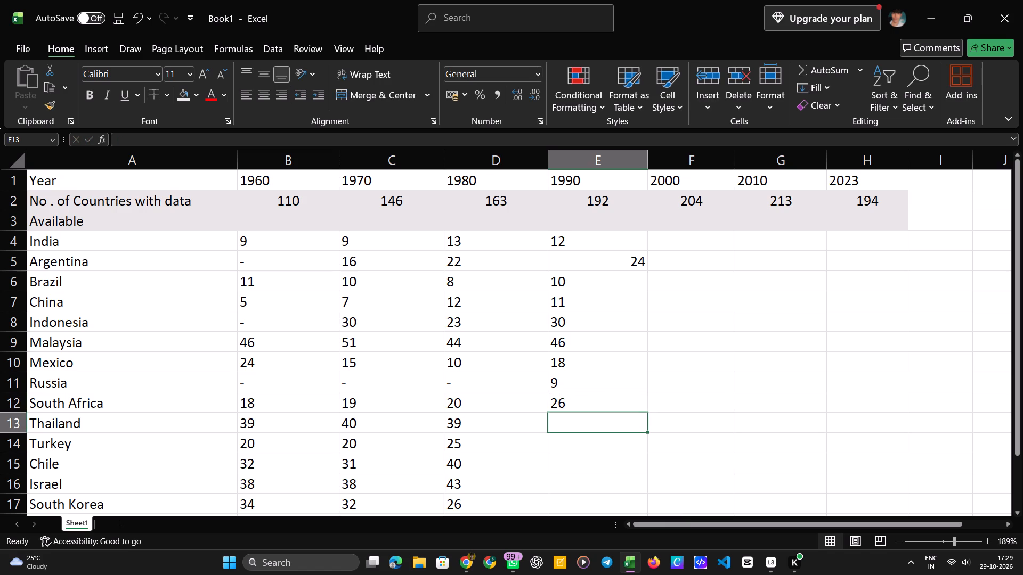
{"action": "key", "text": "3"}
{"action": "key", "text": "2"}
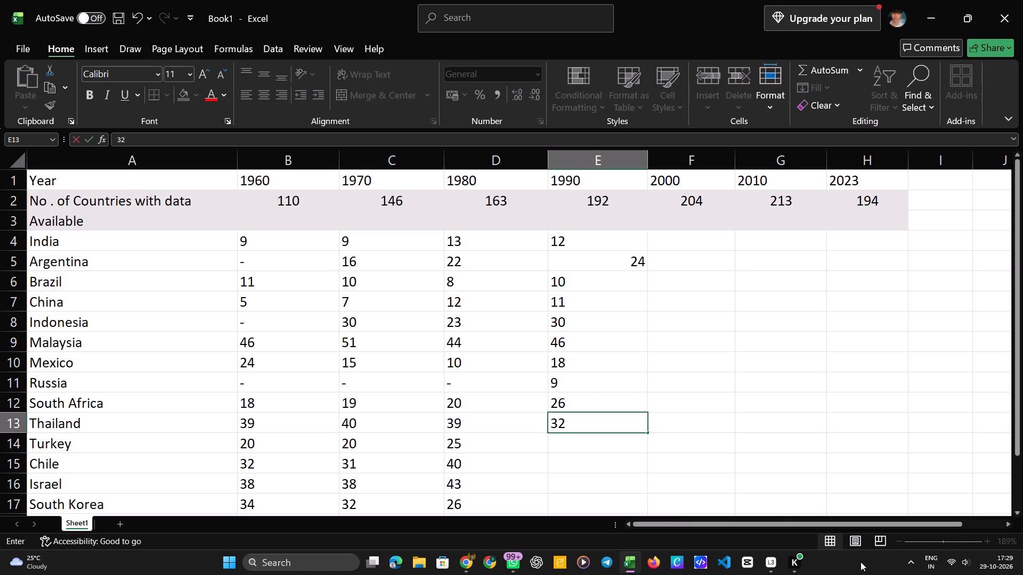
{"action": "key", "text": "Return"}
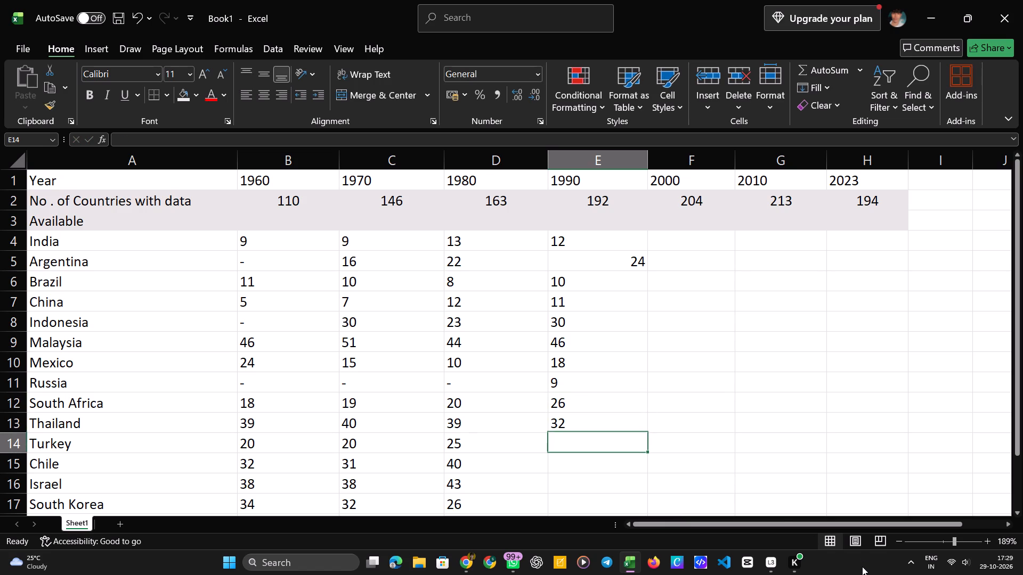
{"action": "key", "text": "2"}
{"action": "key", "text": "2"}
{"action": "key", "text": "Return"}
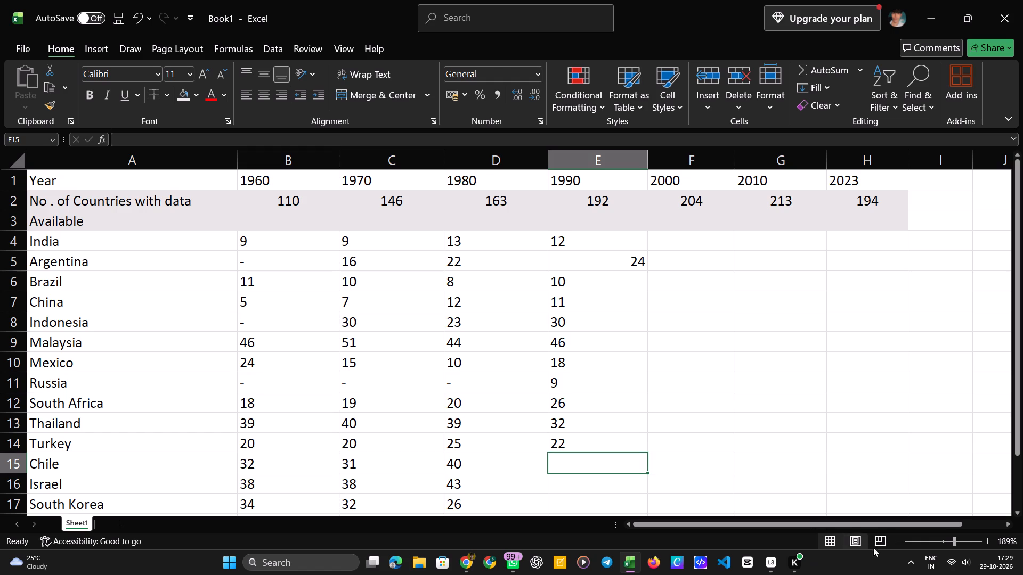
Fill the 1990 column with 54 for Chile in E15, 38 for Israel in E16 and 15 for South Korea in E17.
{"action": "type", "text": "54"}
{"action": "key", "text": "Return"}
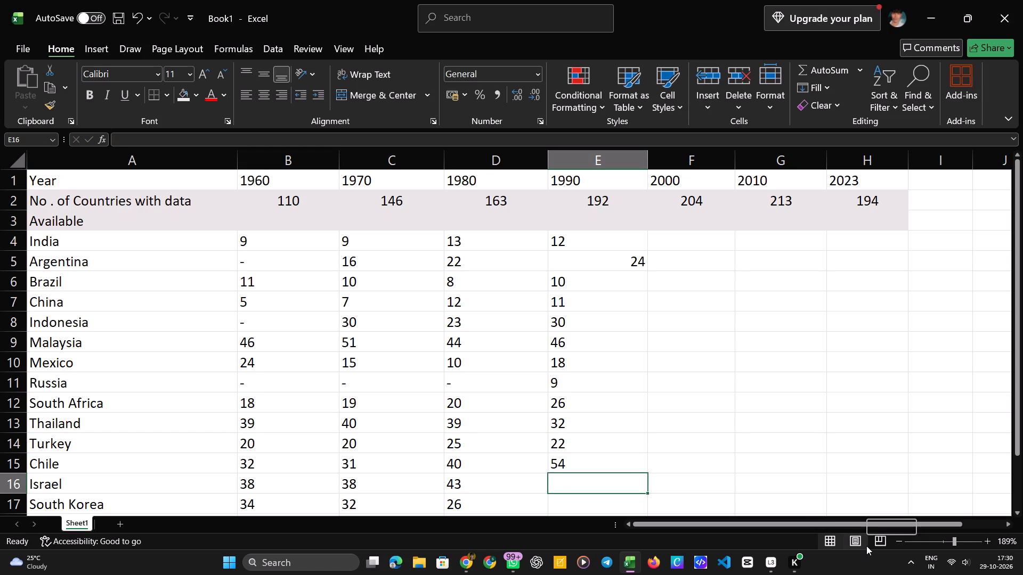
{"action": "key", "text": "3"}
{"action": "key", "text": "8"}
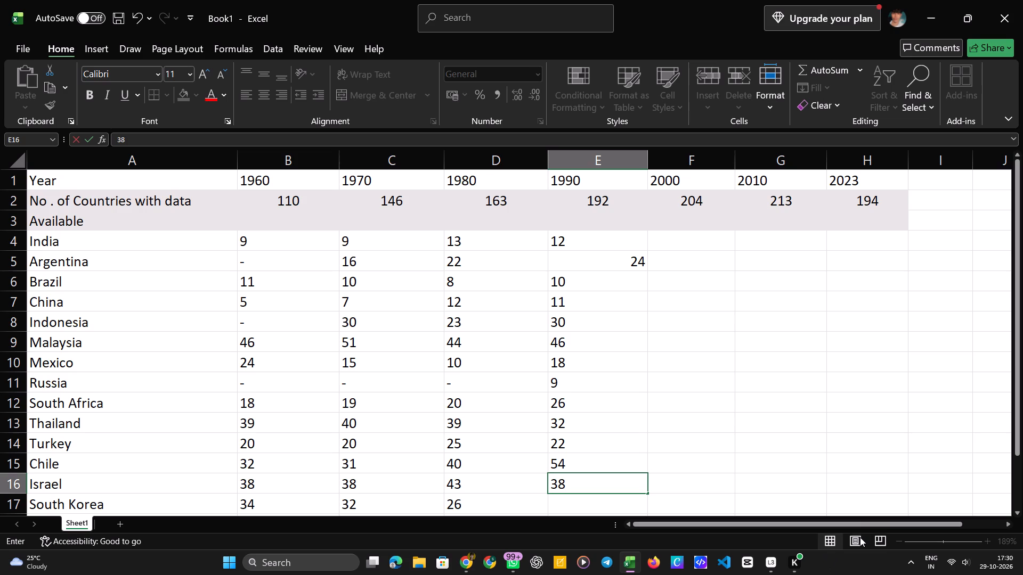
{"action": "key", "text": "Return"}
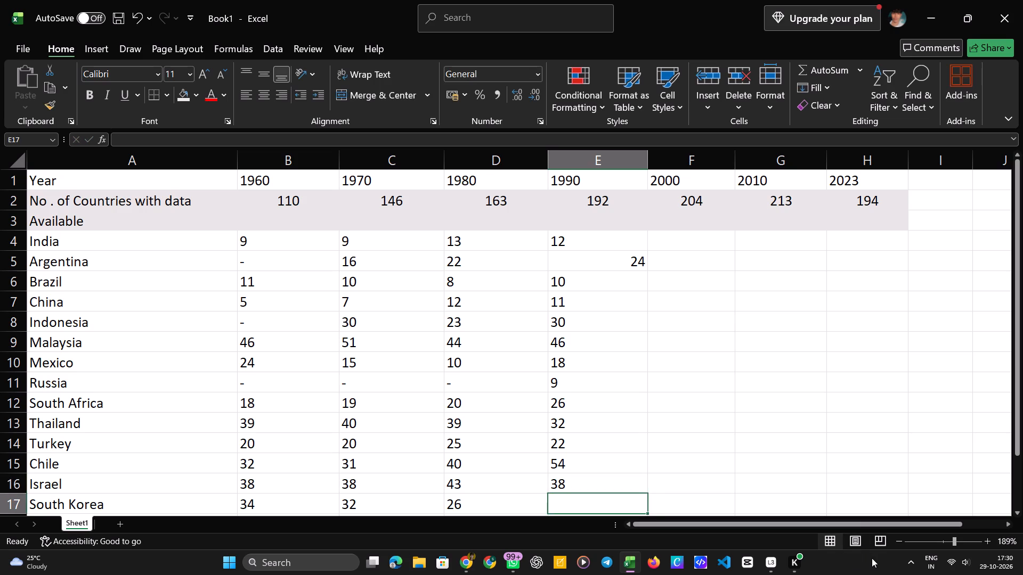
{"action": "scroll", "coordinate": [764, 445], "scroll_direction": "down", "scroll_amount": 1}
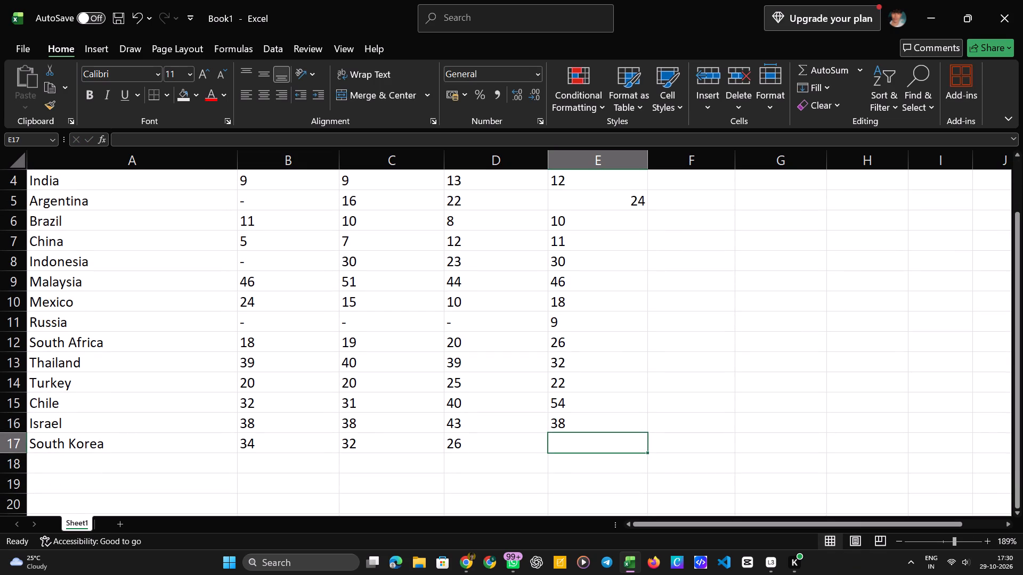
{"action": "key", "text": "1"}
{"action": "key", "text": "5"}
{"action": "scroll", "coordinate": [735, 341], "scroll_direction": "up", "scroll_amount": 2}
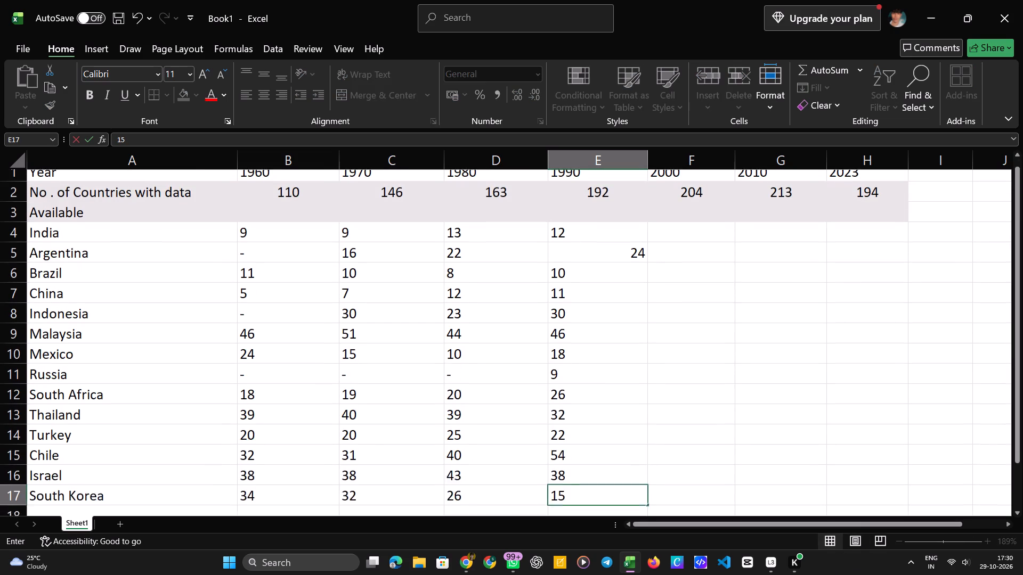
{"action": "scroll", "coordinate": [729, 333], "scroll_direction": "up", "scroll_amount": 2}
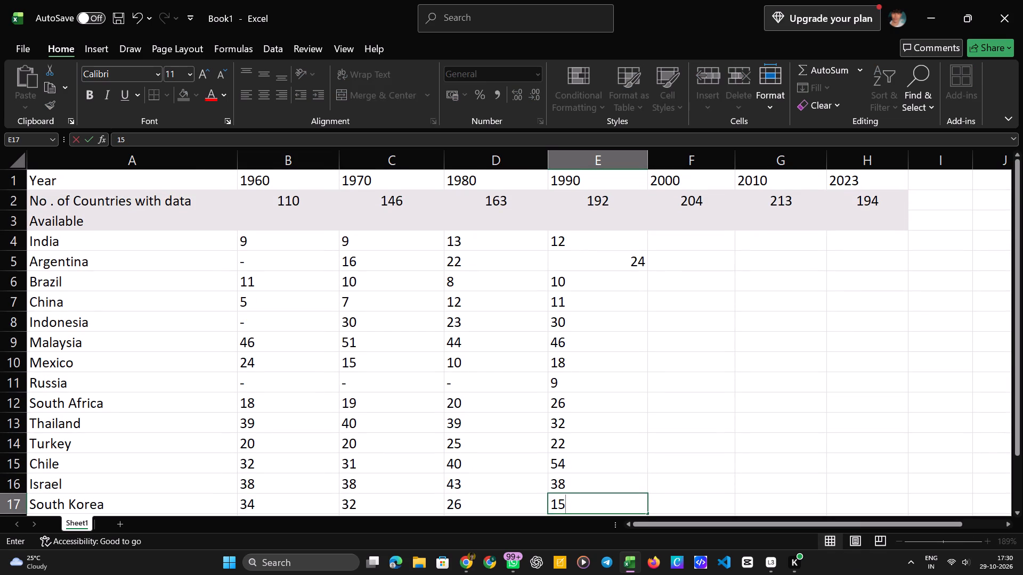
Left-align the 1990 values from India to South Korea in cells E4 to E17.
{"action": "left_click", "coordinate": [616, 261]}
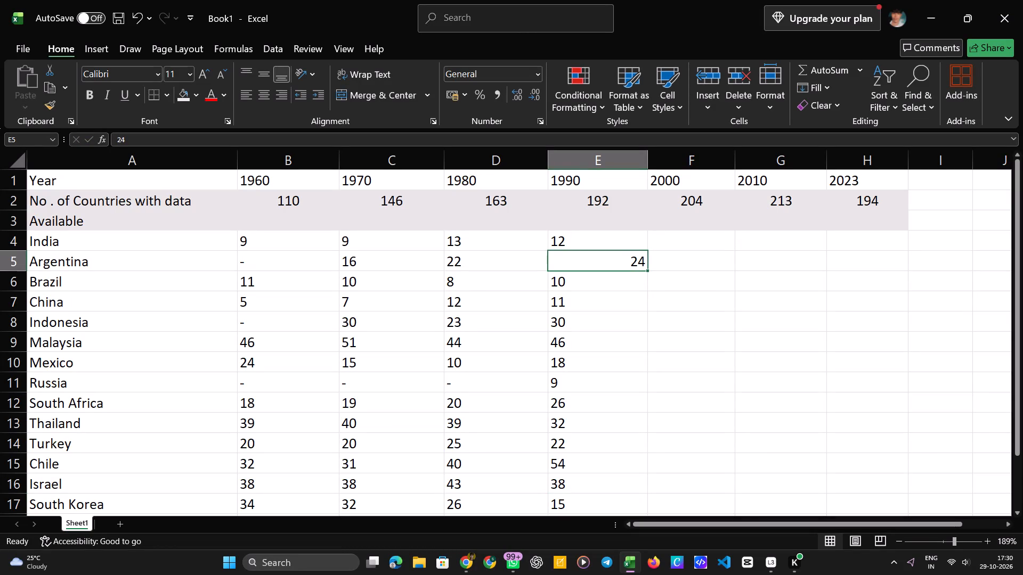
{"action": "left_click", "coordinate": [634, 260]}
{"action": "left_click", "coordinate": [624, 335]}
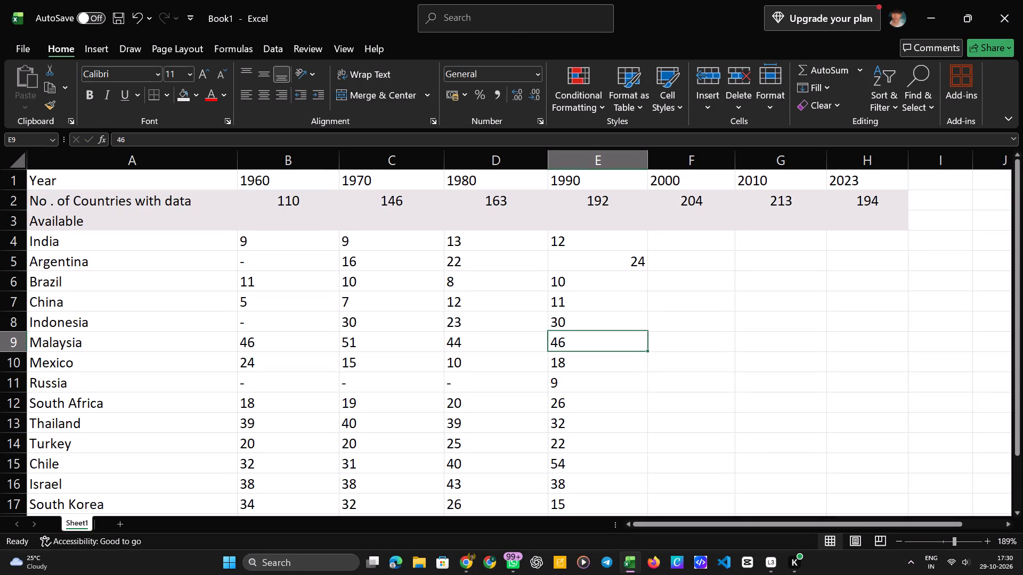
{"action": "left_click_drag", "start_coordinate": [582, 236], "coordinate": [592, 533]}
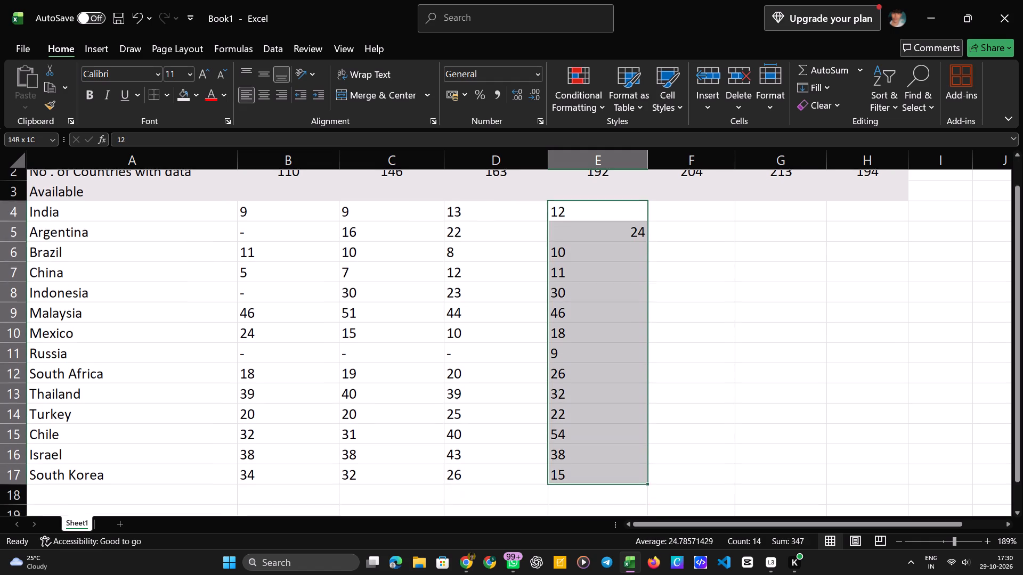
{"action": "left_click_drag", "start_coordinate": [592, 533], "coordinate": [597, 441]}
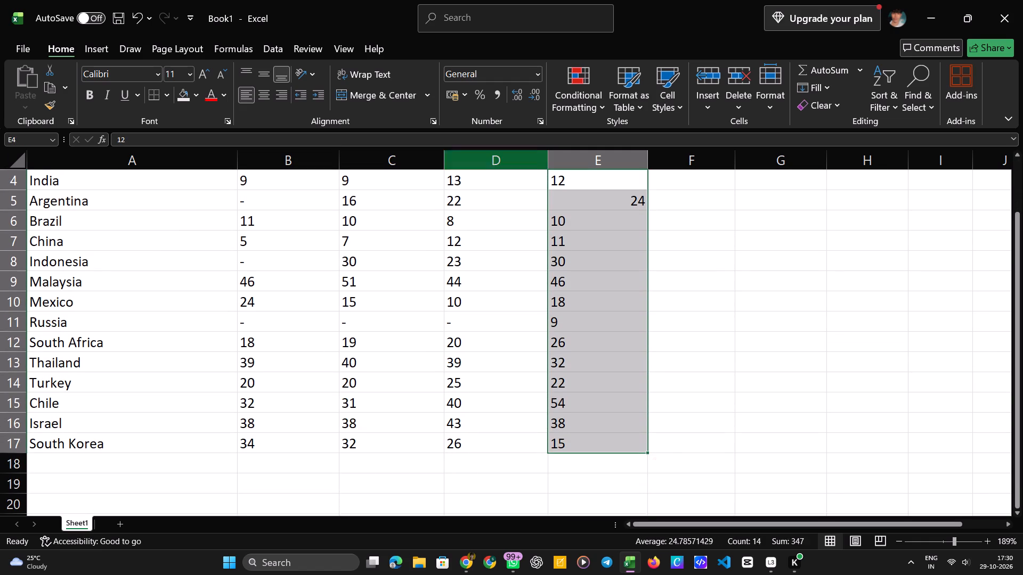
{"action": "left_click", "coordinate": [245, 92]}
{"action": "left_click", "coordinate": [245, 96]}
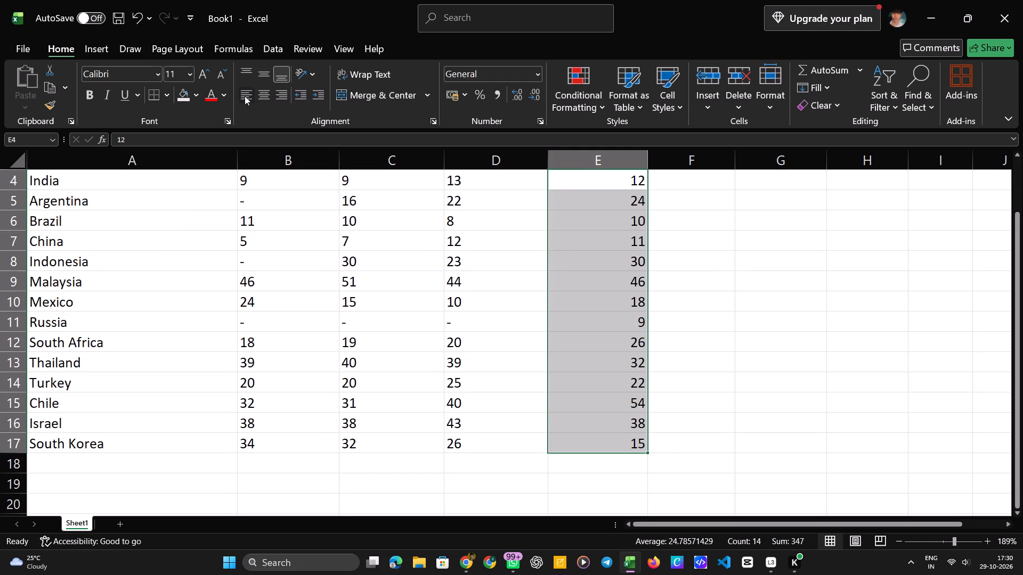
{"action": "scroll", "coordinate": [466, 244], "scroll_direction": "up", "scroll_amount": 2}
Fill the 2000 column from F4 to F7 with 13 for India, 16 for Argentina, 10 for Brazil and 6 for China.
{"action": "left_click", "coordinate": [683, 247]}
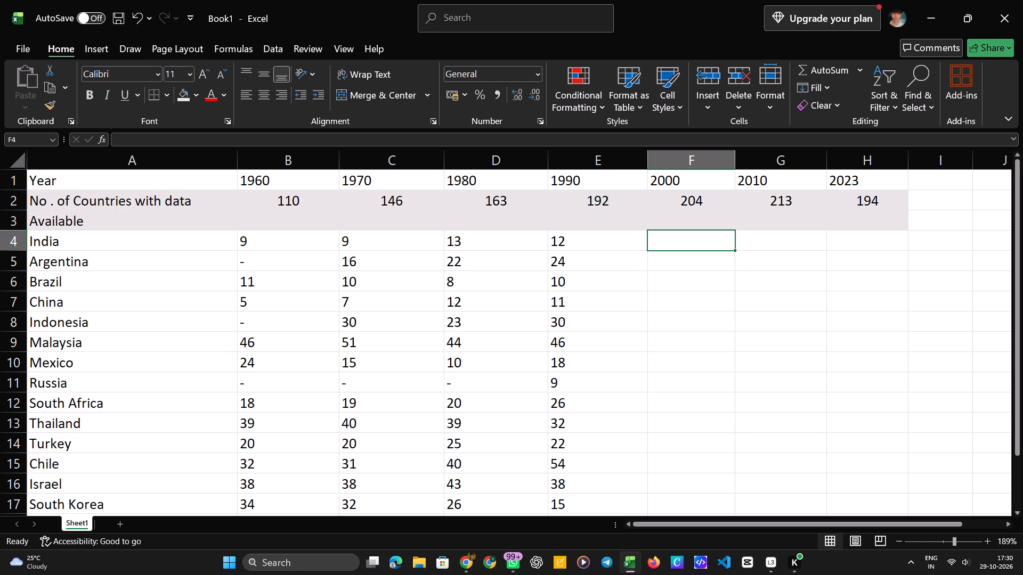
{"action": "left_click", "coordinate": [677, 236]}
{"action": "left_click", "coordinate": [677, 236]}
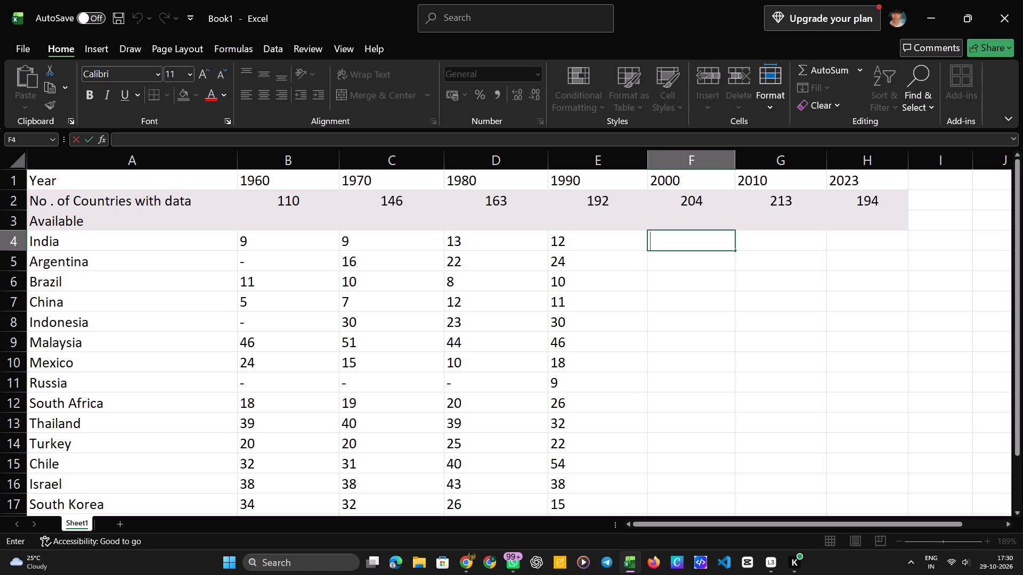
{"action": "key", "text": "1"}
{"action": "key", "text": "3"}
{"action": "key", "text": "Return"}
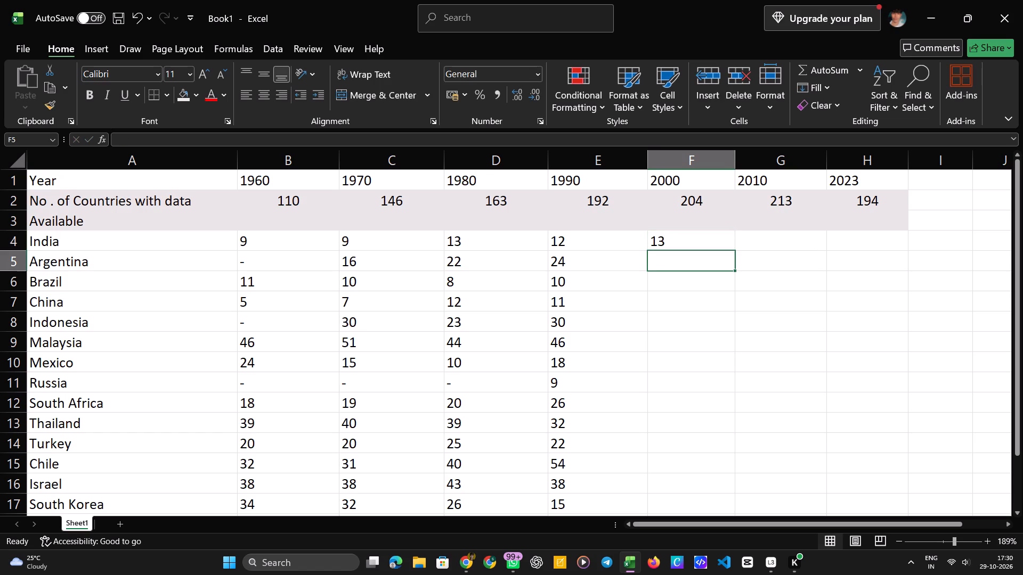
{"action": "key", "text": "1"}
{"action": "key", "text": "6"}
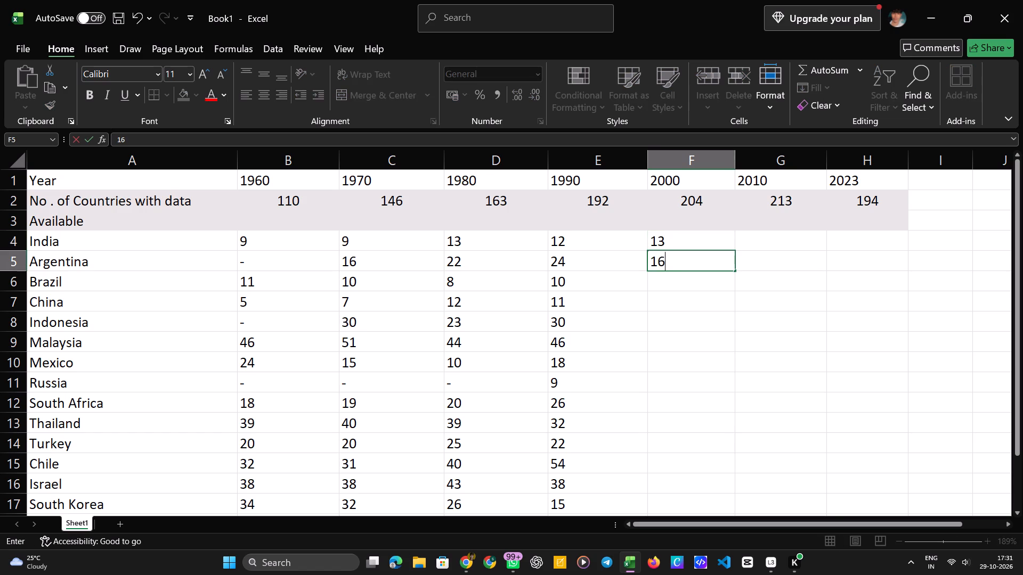
{"action": "key", "text": "Return"}
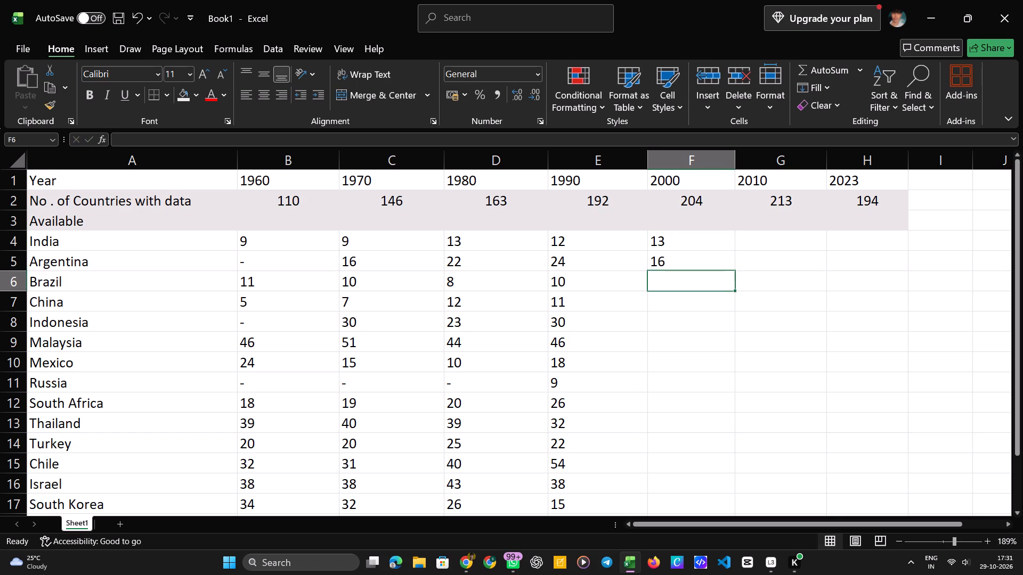
{"action": "key", "text": "1"}
{"action": "key", "text": "0"}
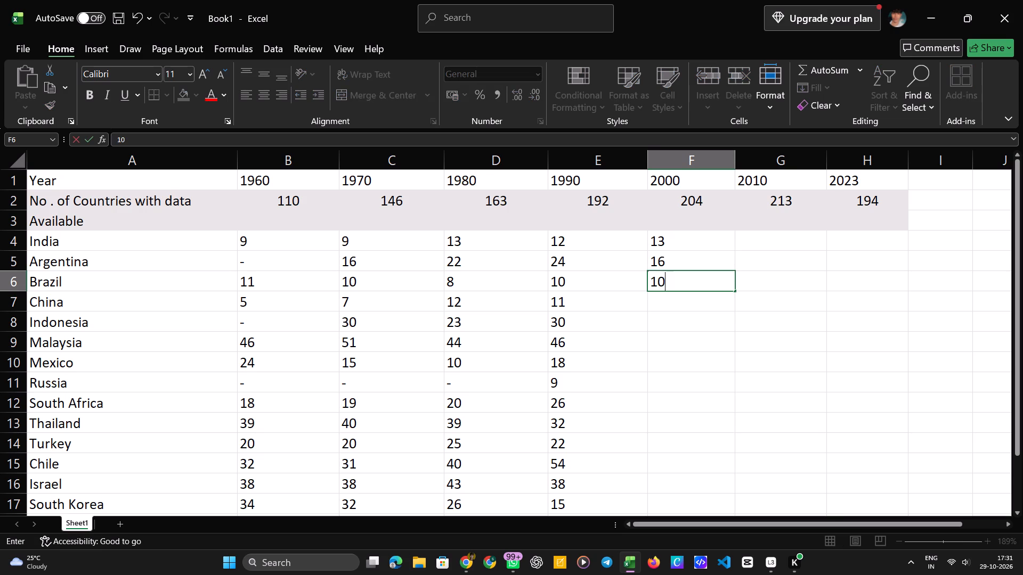
{"action": "key", "text": "Return"}
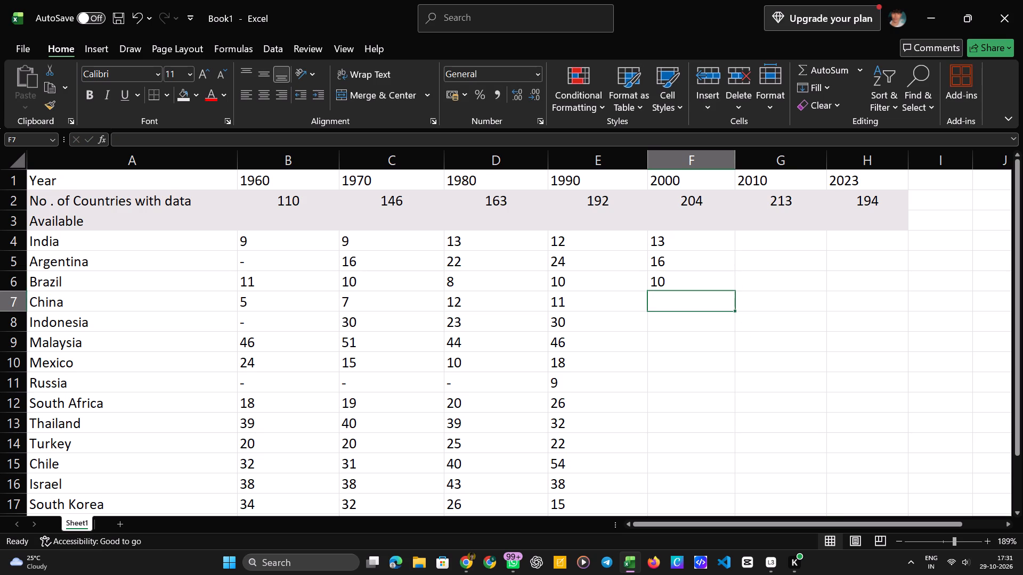
{"action": "key", "text": "6"}
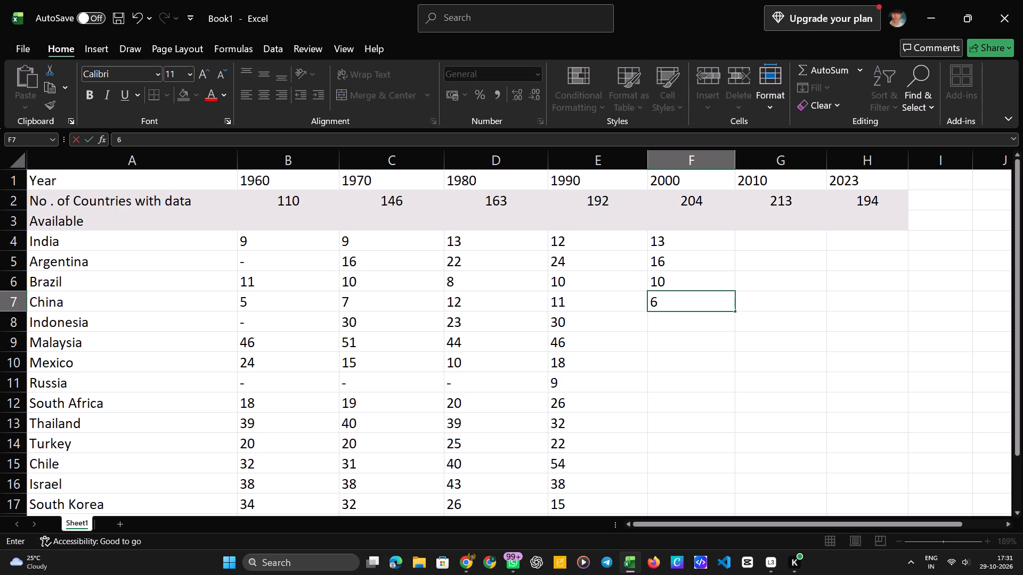
{"action": "key", "text": "Return"}
Fill the 2000 column from F8 to F12 with 27 for Indonesia, 43 for Malaysia, 9 for Mexico, 20 for Russia and 29 for South Africa.
{"action": "type", "text": "27"}
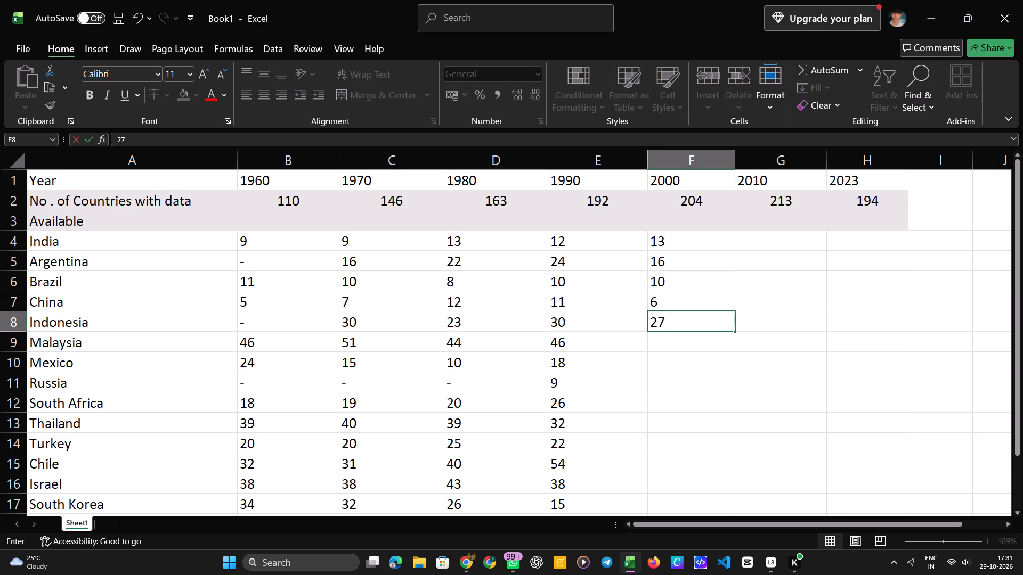
{"action": "key", "text": "Return"}
{"action": "type", "text": "43"}
{"action": "key", "text": "Return"}
{"action": "key", "text": "9"}
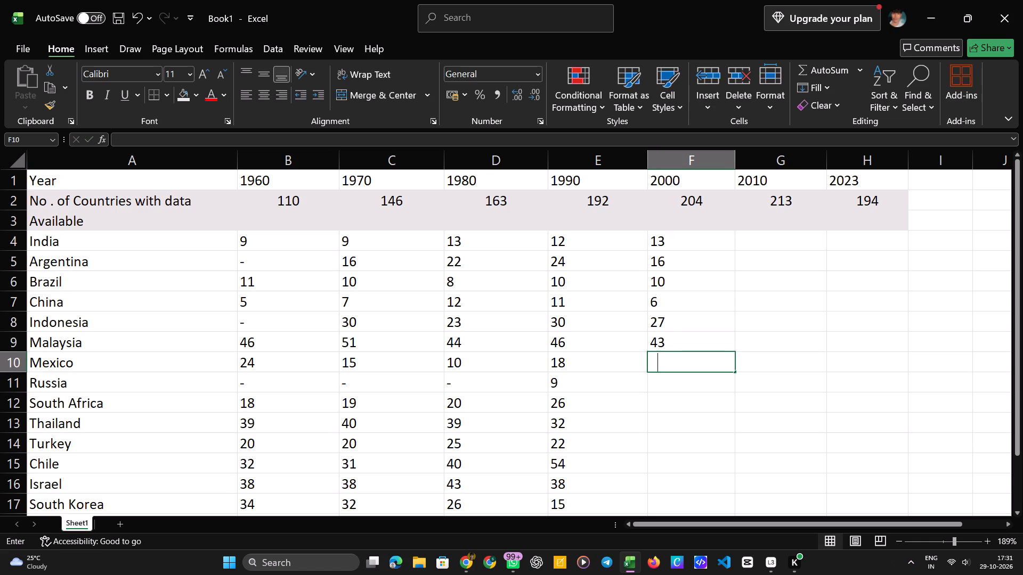
{"action": "key", "text": "Return"}
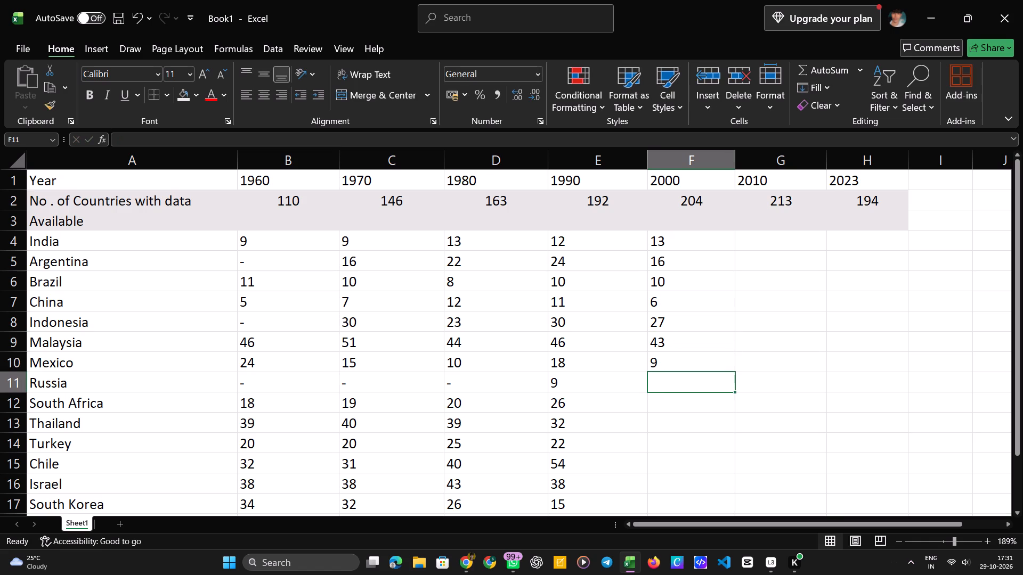
{"action": "key", "text": "2"}
{"action": "key", "text": "0"}
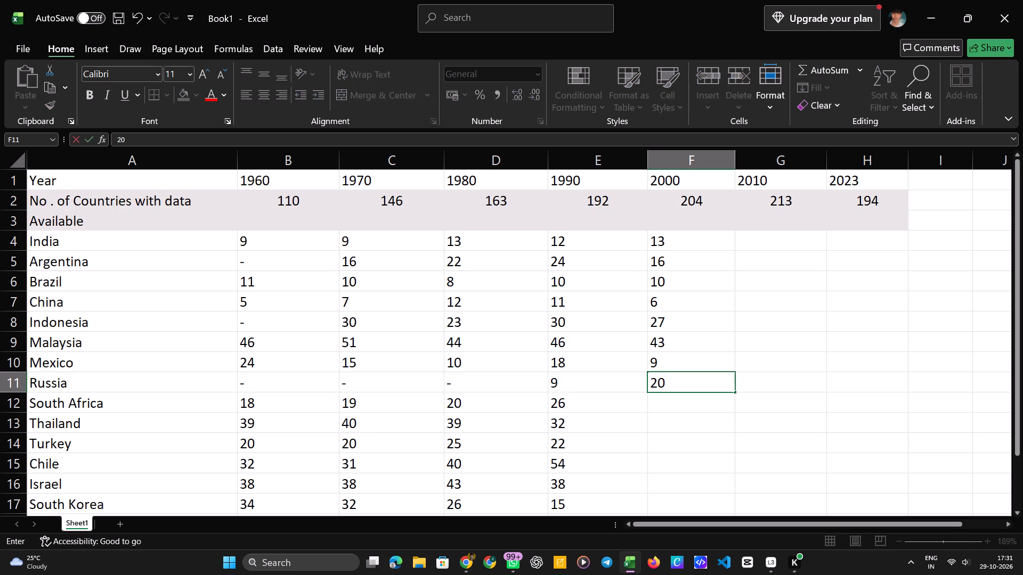
{"action": "key", "text": "Return"}
{"action": "type", "text": "29"}
{"action": "key", "text": "Return"}
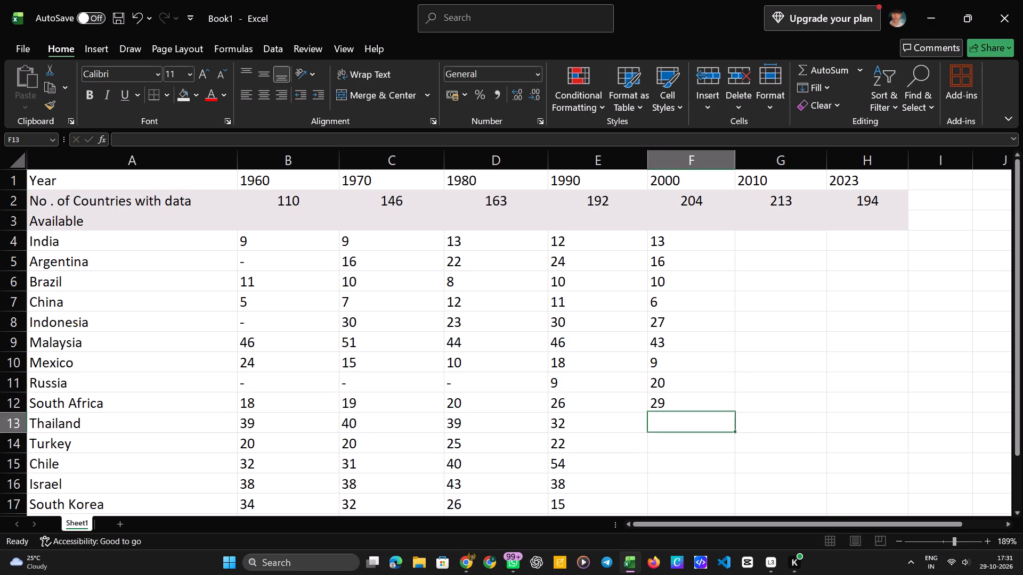
Fill the 2000 column from F13 to F17 with 31 for Thailand, 18 for Turkey, 45 for Chile, 30 for Israel and 12 for South Korea.
{"action": "type", "text": "31"}
{"action": "key", "text": "Return"}
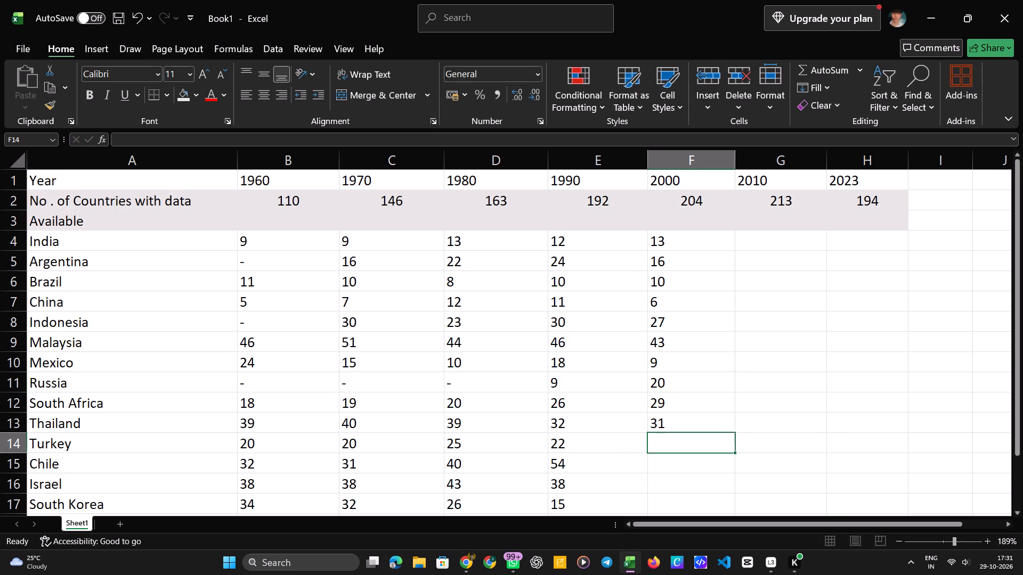
{"action": "key", "text": "1"}
{"action": "key", "text": "8"}
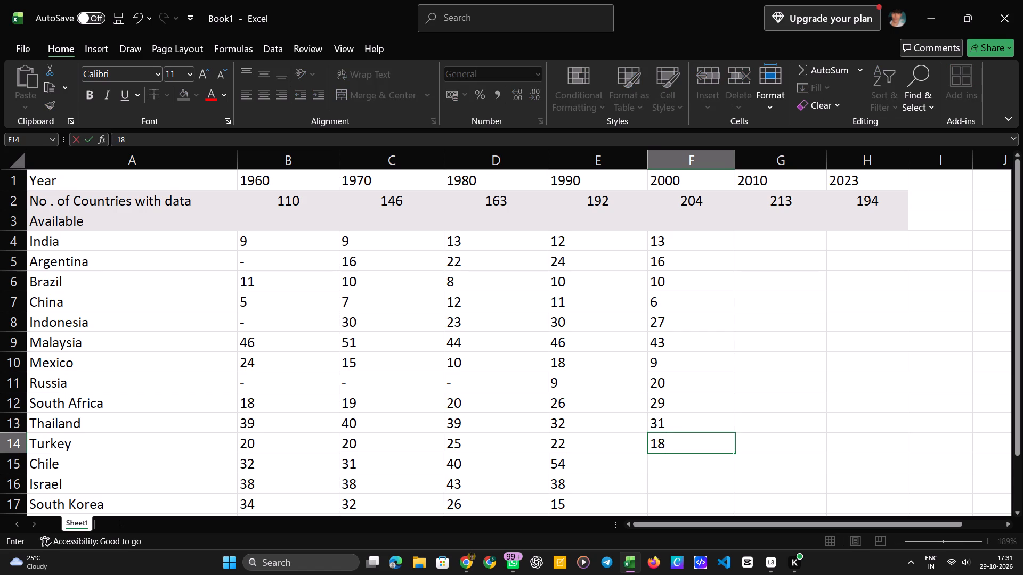
{"action": "key", "text": "Return"}
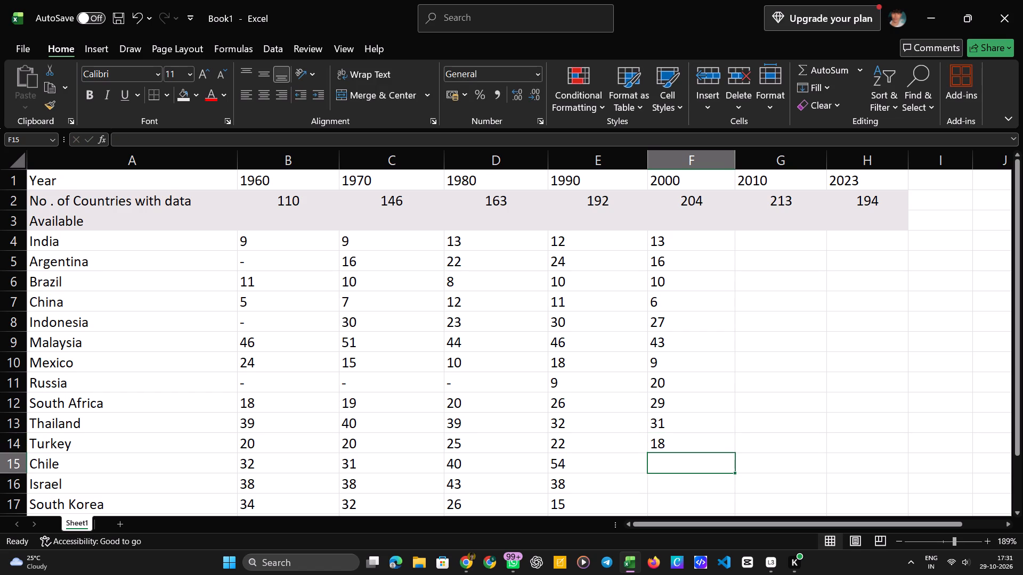
{"action": "key", "text": "4"}
{"action": "key", "text": "5"}
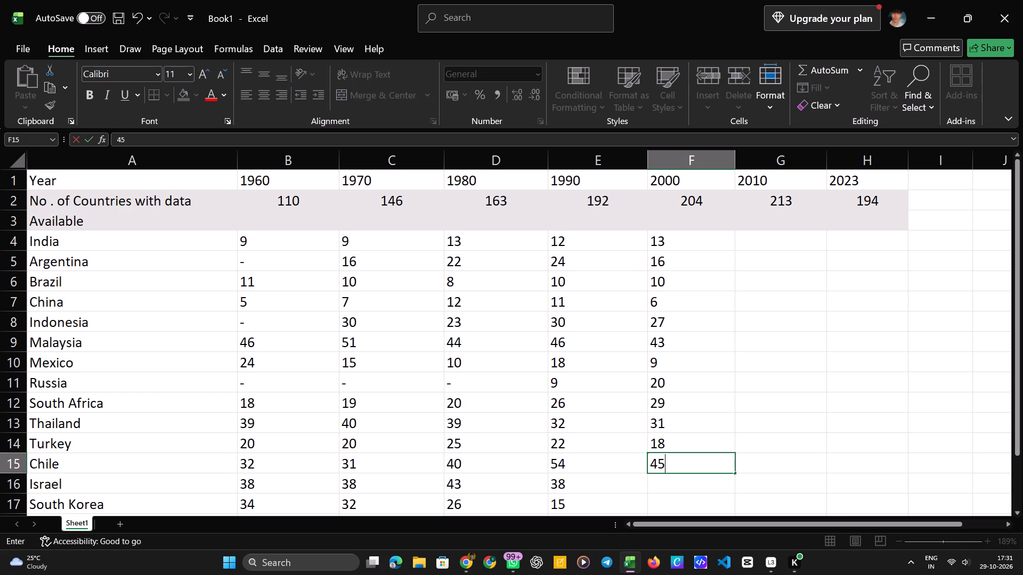
{"action": "key", "text": "Return"}
{"action": "scroll", "coordinate": [777, 283], "scroll_direction": "down", "scroll_amount": 2}
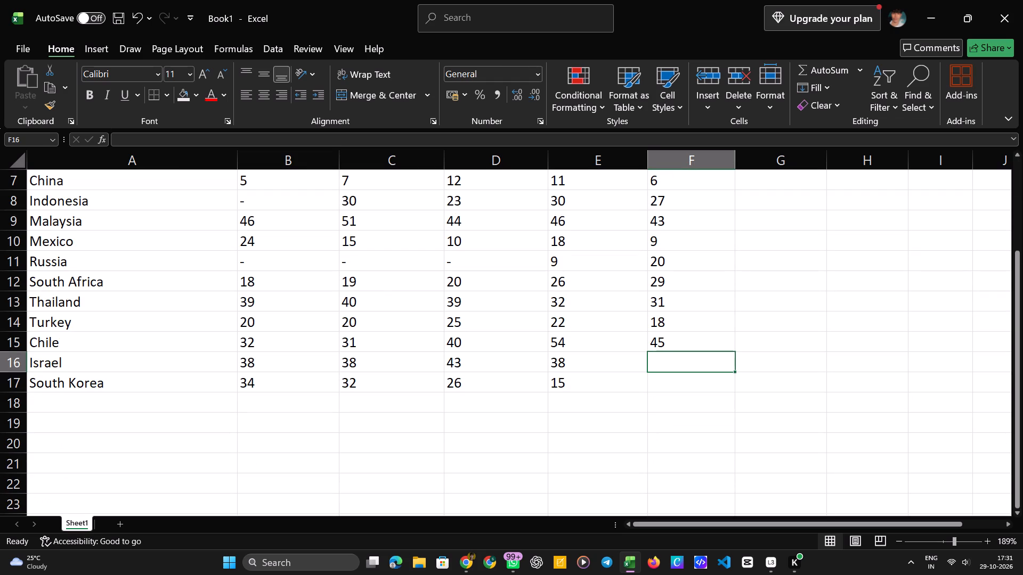
{"action": "type", "text": "30"}
{"action": "key", "text": "Return"}
{"action": "type", "text": "12"}
{"action": "scroll", "coordinate": [726, 364], "scroll_direction": "up", "scroll_amount": 4}
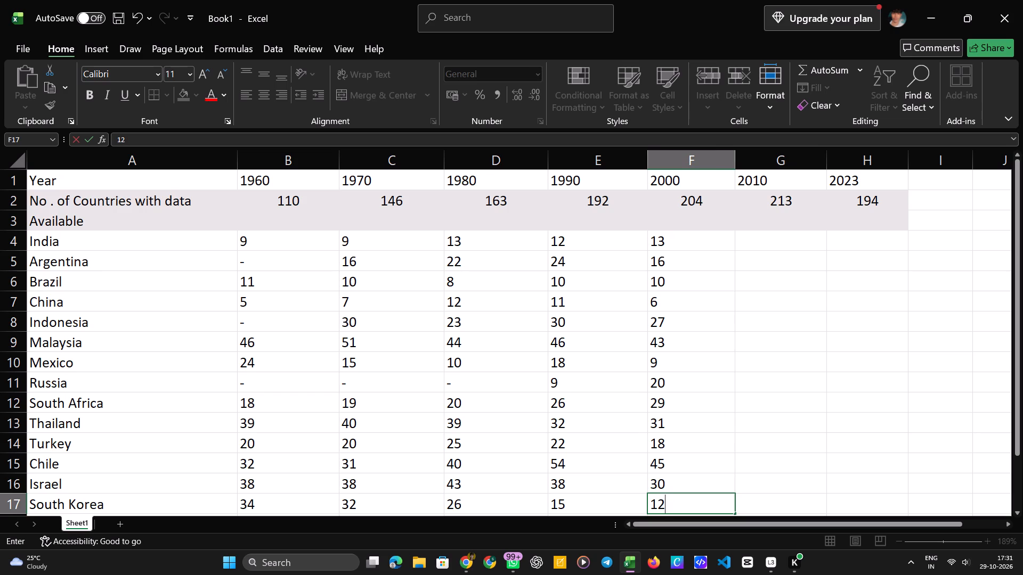
Fill the 2010 column from G4 to G7 with 9 for India, 26 for Argentina, 7 for Brazil and 2 for China.
{"action": "left_click", "coordinate": [759, 245]}
{"action": "scroll", "coordinate": [782, 327], "scroll_direction": "down", "scroll_amount": 2}
{"action": "scroll", "coordinate": [778, 316], "scroll_direction": "up", "scroll_amount": 2}
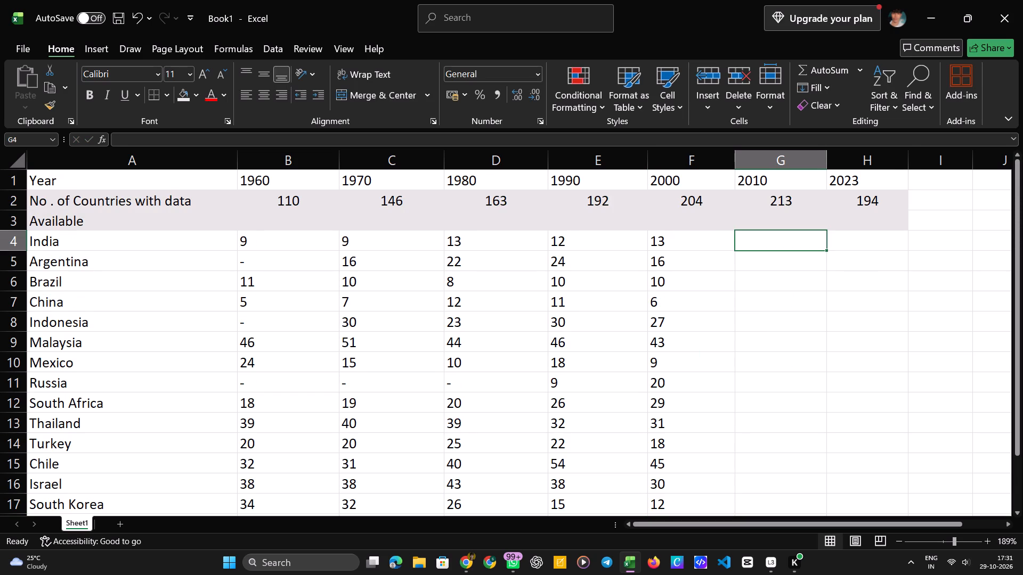
{"action": "key", "text": "9"}
{"action": "key", "text": "Return"}
{"action": "key", "text": "2"}
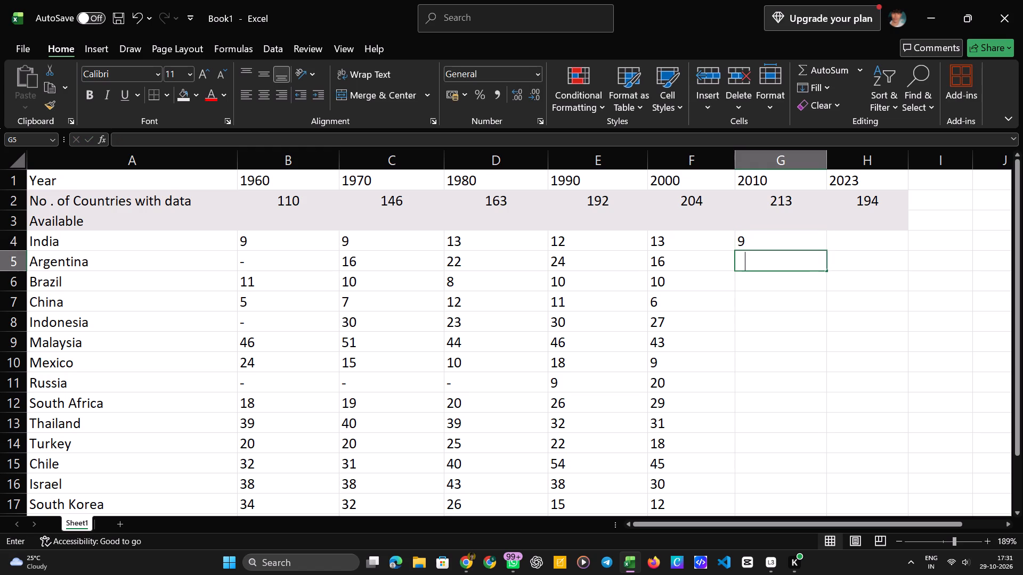
{"action": "key", "text": "6"}
{"action": "key", "text": "Return"}
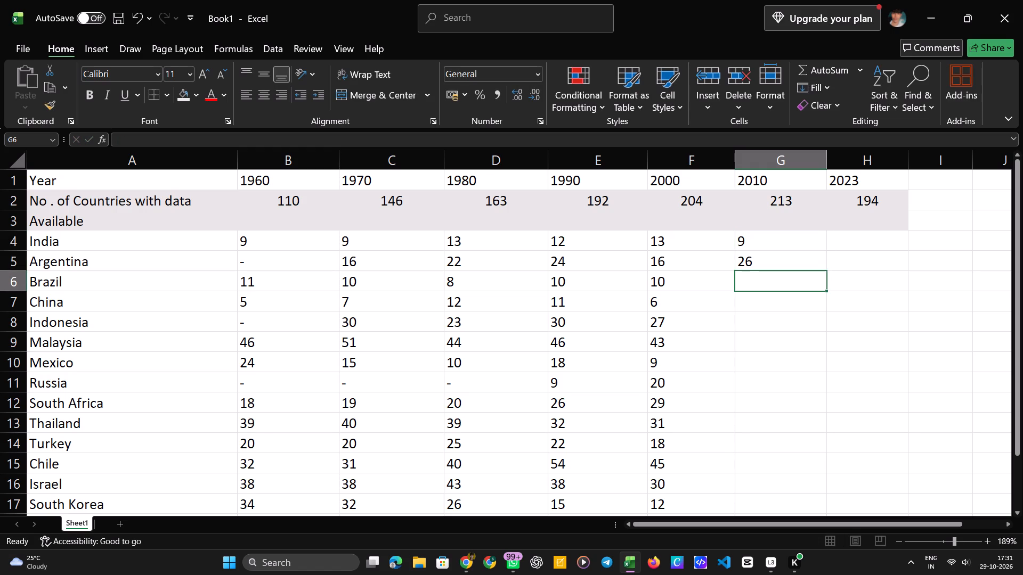
{"action": "key", "text": "7"}
{"action": "key", "text": "Return"}
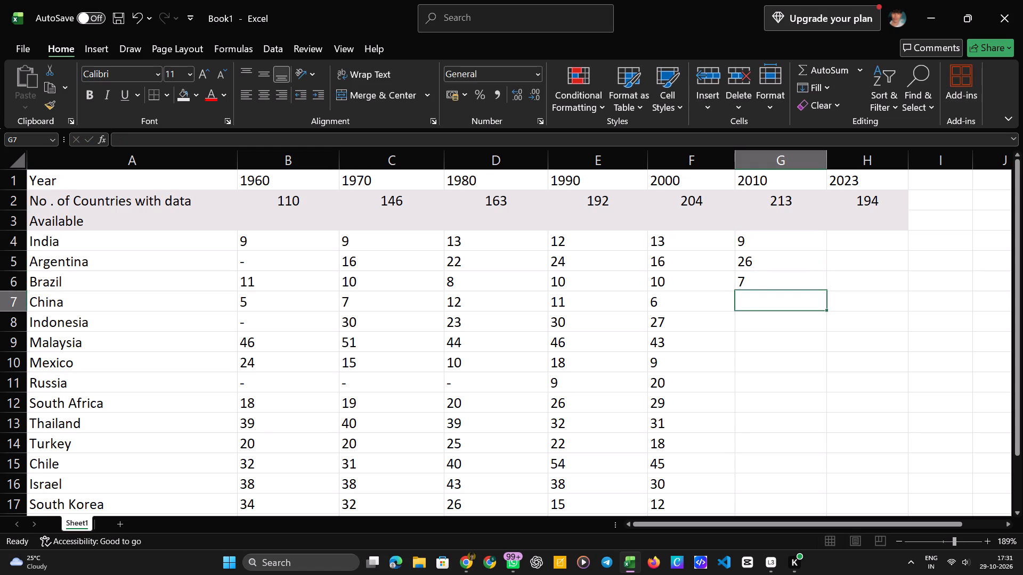
{"action": "key", "text": "2"}
{"action": "key", "text": "Return"}
Fill the 2010 column from G8 to G11 with 18 for Indonesia, 36 for Malaysia, 15 for Mexico and 11 for Russia.
{"action": "key", "text": "1"}
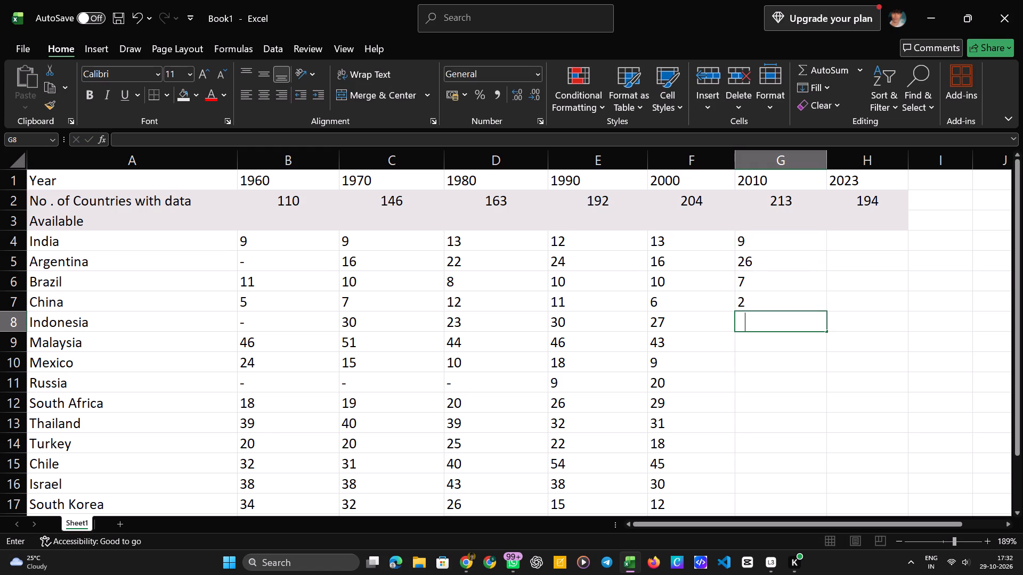
{"action": "key", "text": "8"}
{"action": "key", "text": "Return"}
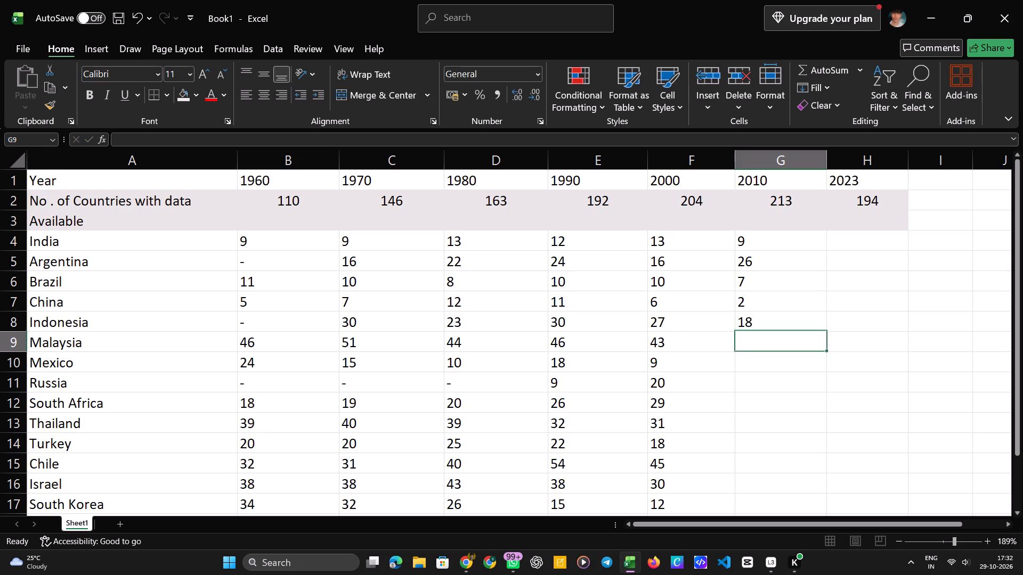
{"action": "key", "text": "2"}
{"action": "key", "text": "BackSpace"}
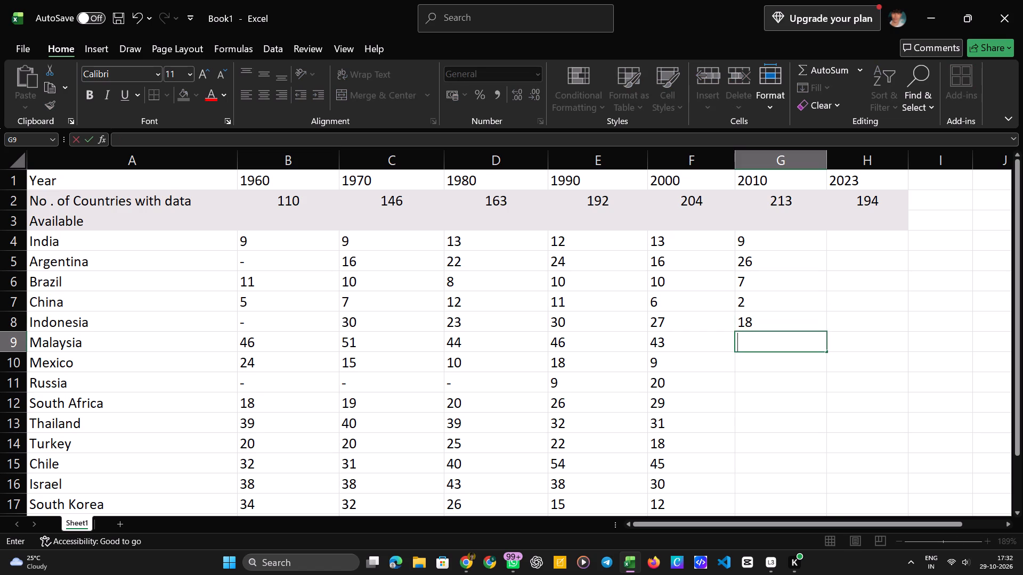
{"action": "key", "text": "3"}
{"action": "key", "text": "6"}
{"action": "key", "text": "Return"}
{"action": "type", "text": "15"}
{"action": "key", "text": "Return"}
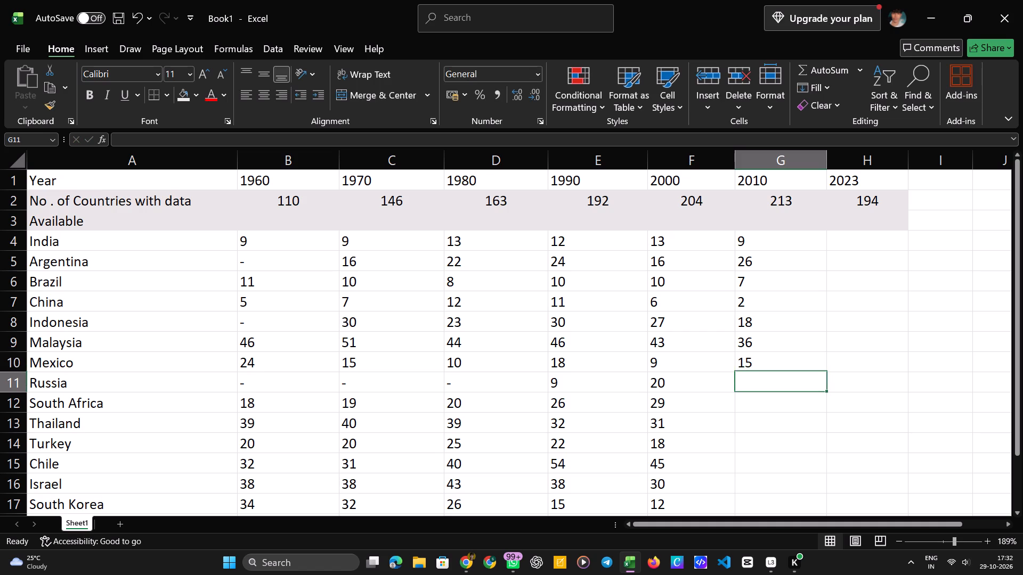
{"action": "type", "text": "11"}
{"action": "key", "text": "Return"}
Fill the 2010 column from G12 to G14 with 27 for South Africa, 31 for Thailand and 17 for Turkey.
{"action": "key", "text": "2"}
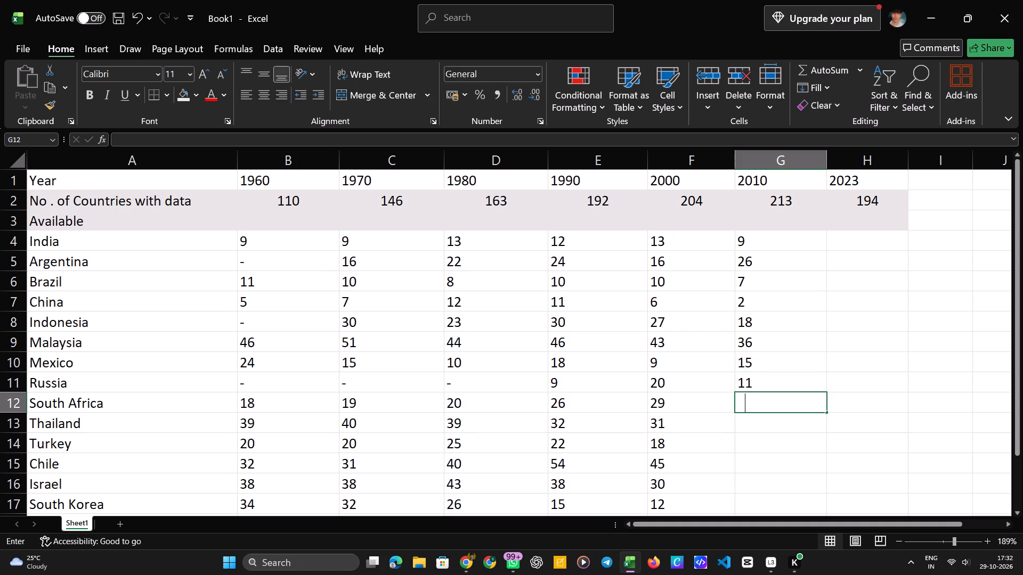
{"action": "key", "text": "7"}
{"action": "key", "text": "Return"}
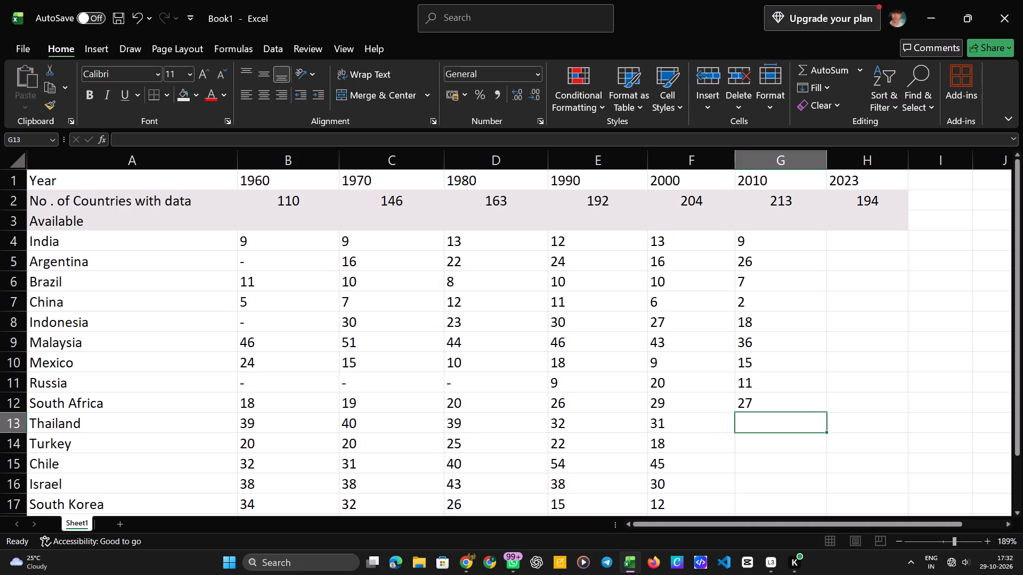
{"action": "type", "text": "31"}
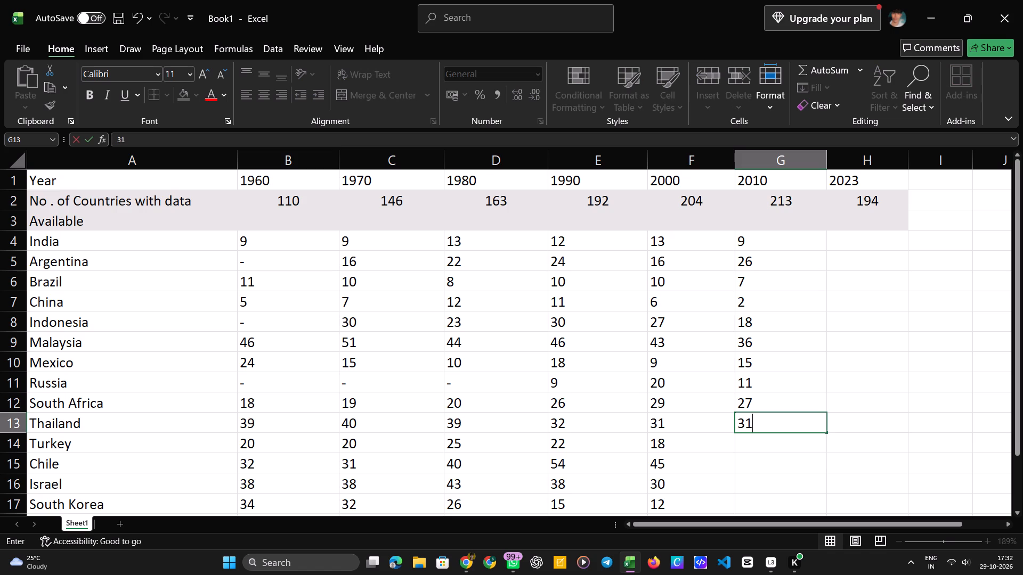
{"action": "key", "text": "Return"}
{"action": "type", "text": "17"}
{"action": "key", "text": "Return"}
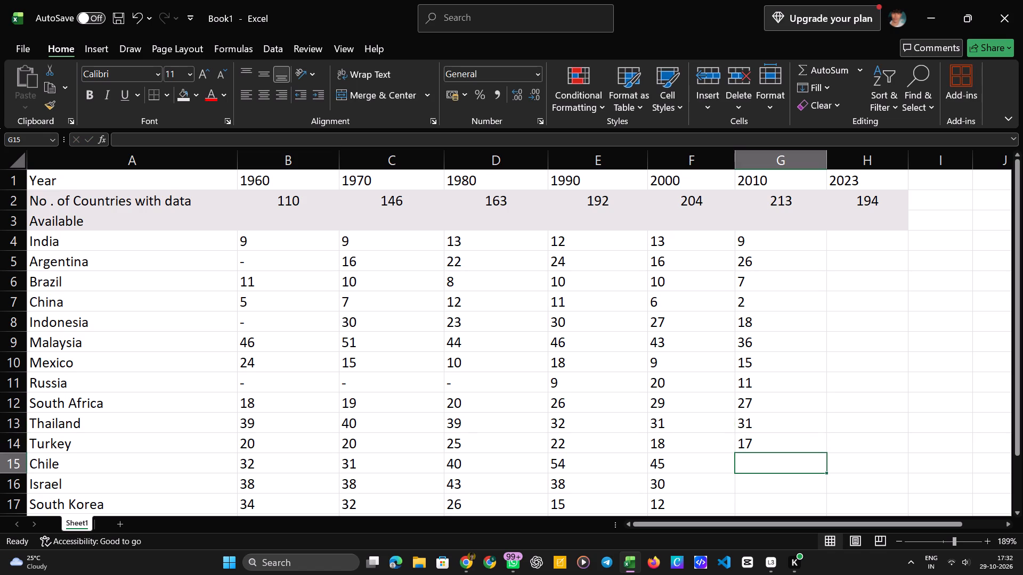
Fill the 2010 column from G15 to G17 with 44 for Chile, 39 for Israel and 14 for South Korea.
{"action": "type", "text": "44"}
{"action": "key", "text": "Return"}
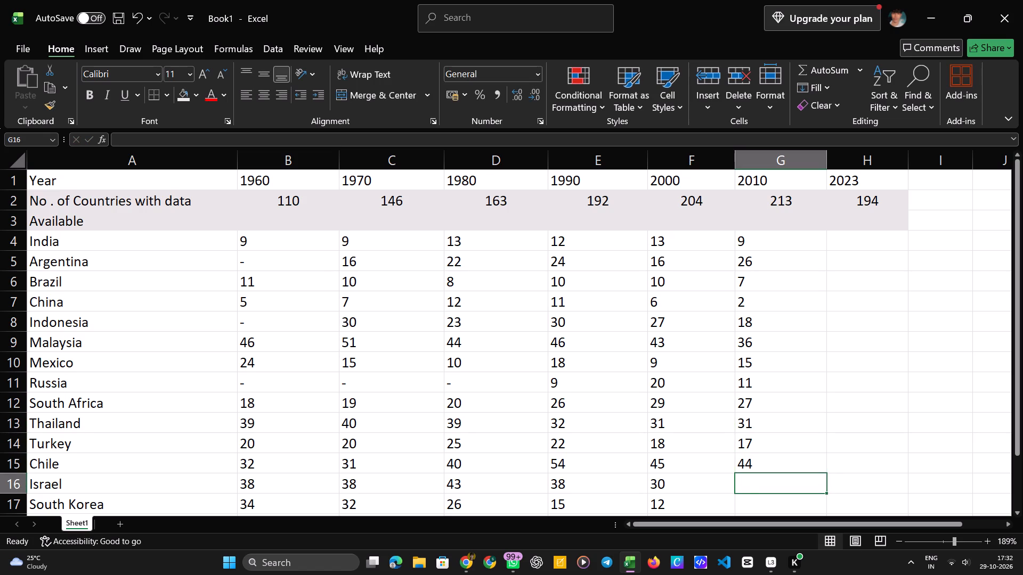
{"action": "type", "text": "39"}
{"action": "key", "text": "Return"}
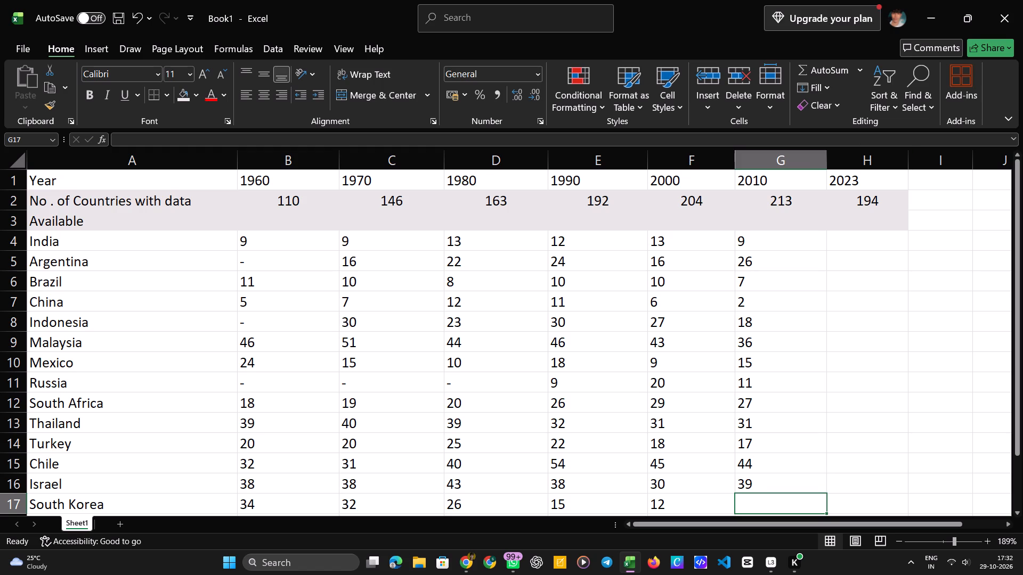
{"action": "key", "text": "1"}
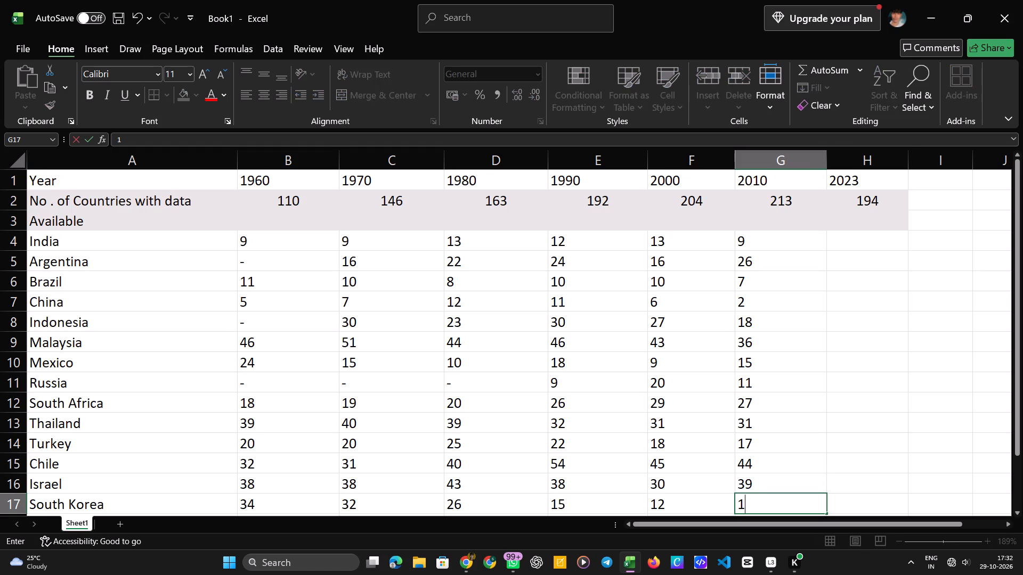
{"action": "key", "text": "4"}
{"action": "key", "text": "Return"}
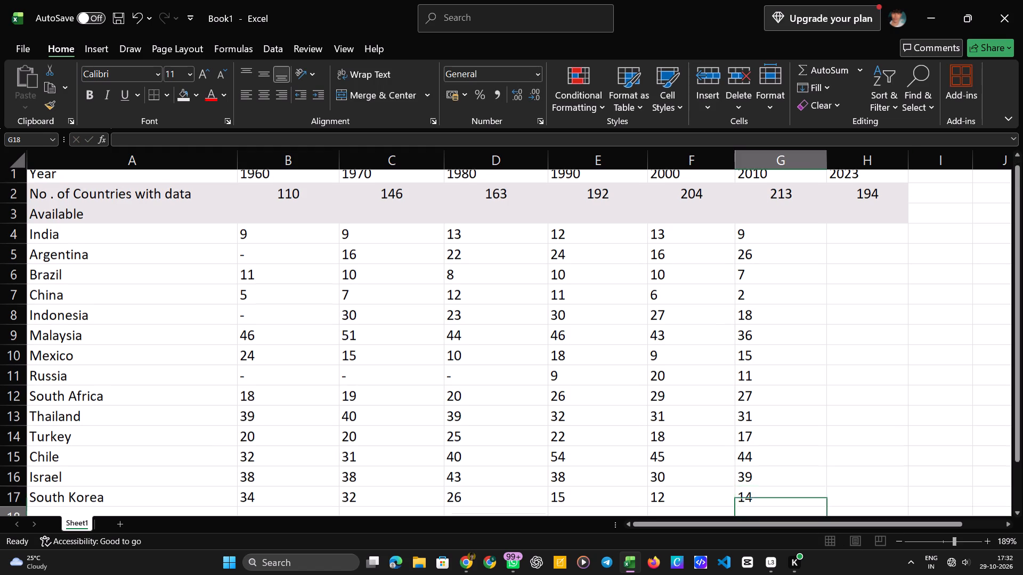
Fill the 2023 column from H4 to H7 with 5 for India, 22 for Argentina, 9 for Brazil and 2 for China.
{"action": "scroll", "coordinate": [832, 280], "scroll_direction": "up", "scroll_amount": 2}
{"action": "left_click", "coordinate": [870, 237]}
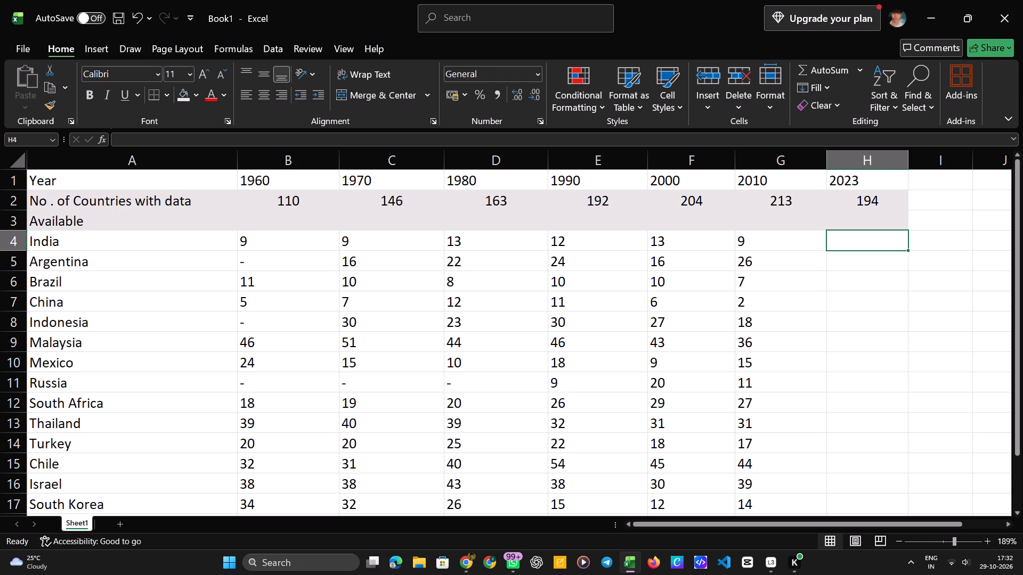
{"action": "key", "text": "5"}
{"action": "key", "text": "Return"}
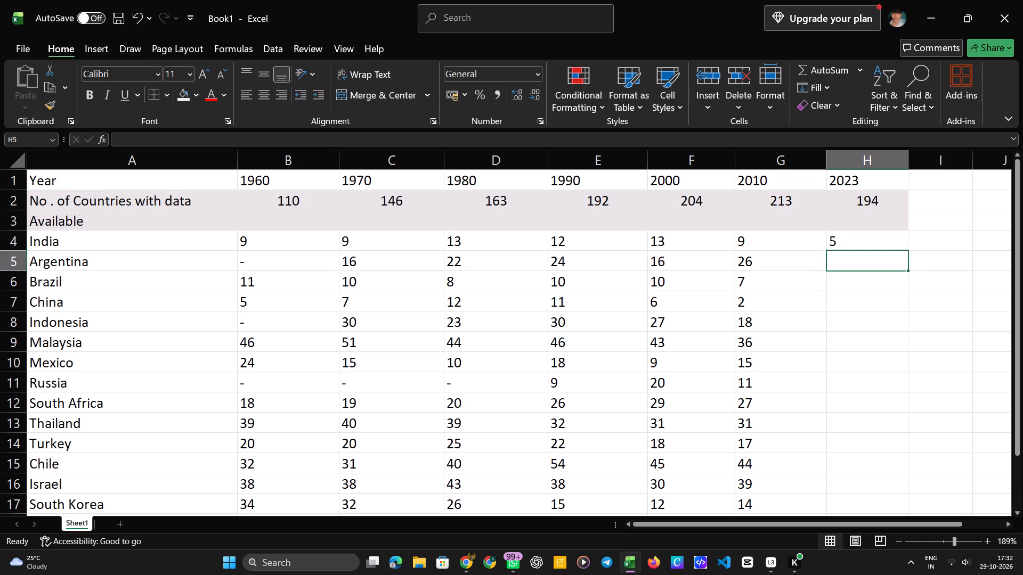
{"action": "key", "text": "3"}
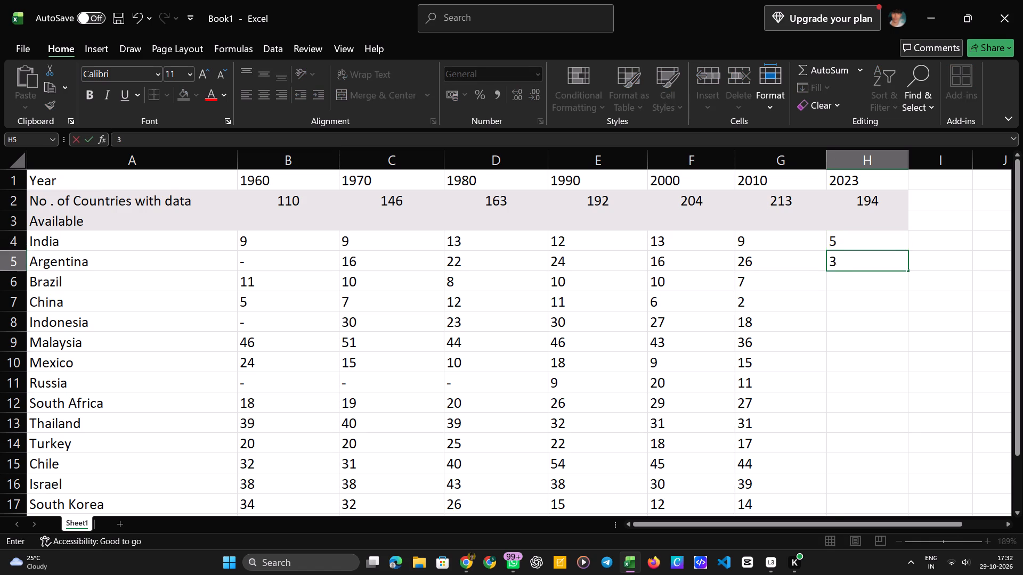
{"action": "key", "text": "BackSpace"}
{"action": "type", "text": "22"}
{"action": "key", "text": "Return"}
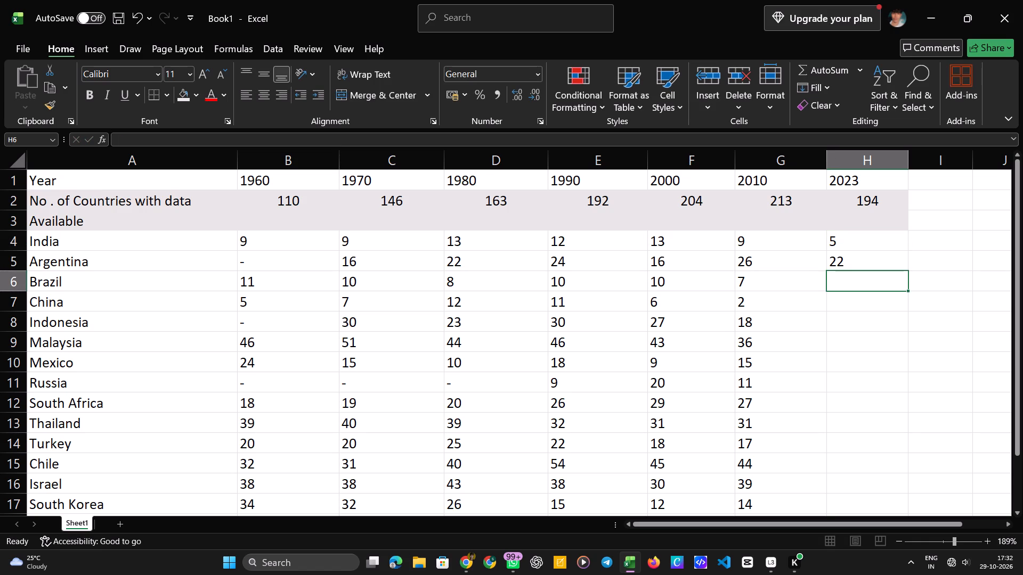
{"action": "key", "text": "9"}
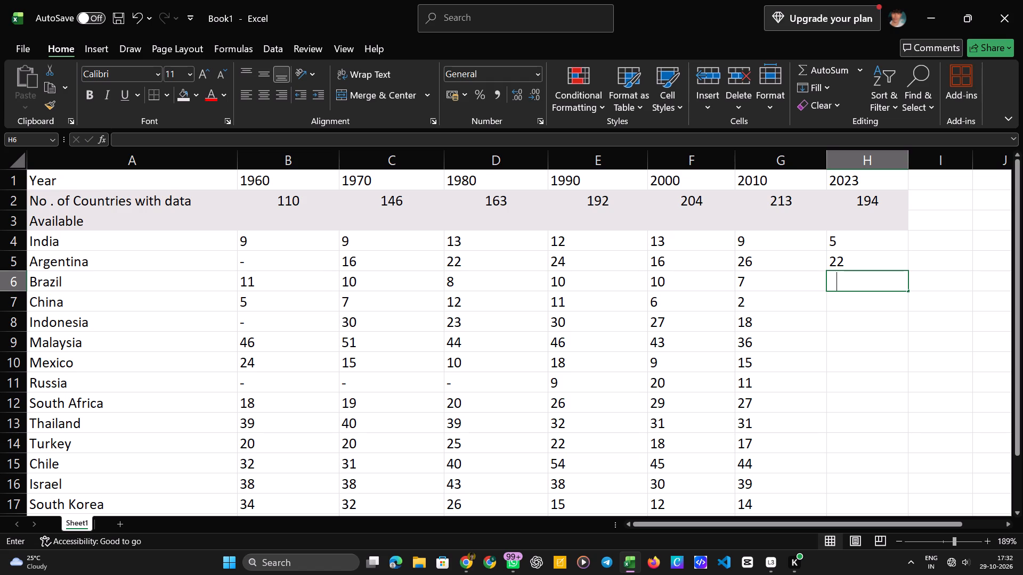
{"action": "key", "text": "Return"}
{"action": "key", "text": "2"}
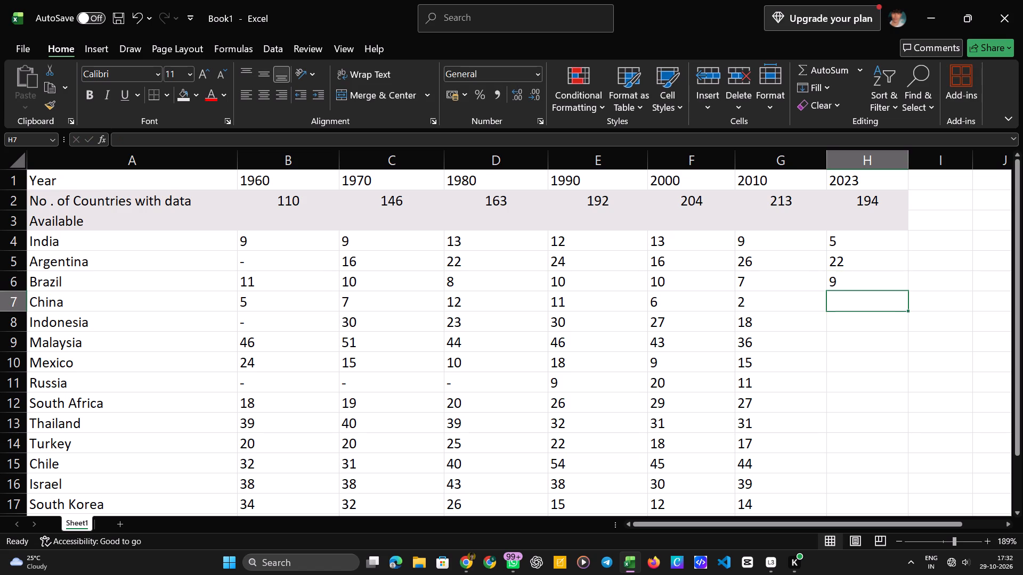
{"action": "key", "text": "Return"}
Fill the 2023 column from H8 to H11 with 16 for Indonesia, 37 for Malaysia, 12 for Mexico and 11 for Russia.
{"action": "key", "text": "1"}
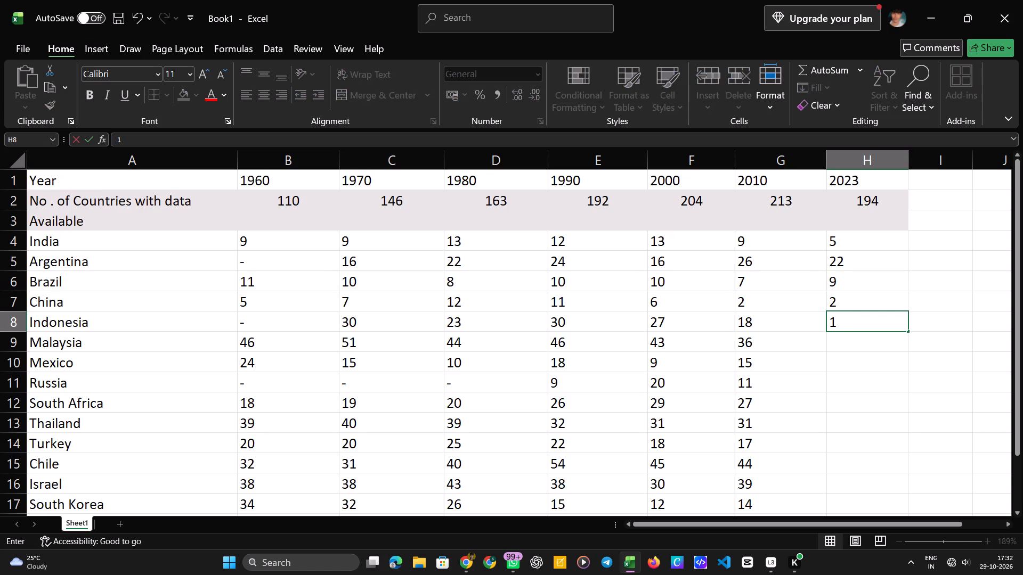
{"action": "key", "text": "6"}
{"action": "key", "text": "Return"}
{"action": "key", "text": "3"}
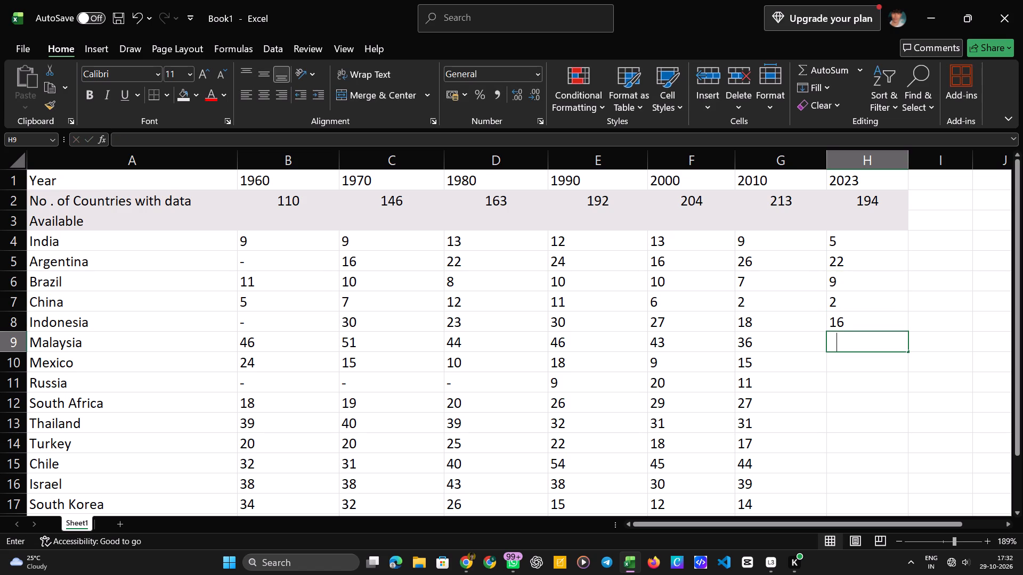
{"action": "key", "text": "7"}
{"action": "key", "text": "Return"}
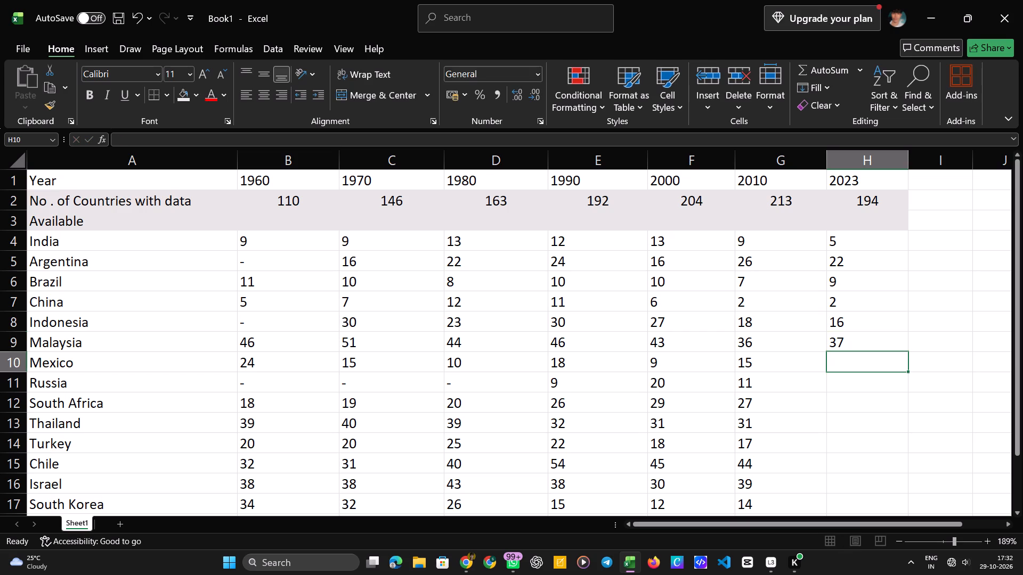
{"action": "key", "text": "1"}
{"action": "key", "text": "2"}
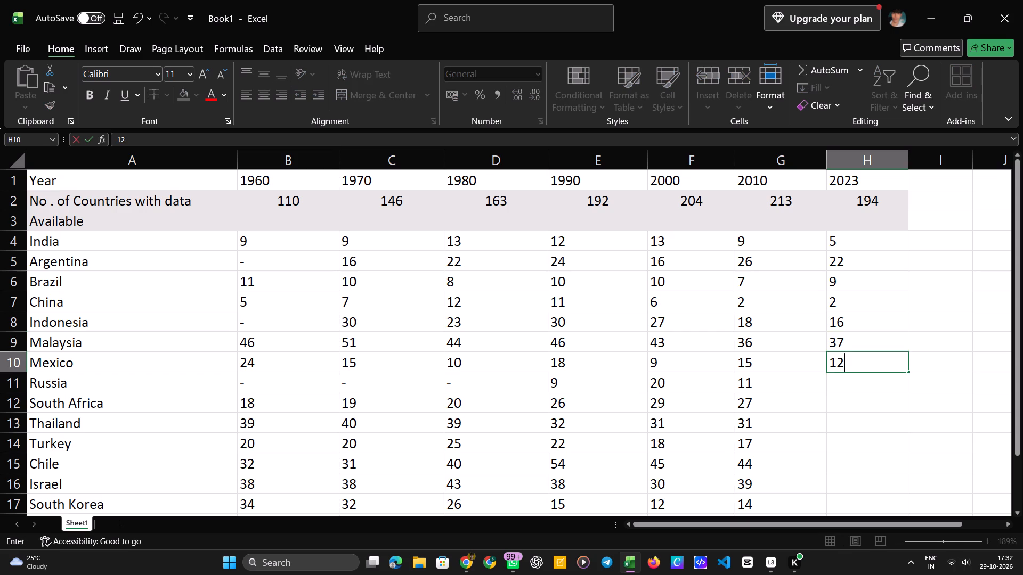
{"action": "key", "text": "Return"}
{"action": "type", "text": "11"}
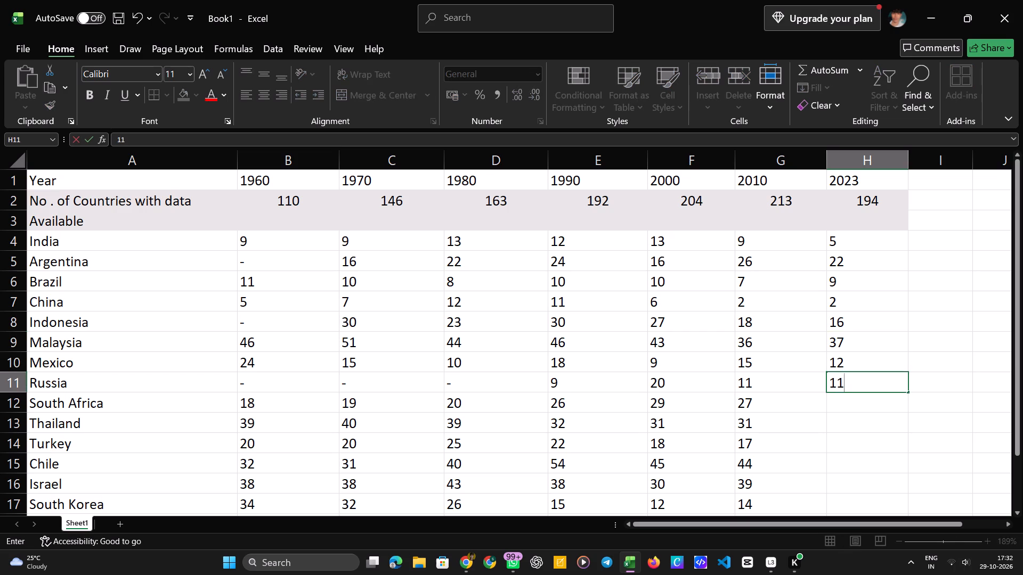
{"action": "key", "text": "Return"}
Fill the 2023 column from H12 to H14 with 40 for South Africa, 26 for Thailand and 18 for Turkey.
{"action": "type", "text": "40"}
{"action": "key", "text": "Return"}
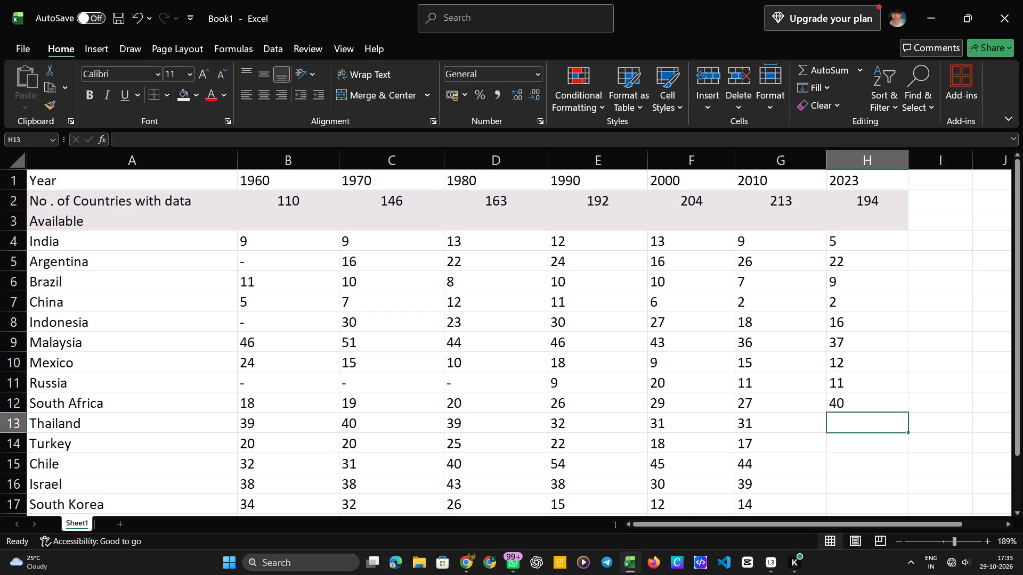
{"action": "key", "text": "2"}
{"action": "key", "text": "6"}
{"action": "key", "text": "Return"}
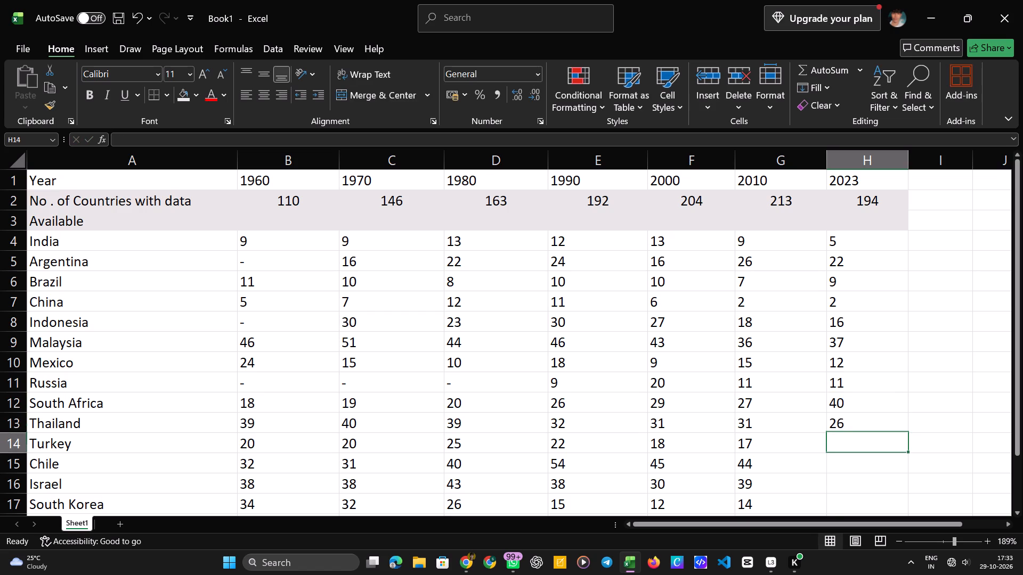
{"action": "key", "text": "1"}
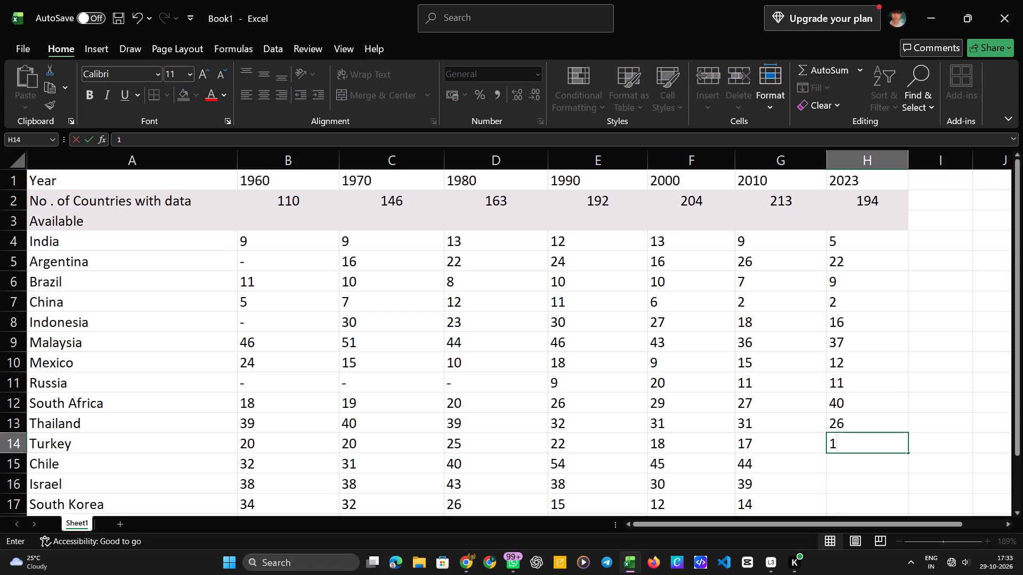
{"action": "key", "text": "8"}
{"action": "key", "text": "Return"}
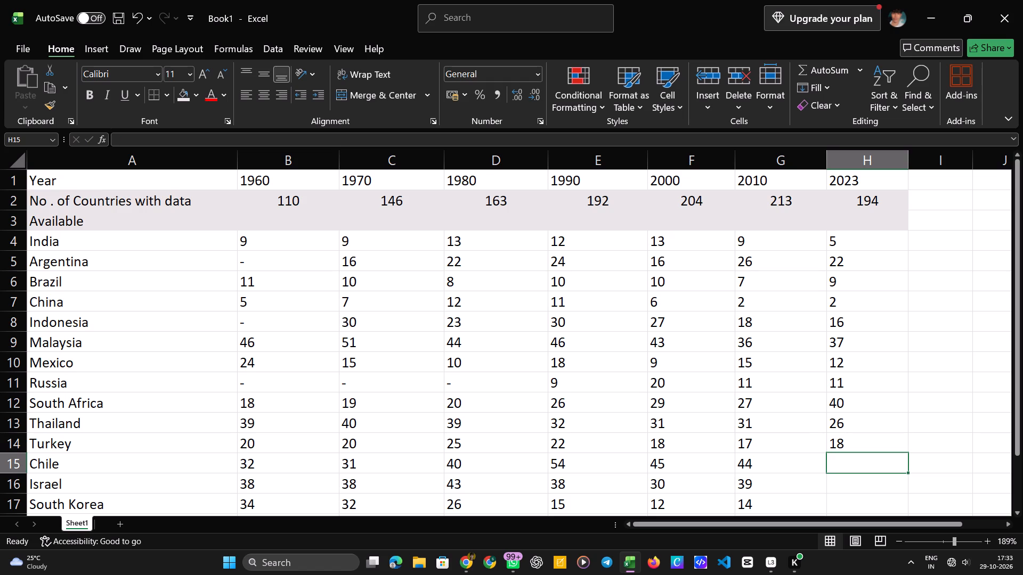
Fill the 2023 column from H15 to H17 with 46 for Chile, 28 for Israel and 14 for South Korea.
{"action": "type", "text": "46"}
{"action": "key", "text": "Return"}
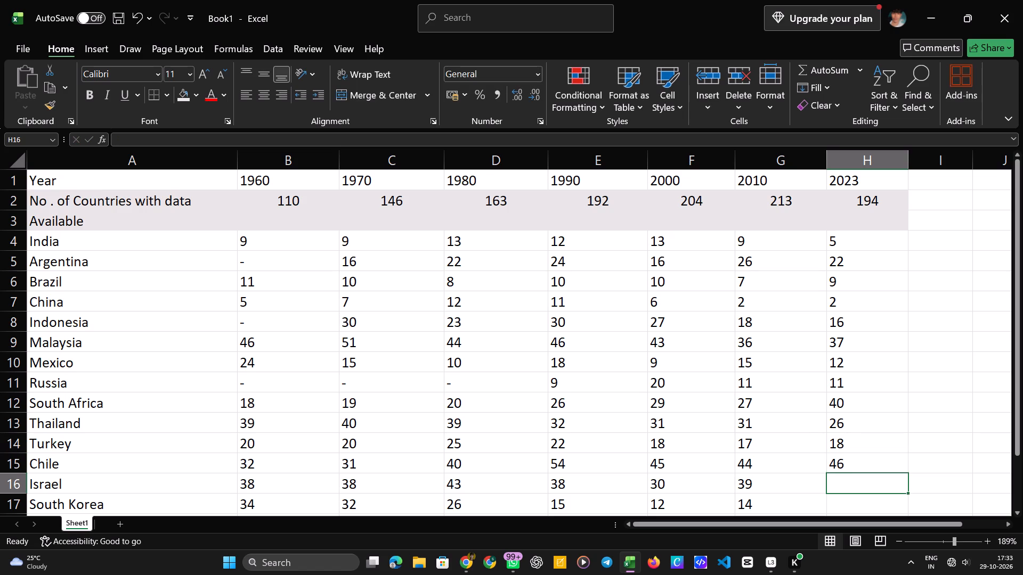
{"action": "type", "text": "28"}
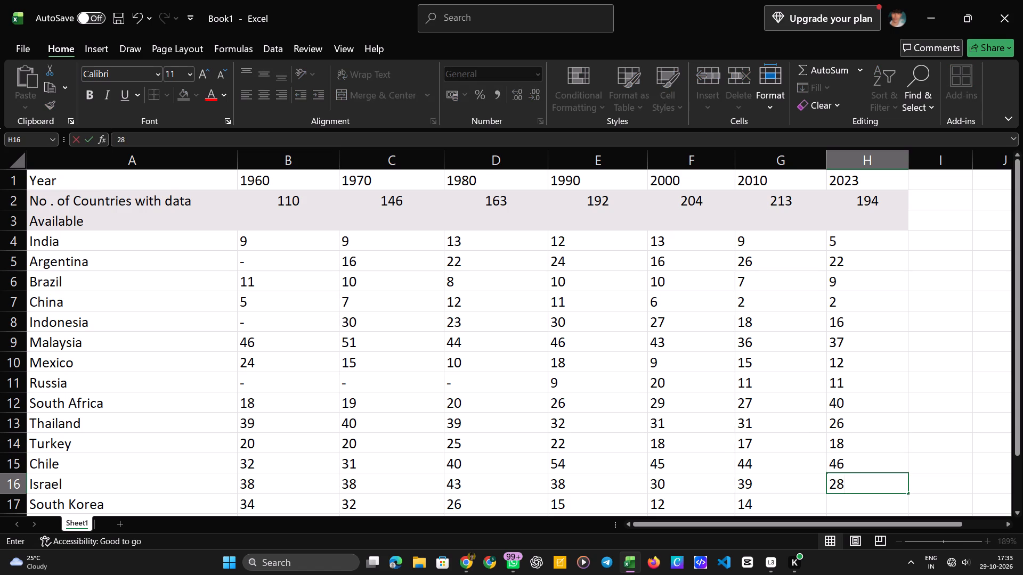
{"action": "key", "text": "Return"}
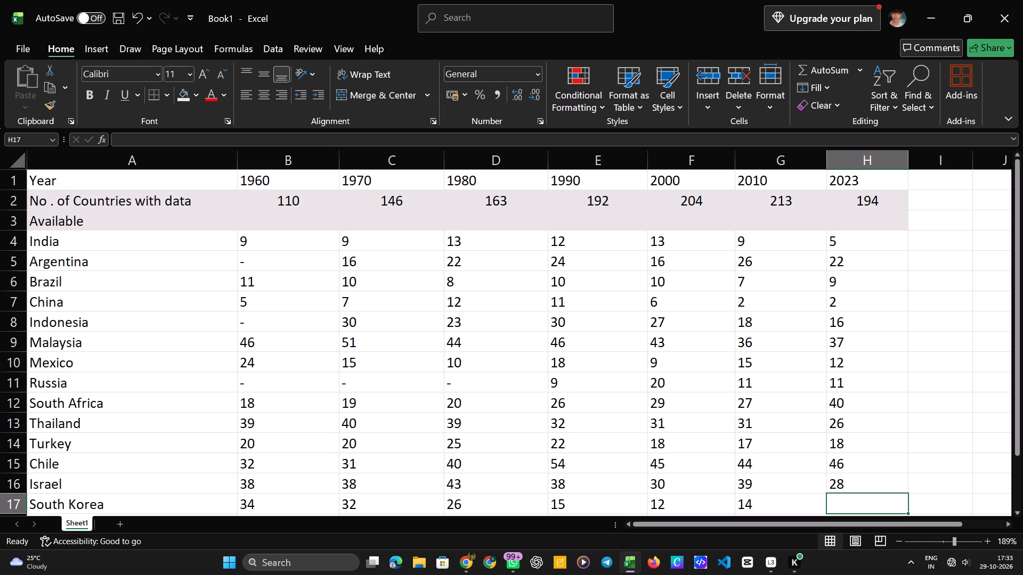
{"action": "left_click", "coordinate": [904, 426]}
{"action": "left_click", "coordinate": [869, 498]}
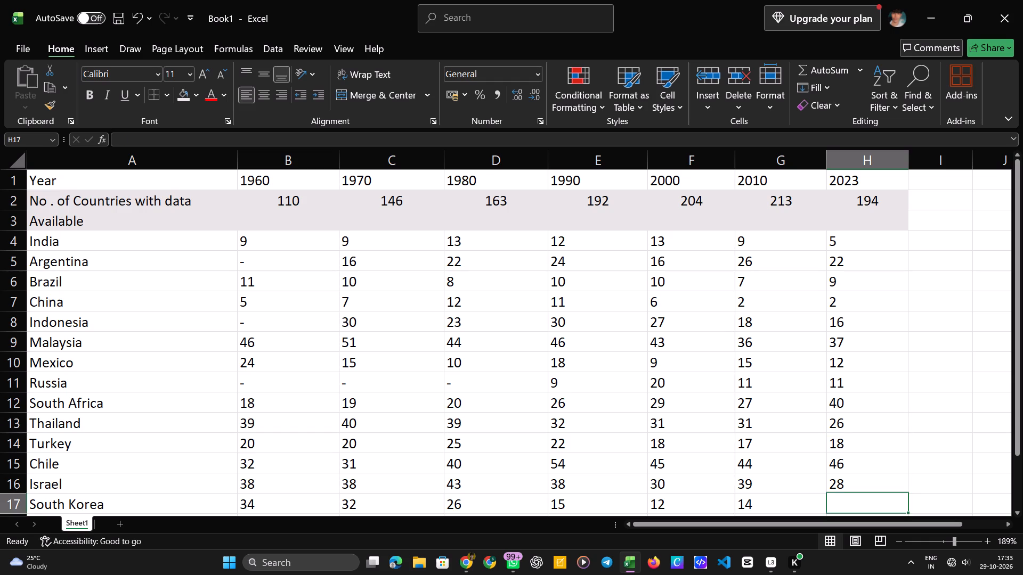
{"action": "type", "text": "14"}
{"action": "scroll", "coordinate": [901, 360], "scroll_direction": "up", "scroll_amount": 2}
{"action": "scroll", "coordinate": [904, 357], "scroll_direction": "down", "scroll_amount": 2}
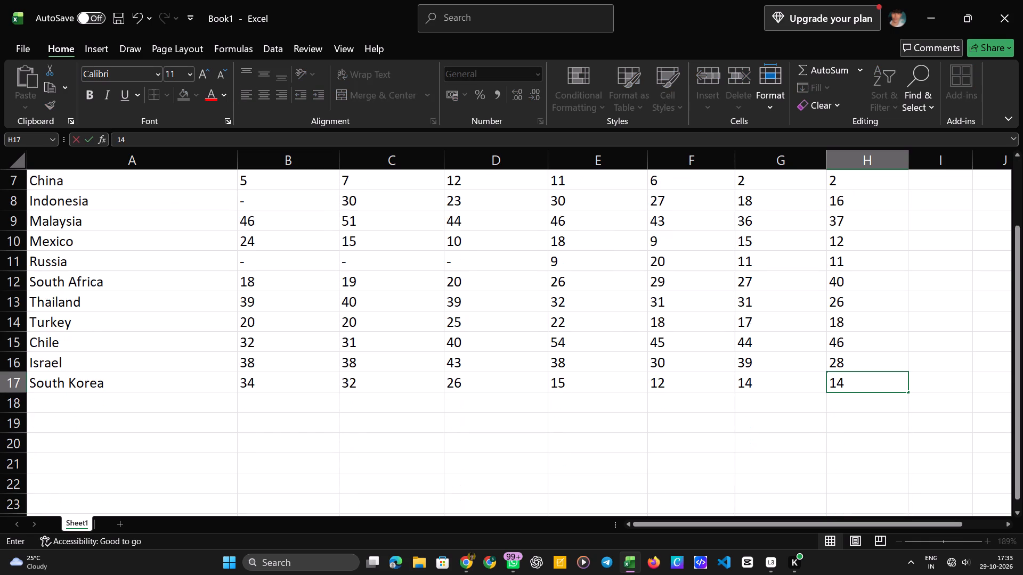
Apply the green Accent6 cell style to the year header row, A1 to H1.
{"action": "scroll", "coordinate": [905, 360], "scroll_direction": "up", "scroll_amount": 3}
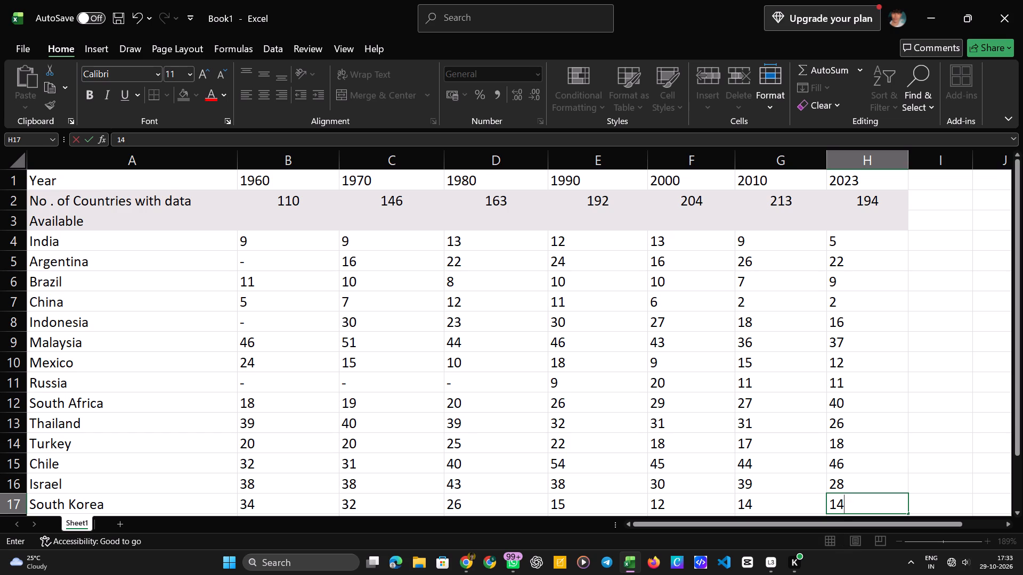
{"action": "left_click_drag", "start_coordinate": [161, 180], "coordinate": [670, 189]}
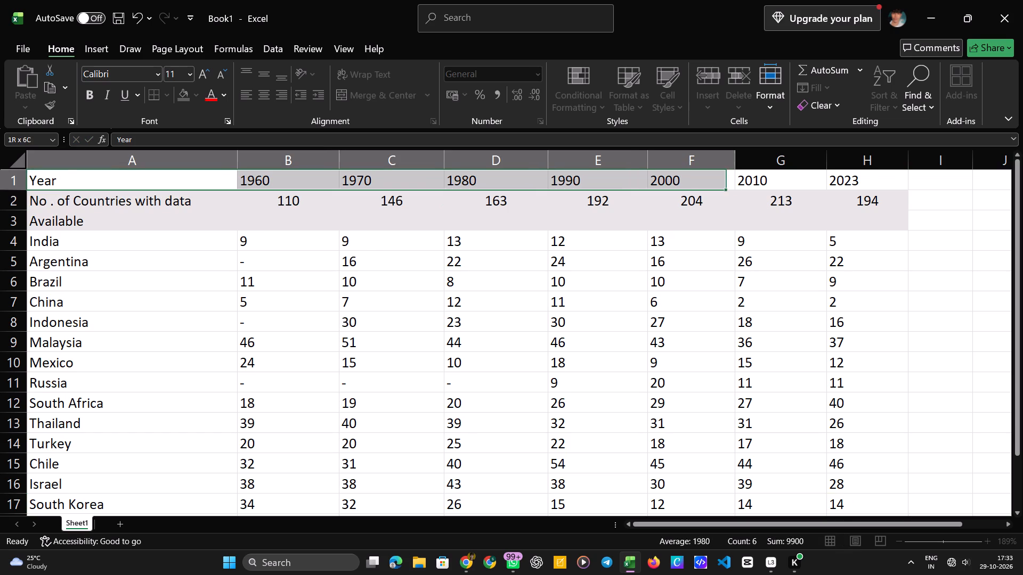
{"action": "left_click_drag", "start_coordinate": [670, 189], "coordinate": [876, 186]}
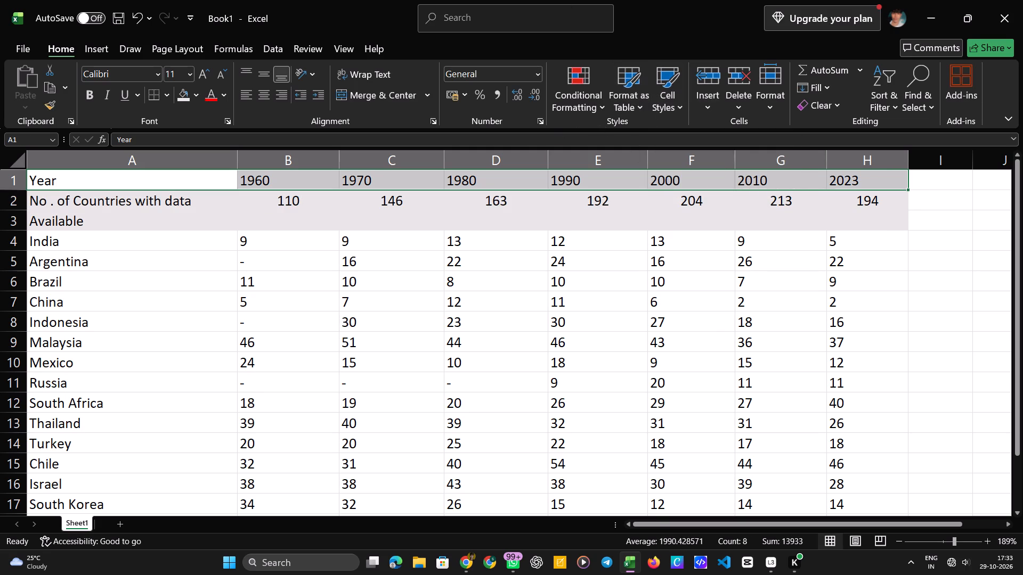
{"action": "left_click", "coordinate": [667, 75]}
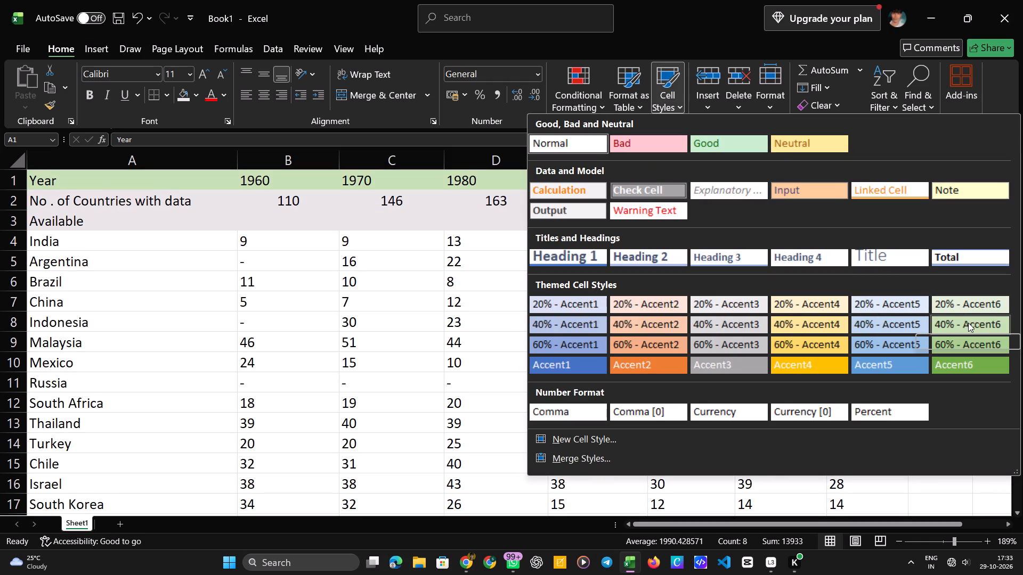
{"action": "left_click", "coordinate": [964, 367]}
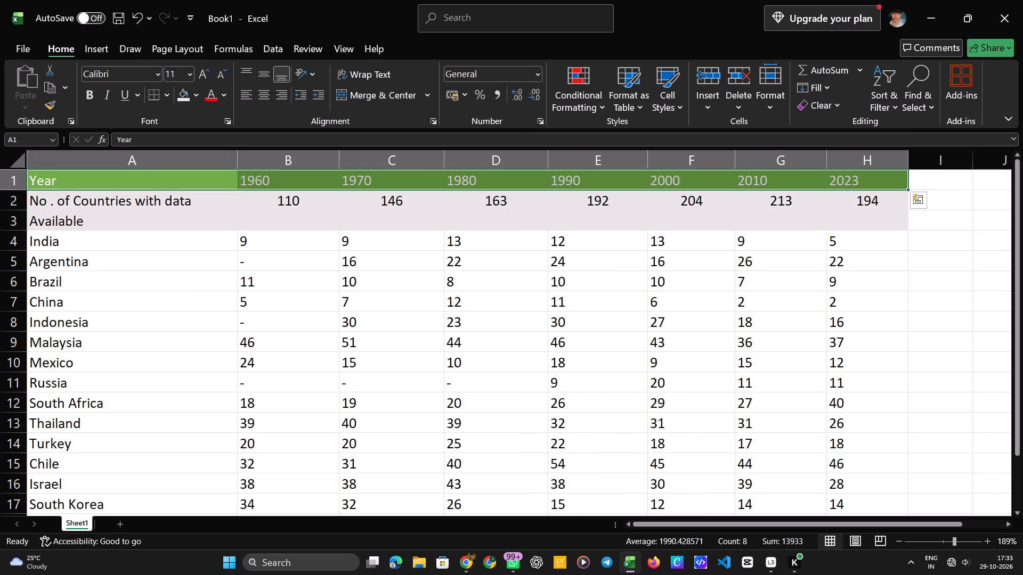
{"action": "left_click", "coordinate": [922, 257]}
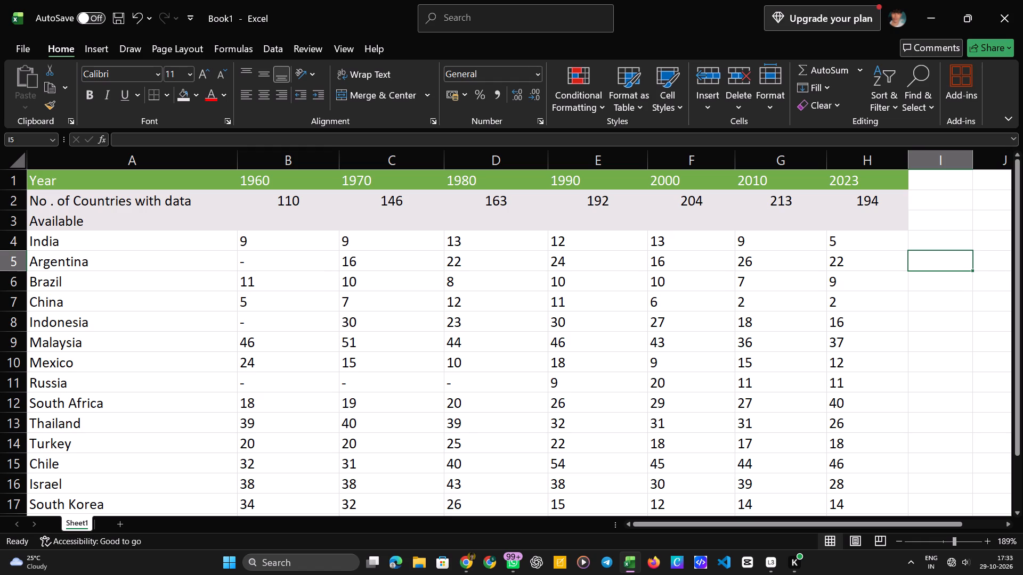
Change the font of the country-count rows, A2 to H3, to Agency FB.
{"action": "left_click_drag", "start_coordinate": [34, 196], "coordinate": [816, 227]}
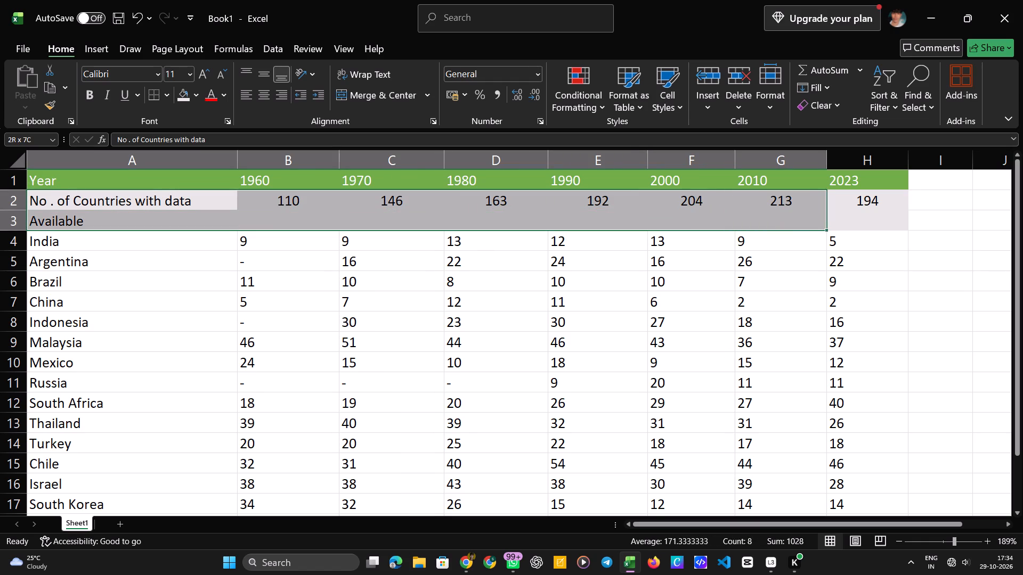
{"action": "left_click_drag", "start_coordinate": [816, 227], "coordinate": [866, 219]}
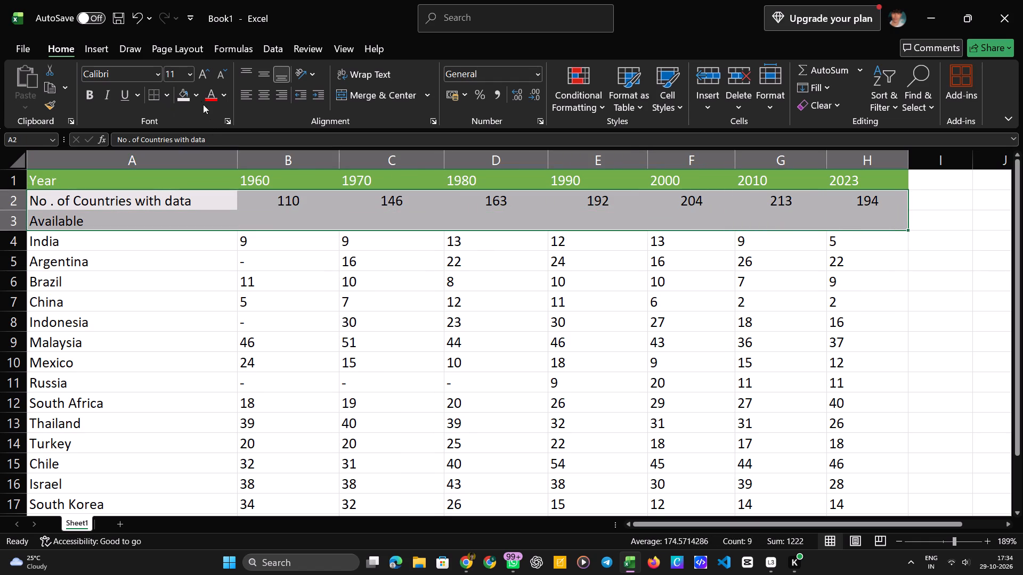
{"action": "left_click", "coordinate": [169, 92]}
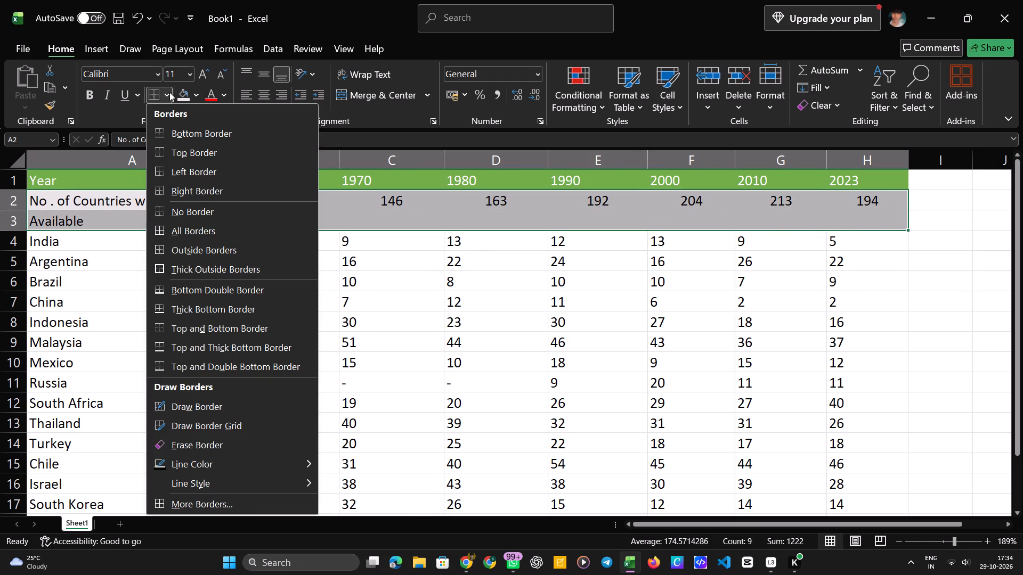
{"action": "left_click", "coordinate": [163, 92]}
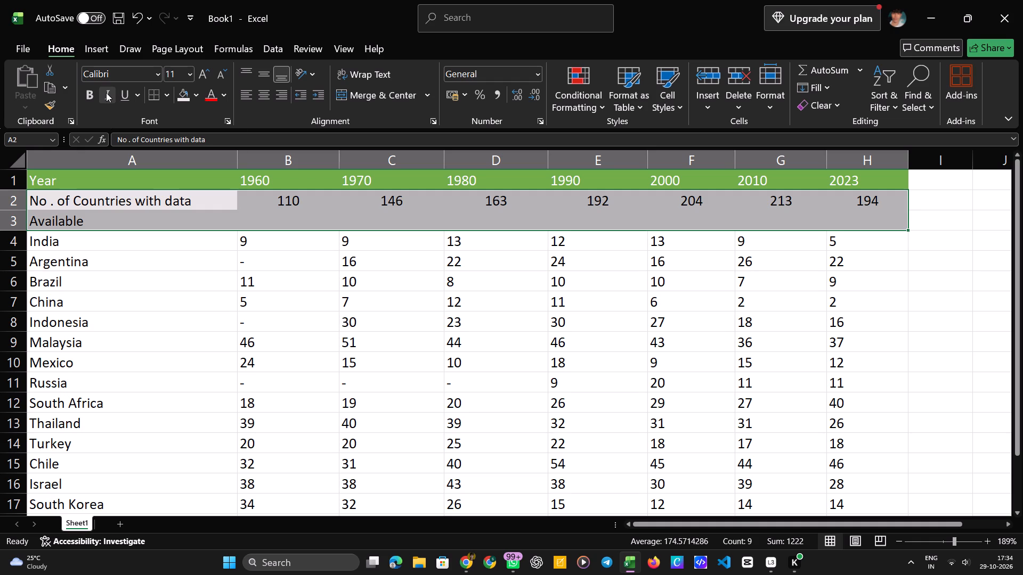
{"action": "left_click", "coordinate": [156, 72]}
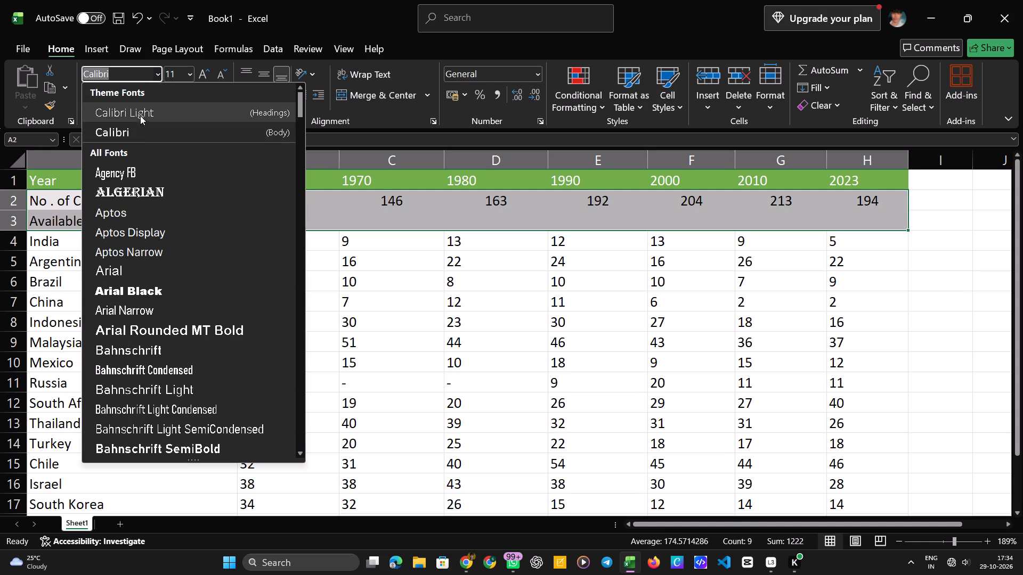
{"action": "left_click", "coordinate": [144, 171]}
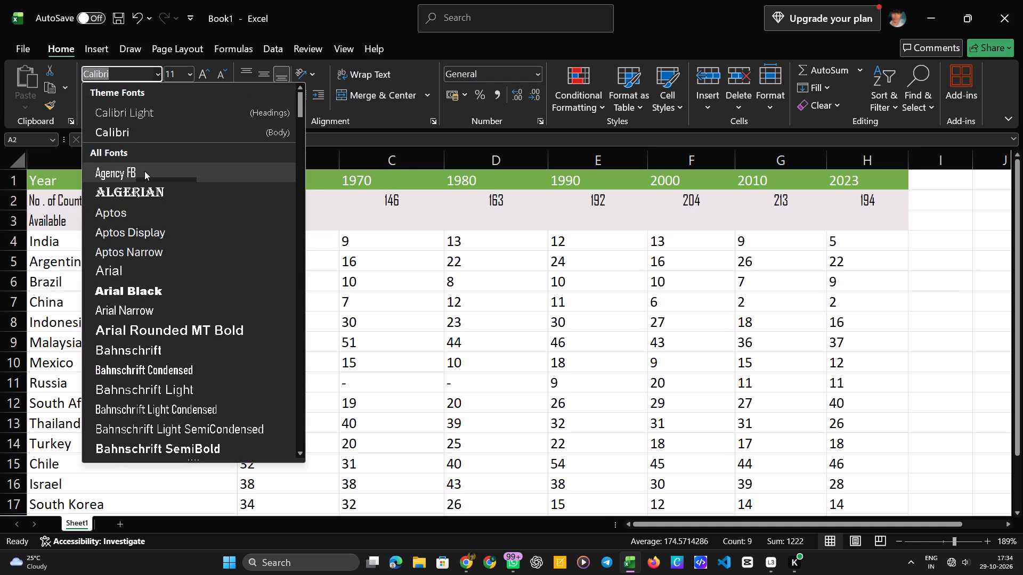
{"action": "left_click", "coordinate": [905, 292]}
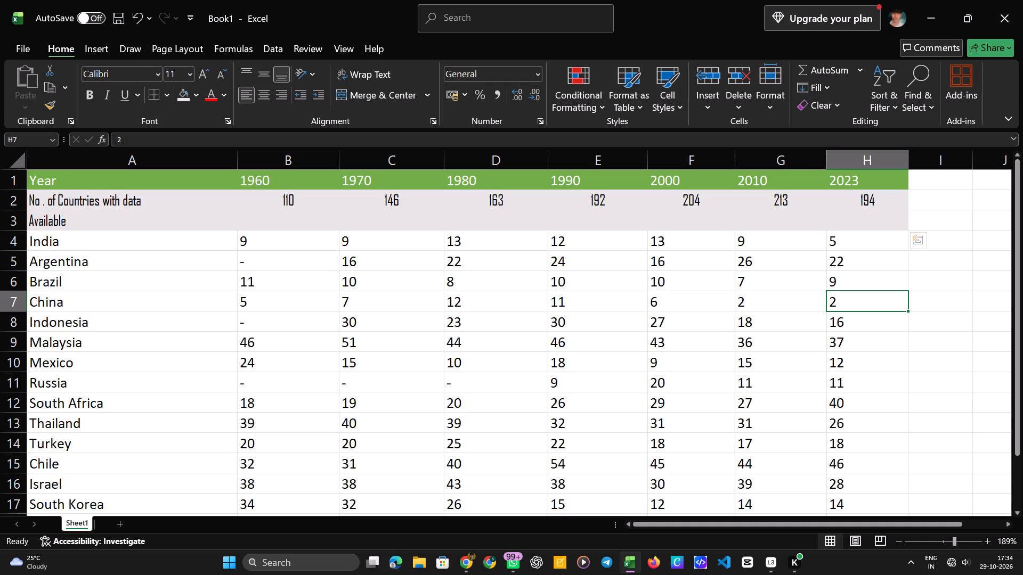
Italicize the country names and values, A4 to H17.
{"action": "left_click_drag", "start_coordinate": [86, 237], "coordinate": [159, 351]}
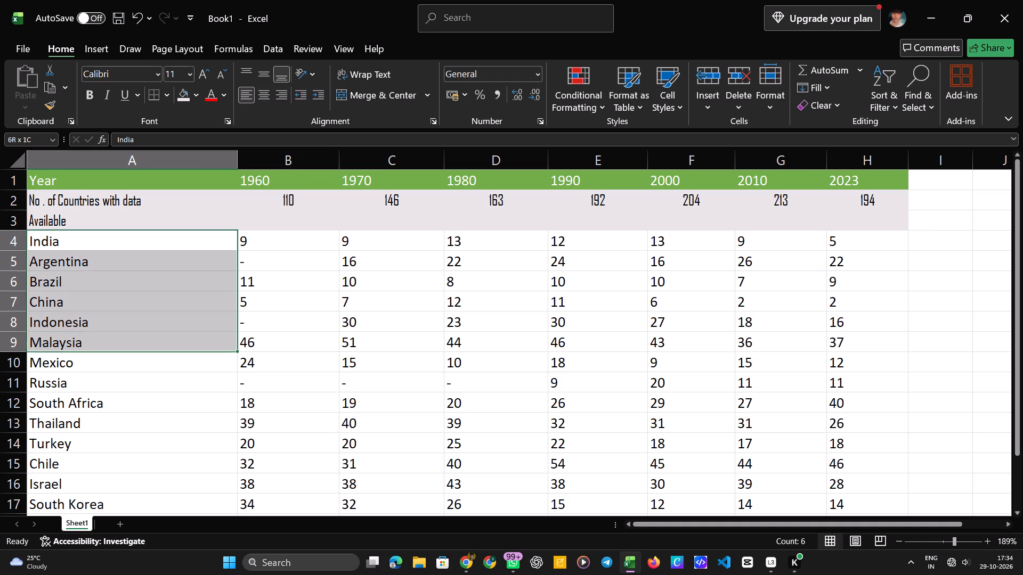
{"action": "left_click_drag", "start_coordinate": [159, 351], "coordinate": [833, 494]}
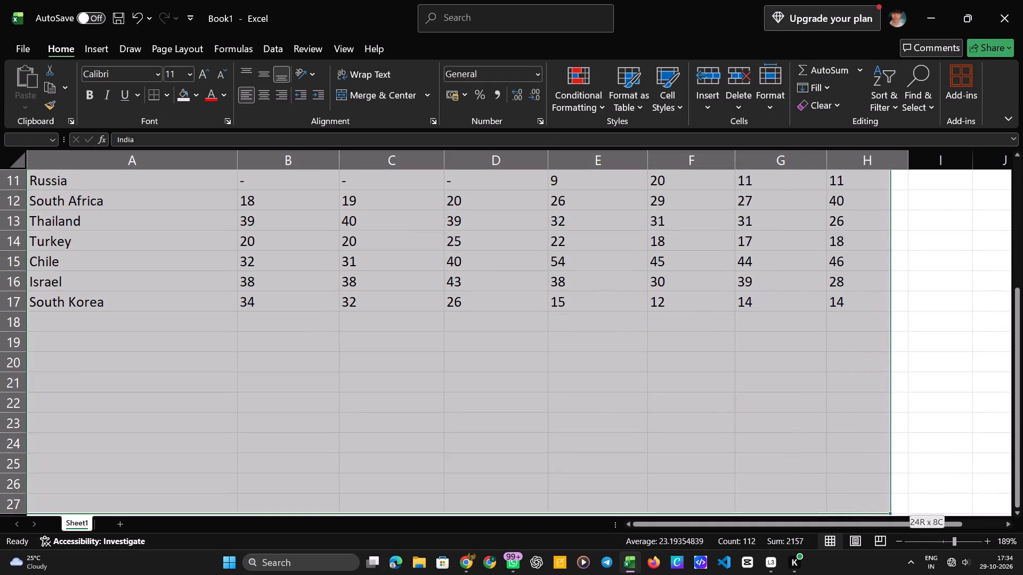
{"action": "left_click_drag", "start_coordinate": [833, 494], "coordinate": [826, 306]}
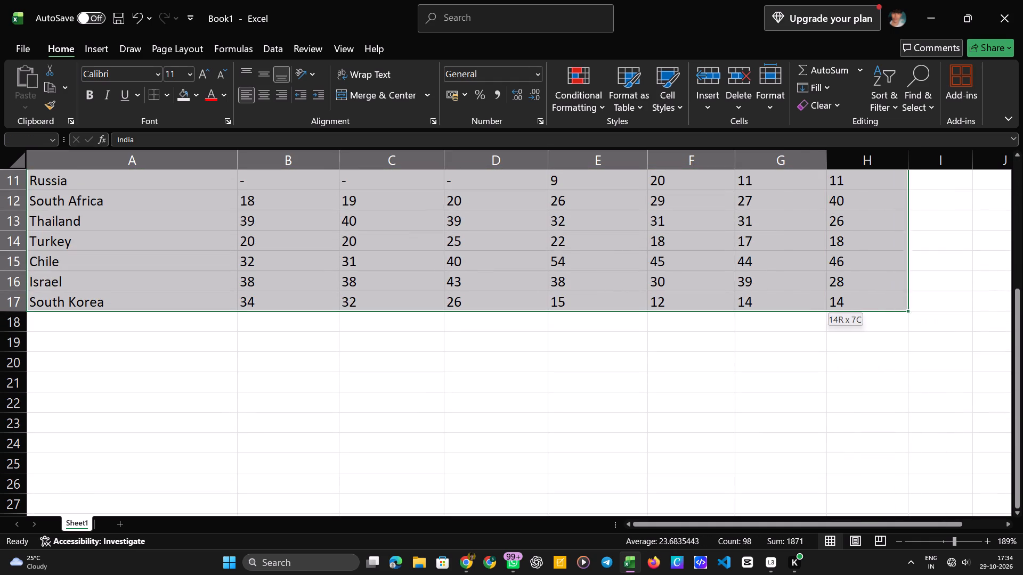
{"action": "left_click_drag", "start_coordinate": [826, 306], "coordinate": [835, 306]}
{"action": "scroll", "coordinate": [678, 246], "scroll_direction": "up", "scroll_amount": 2}
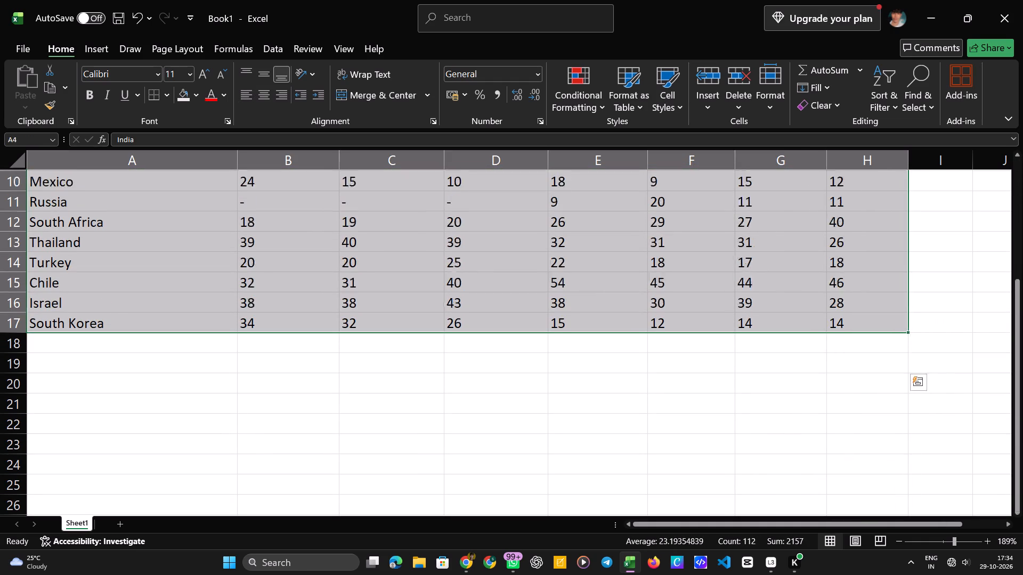
{"action": "scroll", "coordinate": [676, 243], "scroll_direction": "up", "scroll_amount": 3}
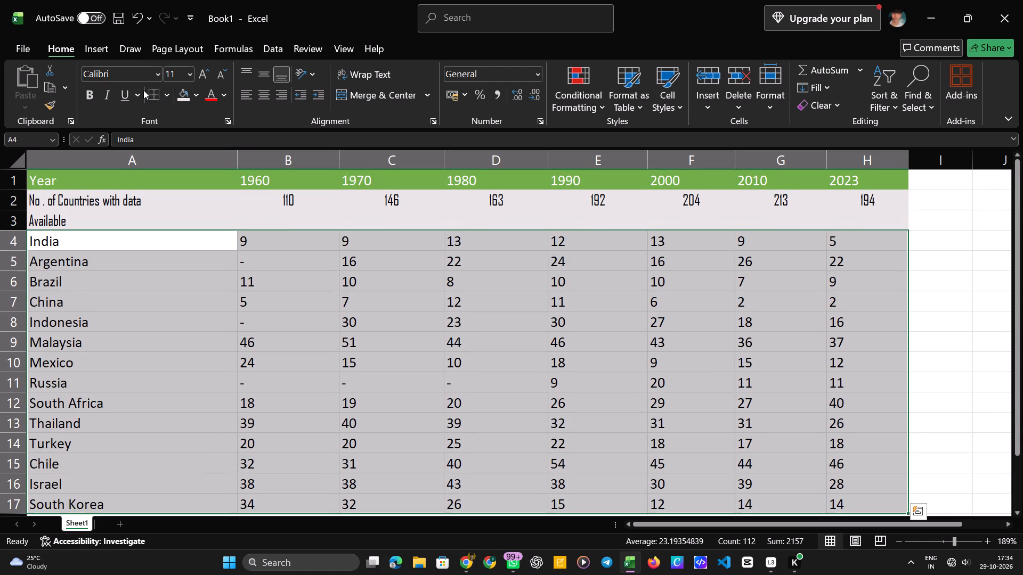
{"action": "left_click", "coordinate": [108, 95]}
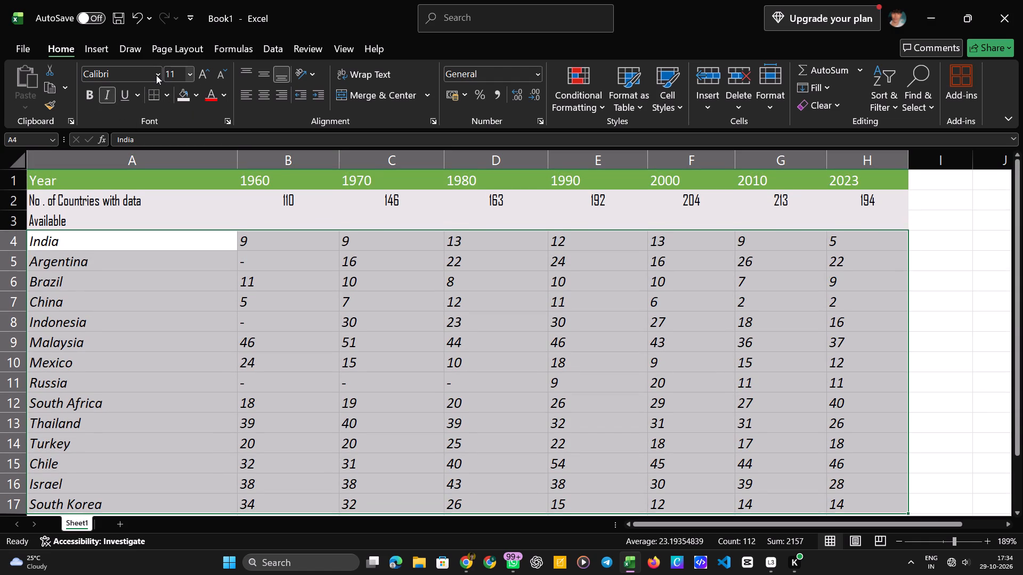
Change the font of the country rows, A4 to H17, to Bahnschrift Condensed.
{"action": "left_click", "coordinate": [156, 73]}
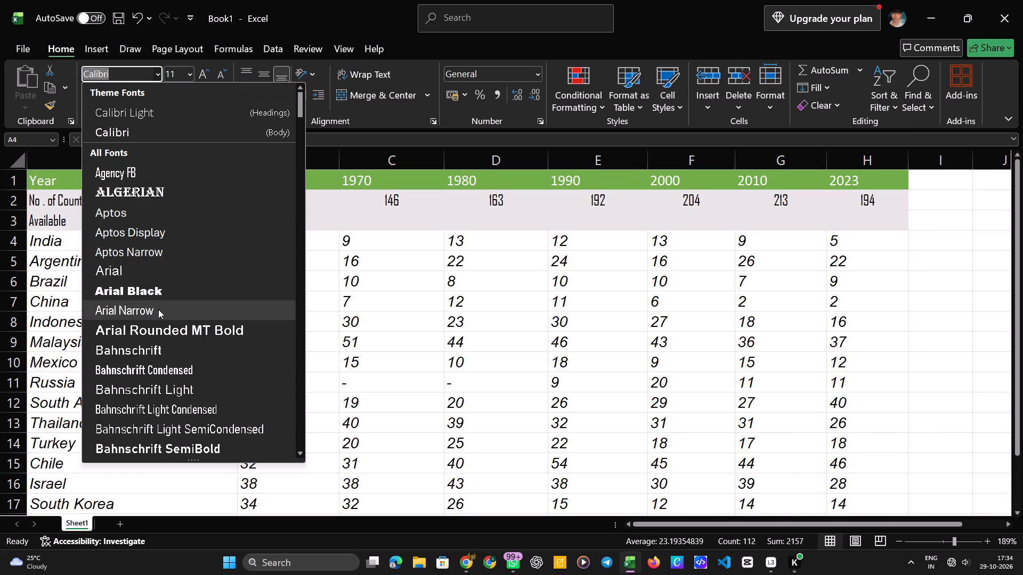
{"action": "left_click", "coordinate": [174, 366]}
{"action": "left_click", "coordinate": [988, 271]}
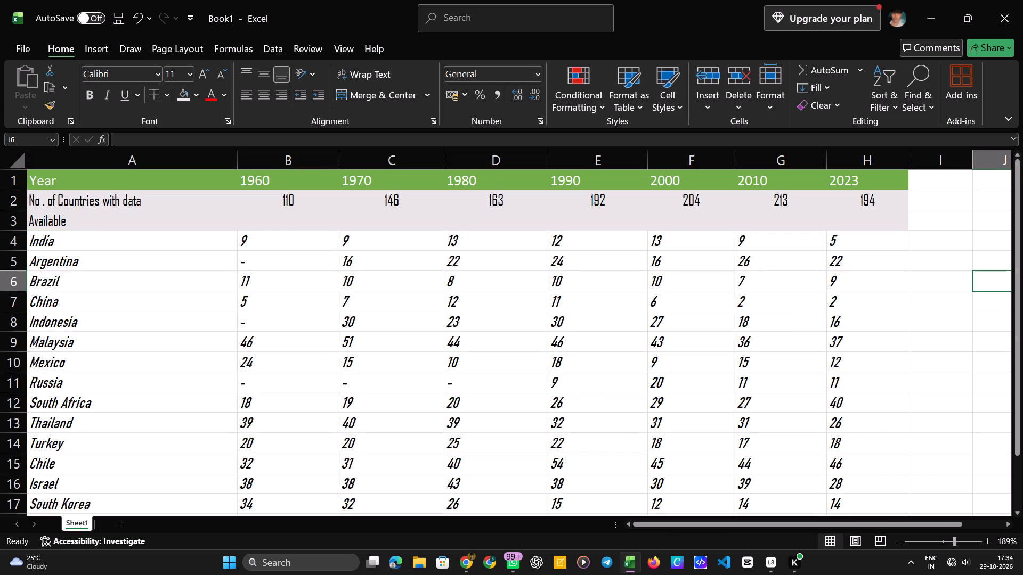
{"action": "scroll", "coordinate": [466, 306], "scroll_direction": "down", "scroll_amount": 1}
{"action": "scroll", "coordinate": [355, 299], "scroll_direction": "up", "scroll_amount": 2}
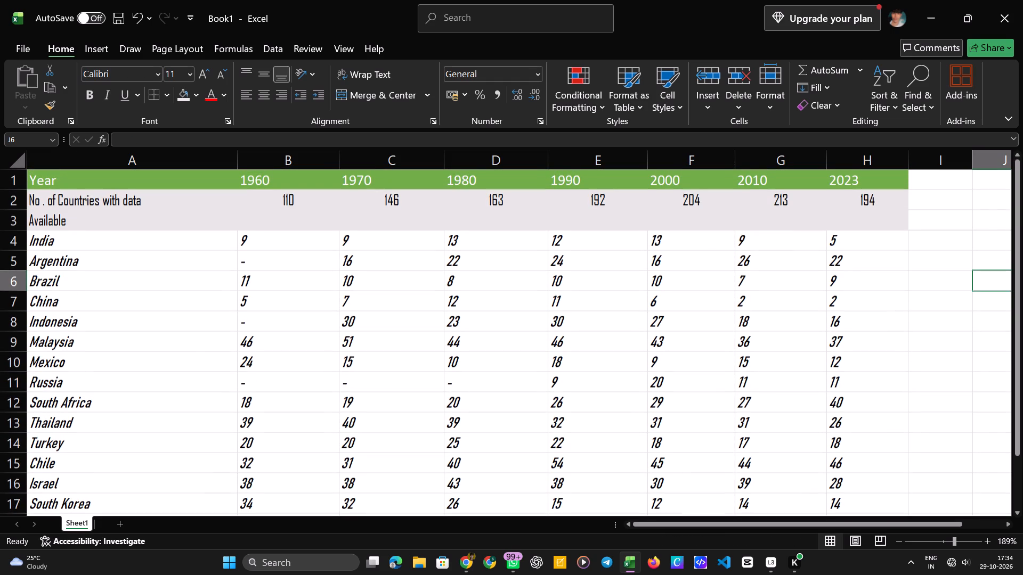
Convert the country rows, A4 to H17, into a table with the headers option on, using India's row as headers.
{"action": "left_click_drag", "start_coordinate": [46, 237], "coordinate": [429, 365]}
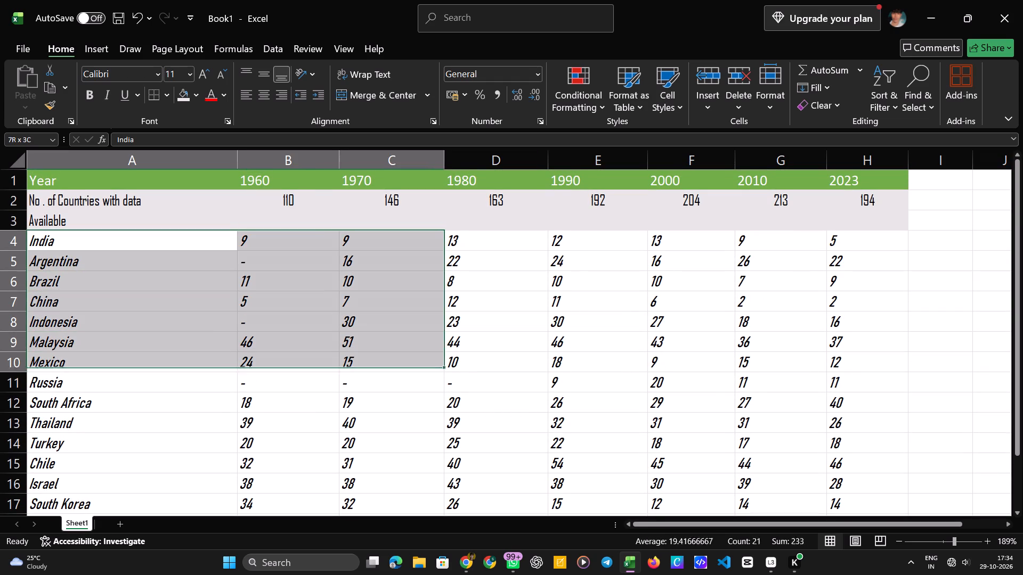
{"action": "left_click_drag", "start_coordinate": [429, 365], "coordinate": [822, 528]}
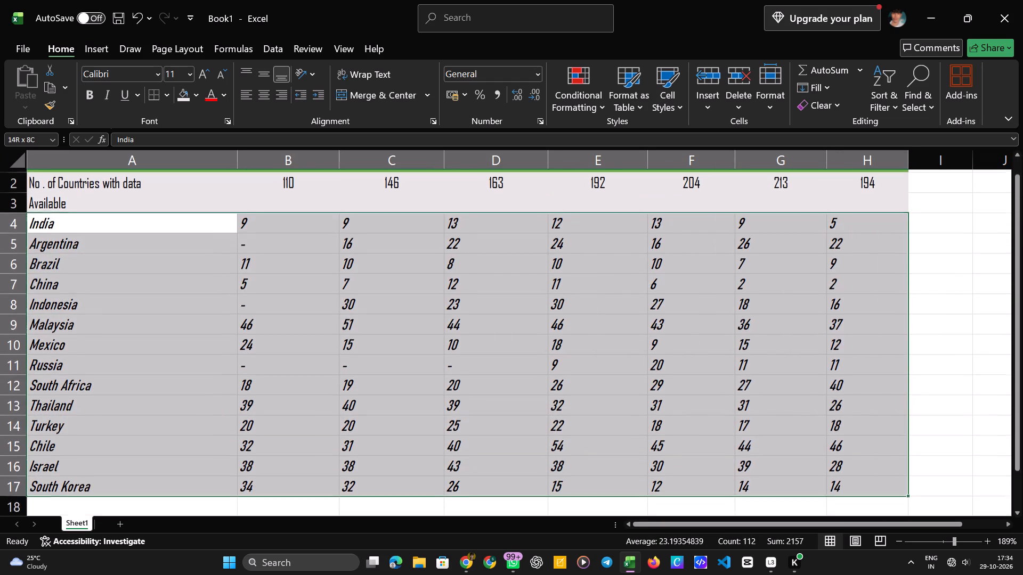
{"action": "left_click_drag", "start_coordinate": [822, 528], "coordinate": [857, 399]}
{"action": "scroll", "coordinate": [557, 257], "scroll_direction": "up", "scroll_amount": 3}
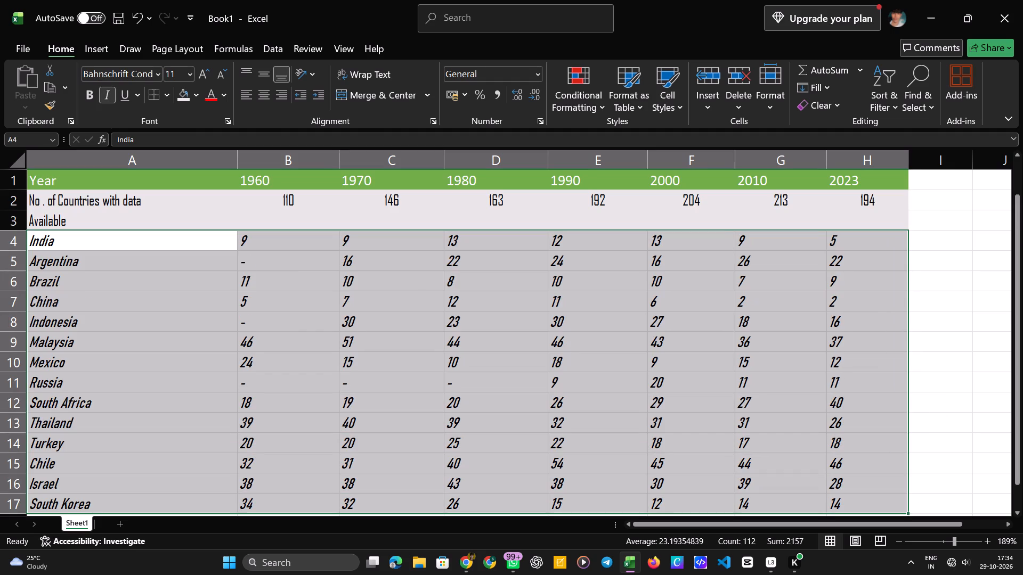
{"action": "scroll", "coordinate": [557, 257], "scroll_direction": "up", "scroll_amount": 2}
{"action": "left_click", "coordinate": [94, 46]}
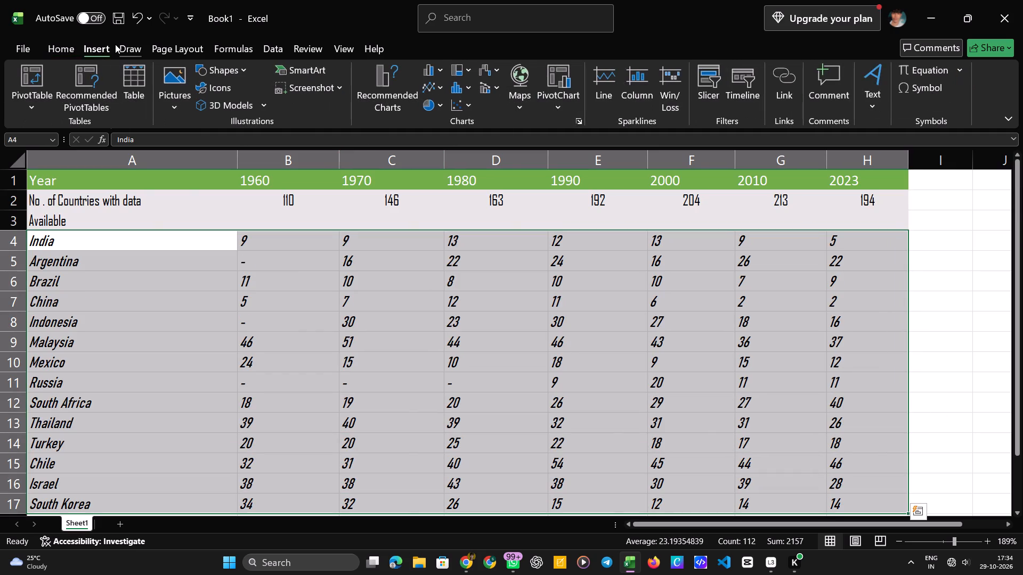
{"action": "left_click", "coordinate": [115, 44]}
{"action": "left_click", "coordinate": [100, 44]}
{"action": "left_click", "coordinate": [143, 69]}
{"action": "left_click", "coordinate": [289, 306]}
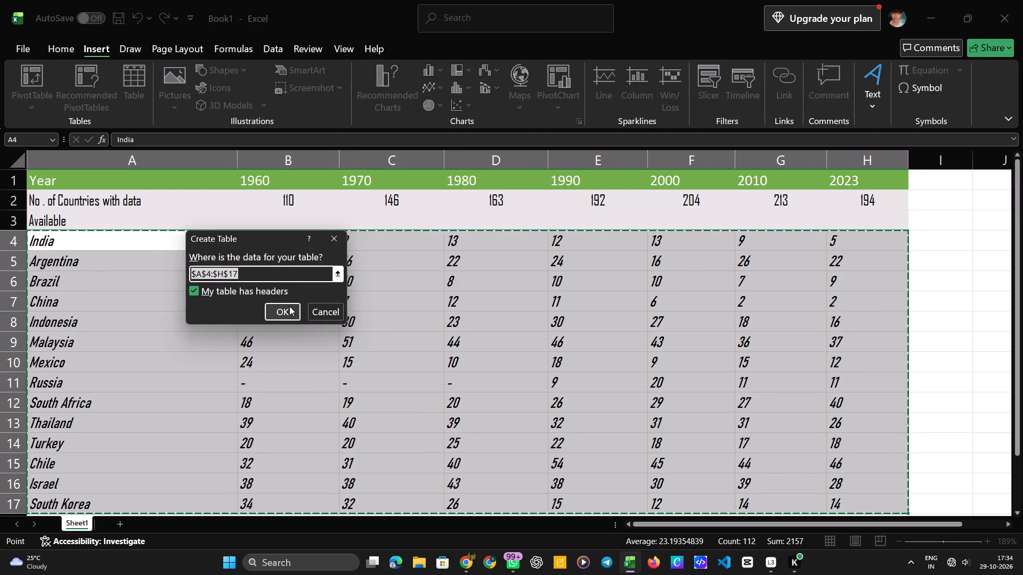
{"action": "scroll", "coordinate": [540, 311], "scroll_direction": "down", "scroll_amount": 2}
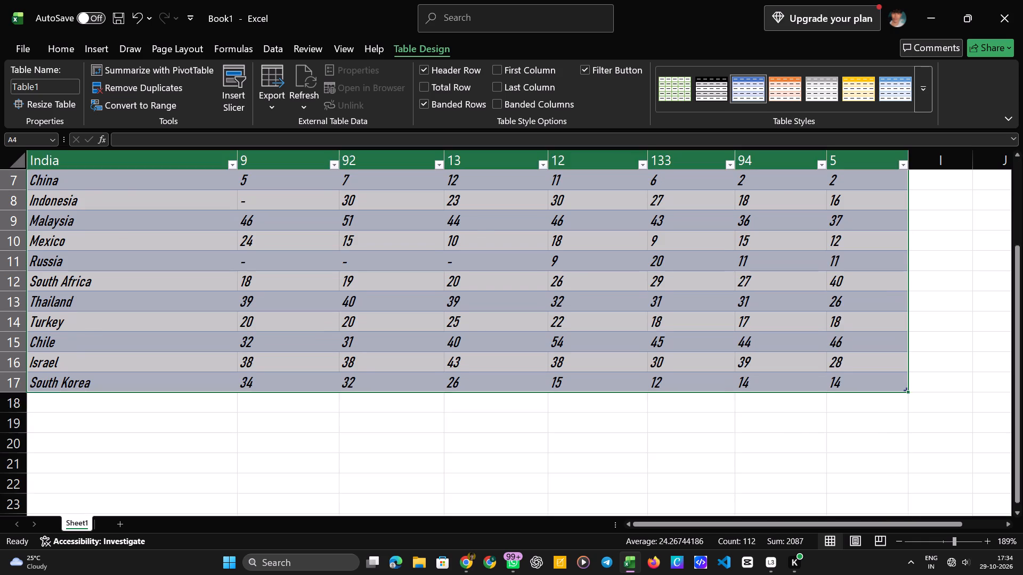
{"action": "scroll", "coordinate": [544, 311], "scroll_direction": "up", "scroll_amount": 3}
{"action": "left_click", "coordinate": [938, 254]}
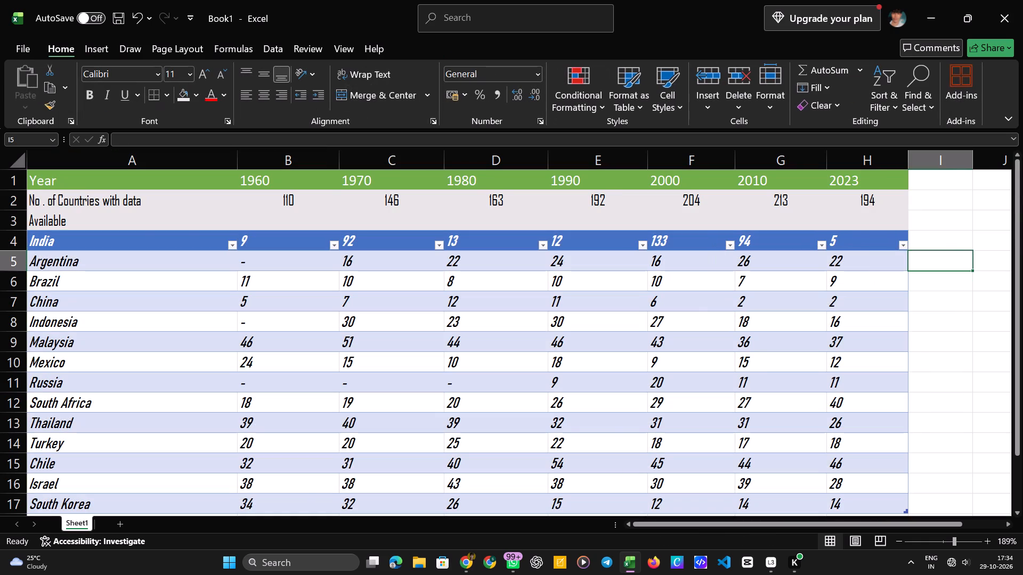
{"action": "scroll", "coordinate": [342, 298], "scroll_direction": "up", "scroll_amount": 1}
{"action": "scroll", "coordinate": [341, 297], "scroll_direction": "down", "scroll_amount": 1}
{"action": "scroll", "coordinate": [340, 297], "scroll_direction": "up", "scroll_amount": 2}
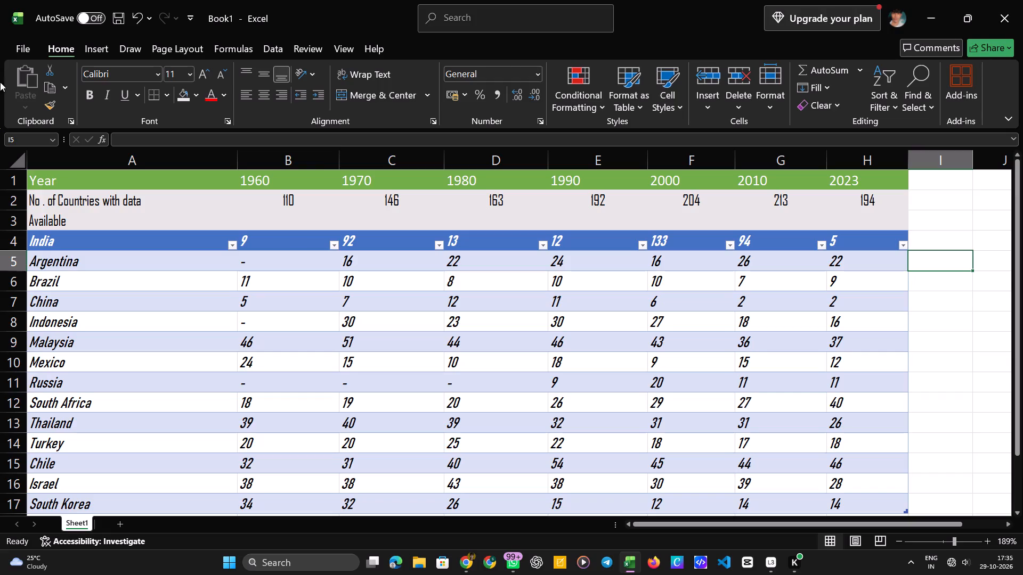
Save the workbook as Book1 in the personal OneDrive folder, replacing the existing file.
{"action": "left_click", "coordinate": [22, 45]}
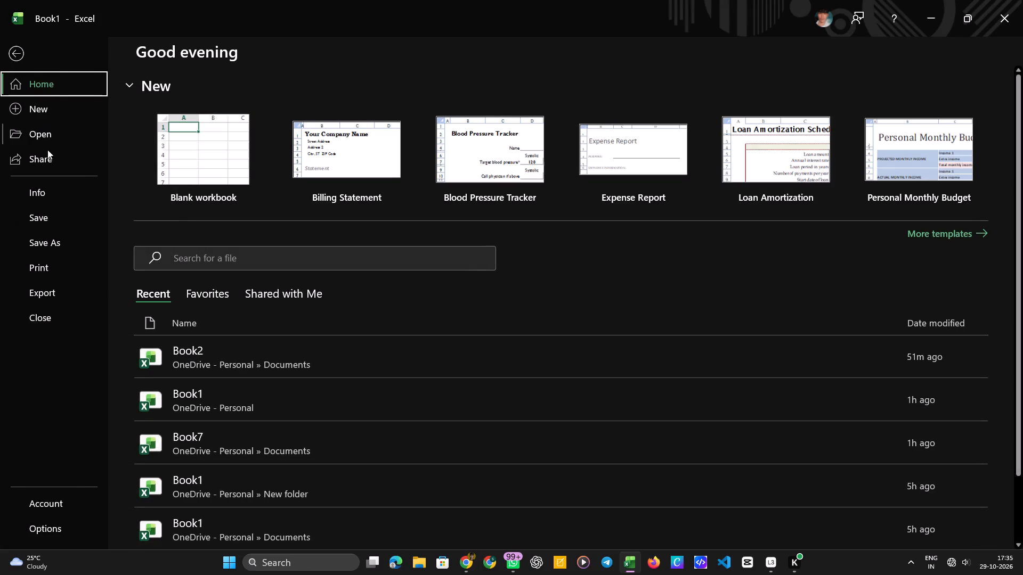
{"action": "left_click", "coordinate": [48, 240]}
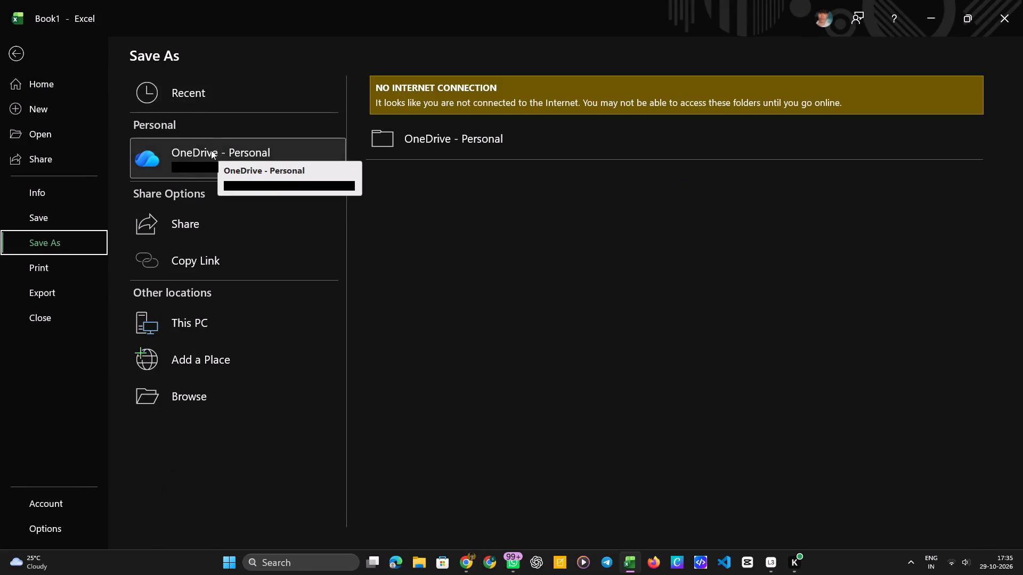
{"action": "left_click", "coordinate": [211, 165]}
{"action": "left_click", "coordinate": [430, 132]}
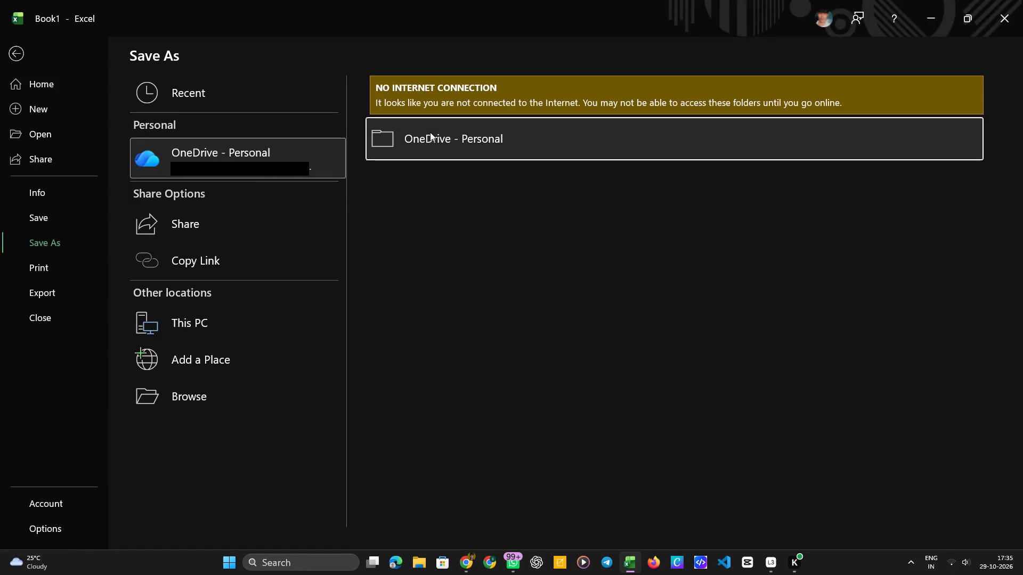
{"action": "left_click", "coordinate": [412, 282]}
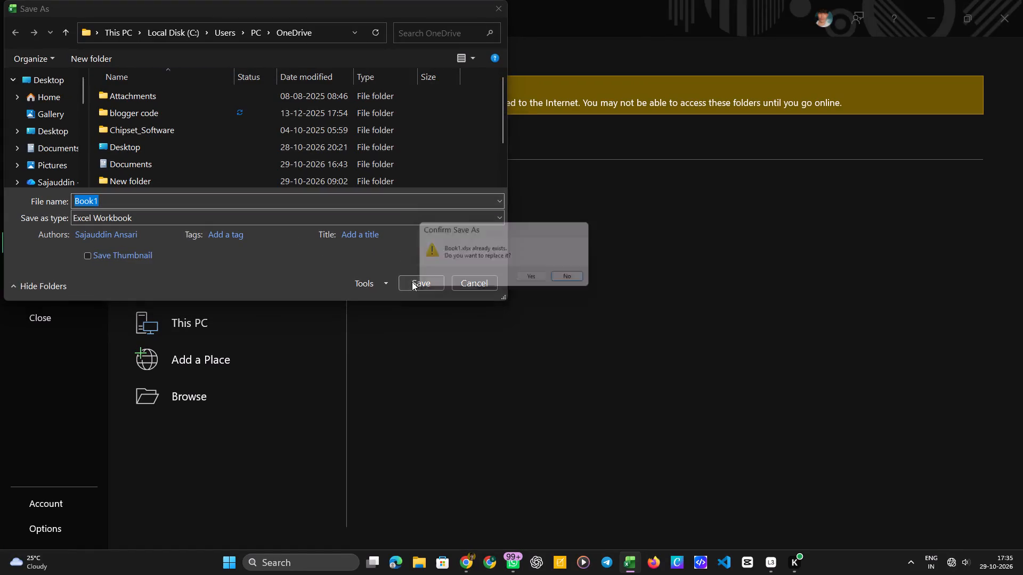
{"action": "left_click", "coordinate": [543, 275]}
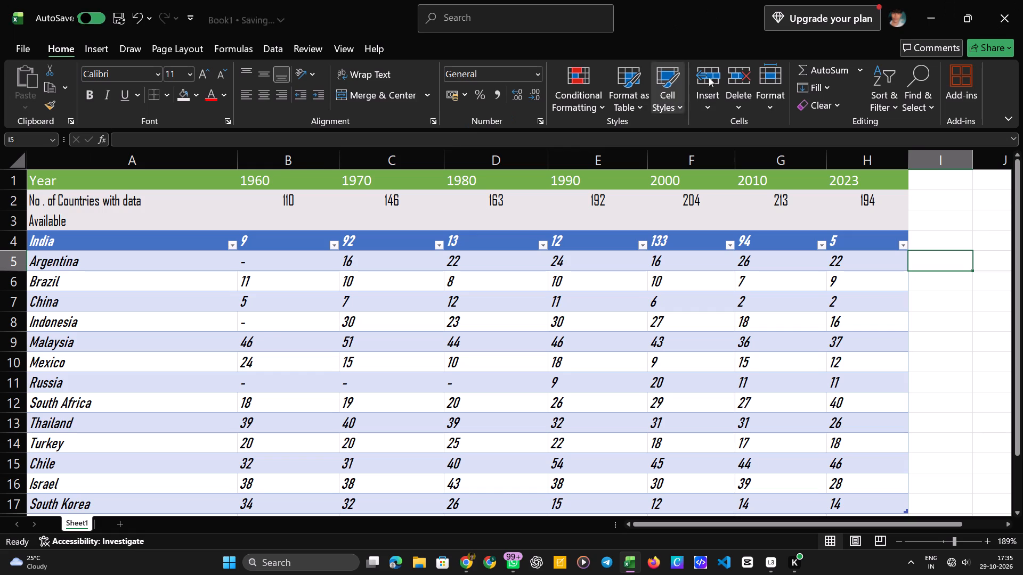